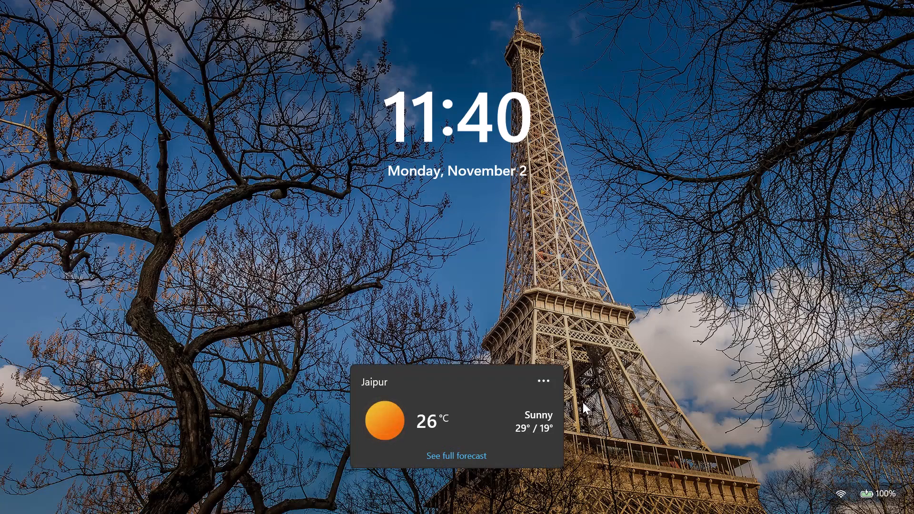
# Dismiss the lock screen to return to the open Email - Master Sheet spreadsheet.
pyautogui.press('Return')
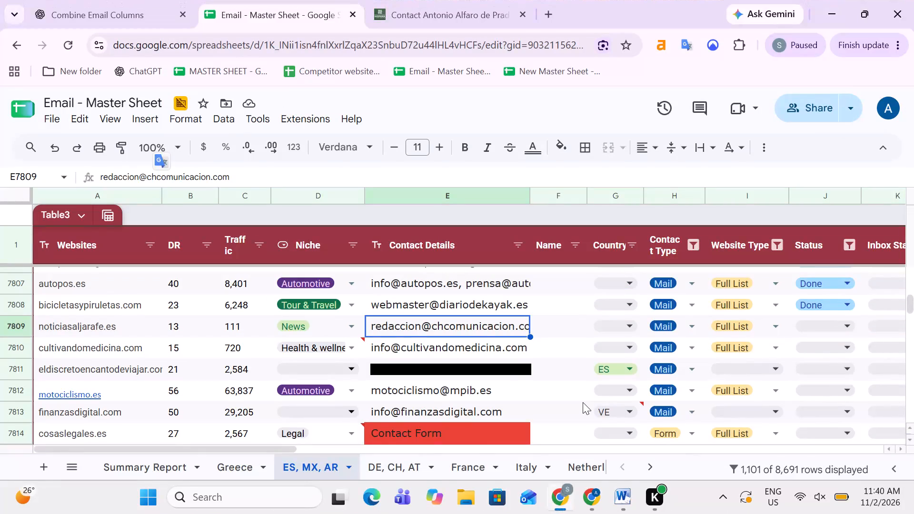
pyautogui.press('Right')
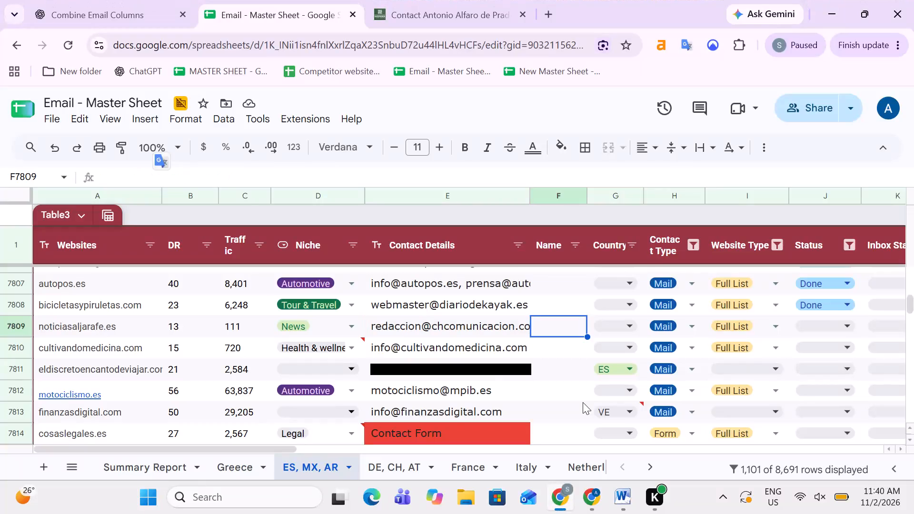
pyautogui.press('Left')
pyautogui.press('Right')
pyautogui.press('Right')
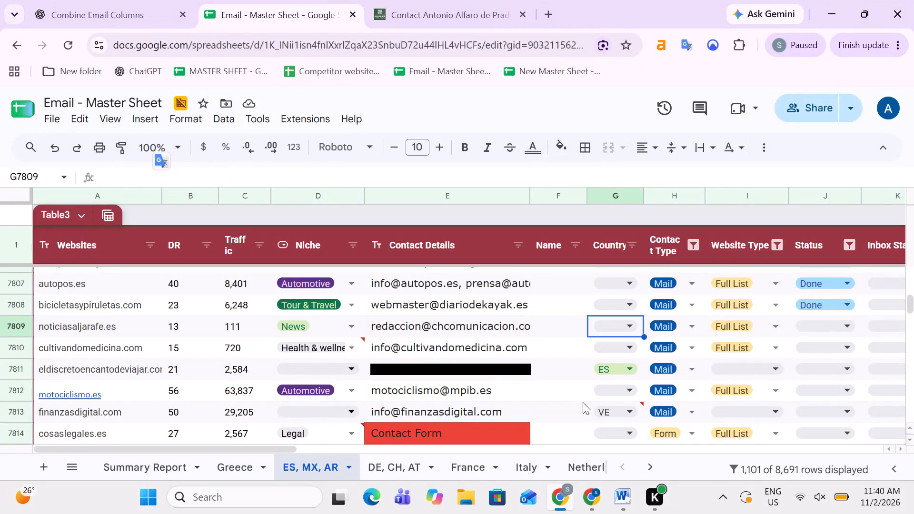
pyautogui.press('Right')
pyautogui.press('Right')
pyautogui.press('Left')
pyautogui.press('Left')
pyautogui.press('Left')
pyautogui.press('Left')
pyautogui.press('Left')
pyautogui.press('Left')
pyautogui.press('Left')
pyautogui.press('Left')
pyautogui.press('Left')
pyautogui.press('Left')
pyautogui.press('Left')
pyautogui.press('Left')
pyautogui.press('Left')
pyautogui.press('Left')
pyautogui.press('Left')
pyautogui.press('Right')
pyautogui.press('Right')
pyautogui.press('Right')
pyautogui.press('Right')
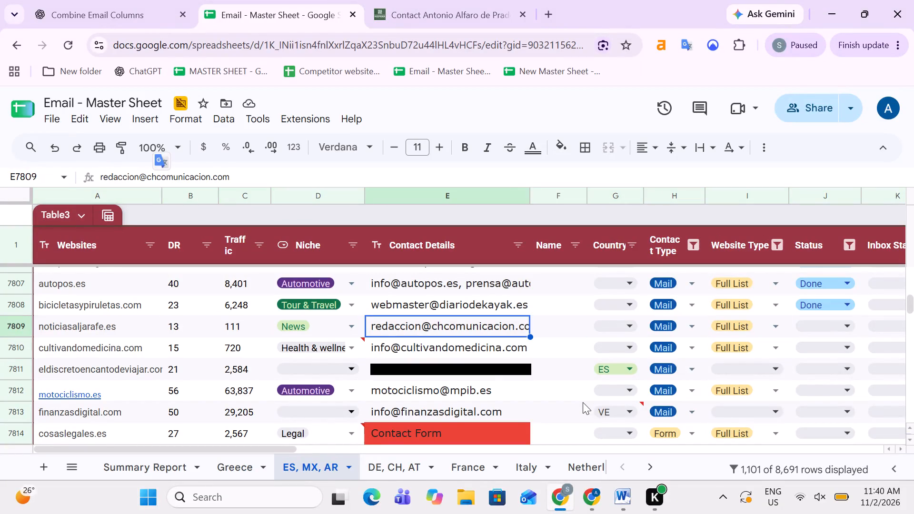
# Copy the full contact email text of the noticiasaljarafe.es row from its Contact Details cell.
pyautogui.tripleClick(186, 178)
pyautogui.hotkey('ctrl', 'c')
pyautogui.hotkey('ctrl', 'c')
pyautogui.hotkey('ctrl', 'c')
pyautogui.hotkey('ctrl', 'c')
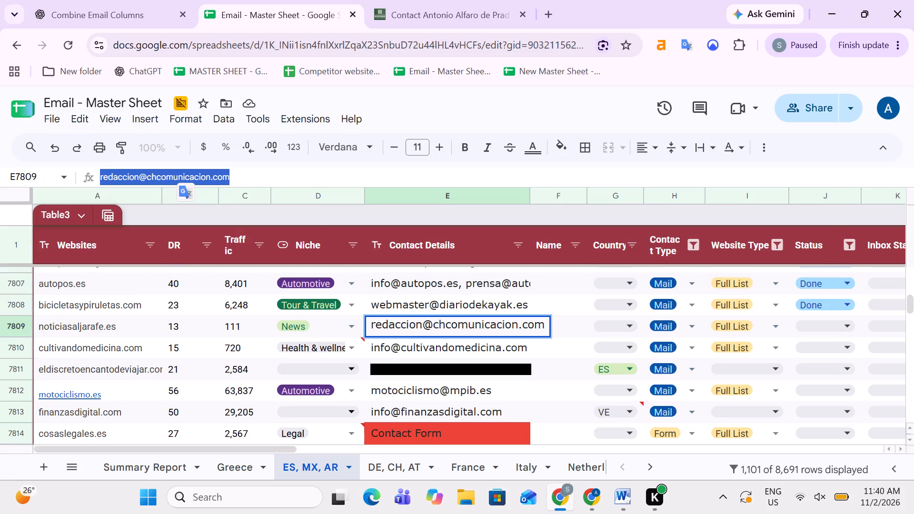
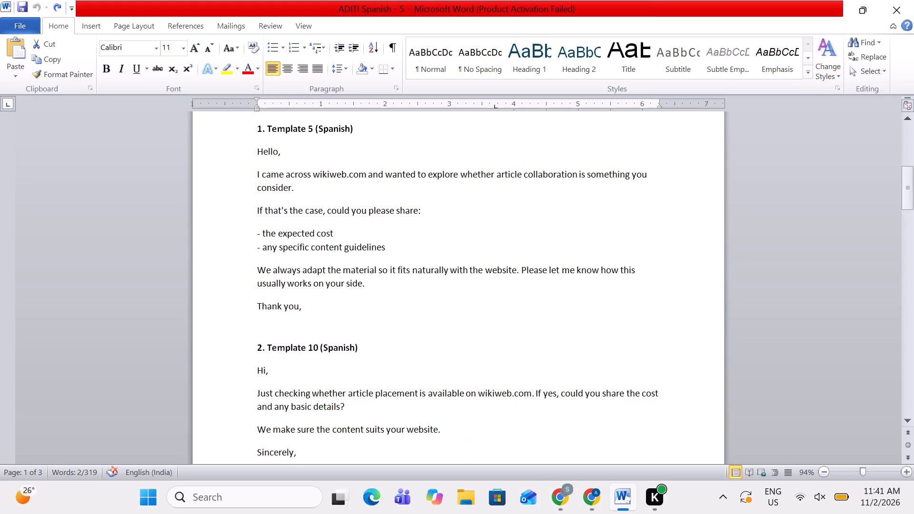
# Select the text of the first subject line, "Pregunta rápida sobre wikiweb.com", under ADITI Spanish – Subjects in the Word document.
pyautogui.scroll(10, 323, 345)
pyautogui.tripleClick(290, 250)
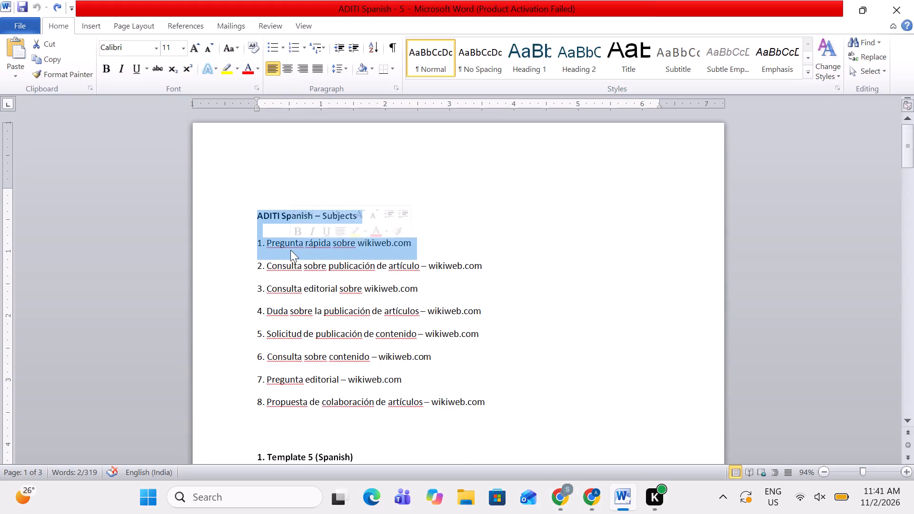
pyautogui.click(282, 241)
pyautogui.moveTo(282, 241); pyautogui.dragTo(405, 242)
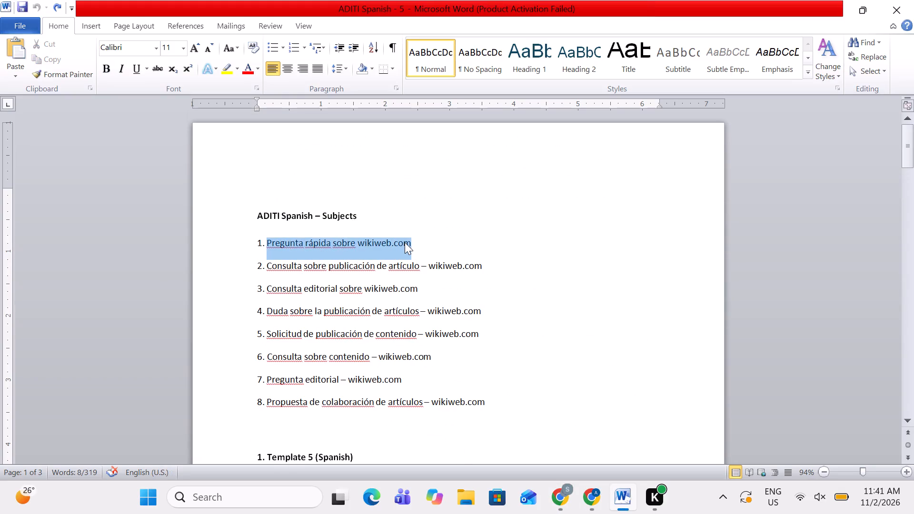
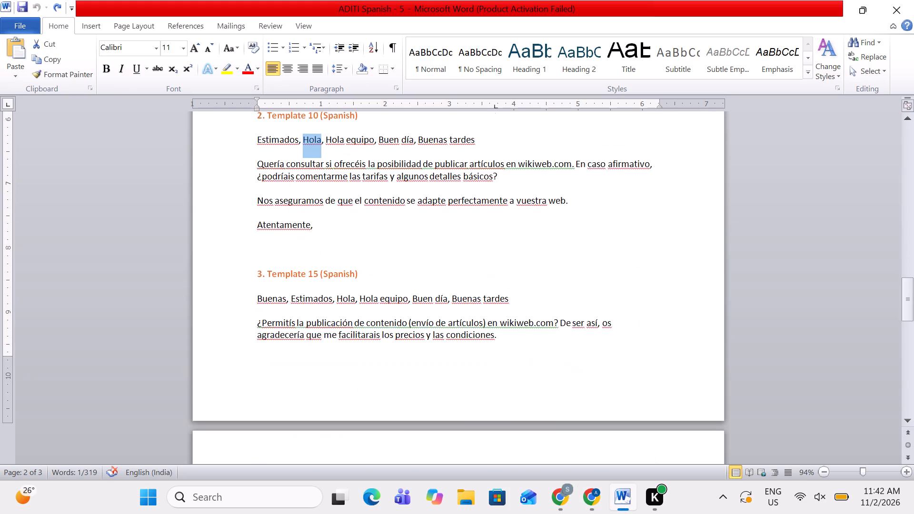
# Select the greeting word "Buenas" at the start of the greeting line under Template 15 (Spanish).
pyautogui.scroll(-3, 405, 350)
pyautogui.scroll(7, 318, 314)
pyautogui.doubleClick(266, 271)
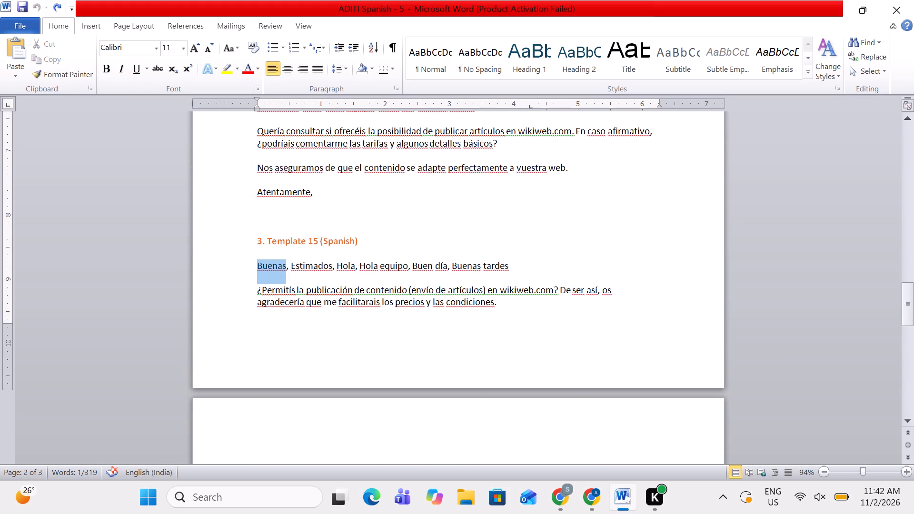
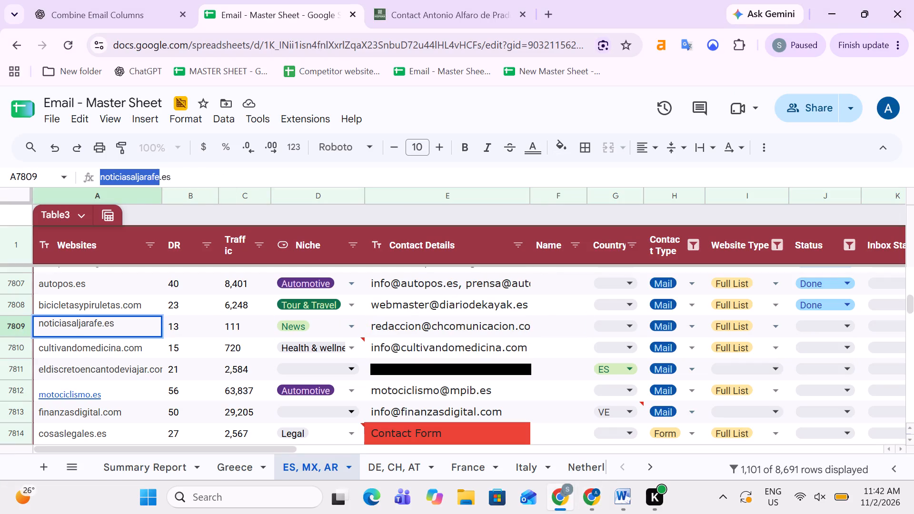
# Copy the full website name noticiasaljarafe.es from its Websites cell in the ES, MX, AR sheet.
pyautogui.tripleClick(161, 175)
pyautogui.hotkey('ctrl', 'c')
pyautogui.hotkey('ctrl', 'c')
pyautogui.hotkey('ctrl', 'c')
pyautogui.hotkey('ctrl', 'c')
pyautogui.hotkey('ctrl', 'c')
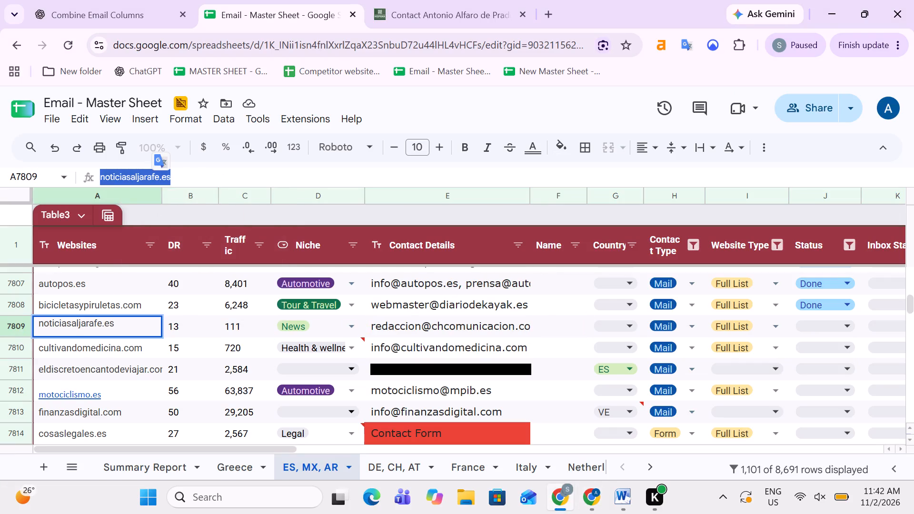
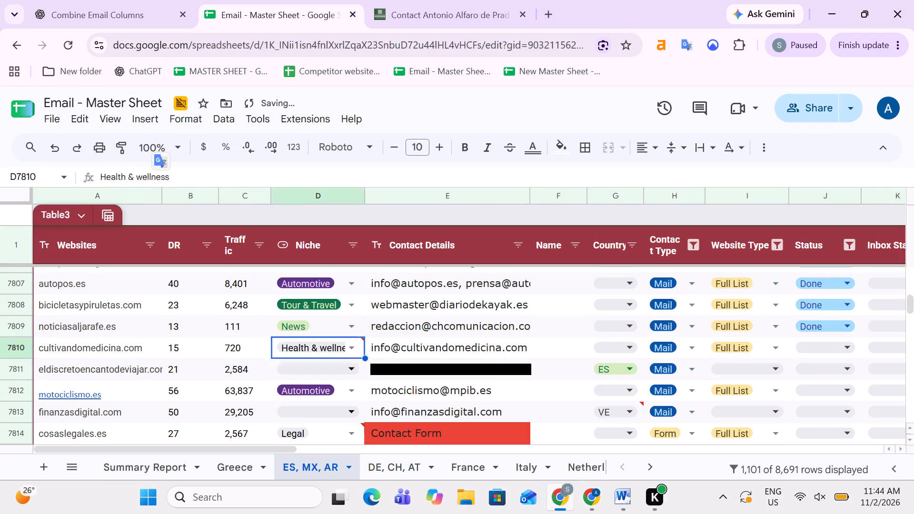
# Set the niche of cultivandomedicina.com to the listed Health & Wellness option in the ES, MX, AR sheet.
pyautogui.press('Right')
pyautogui.press('Right')
pyautogui.press('Right')
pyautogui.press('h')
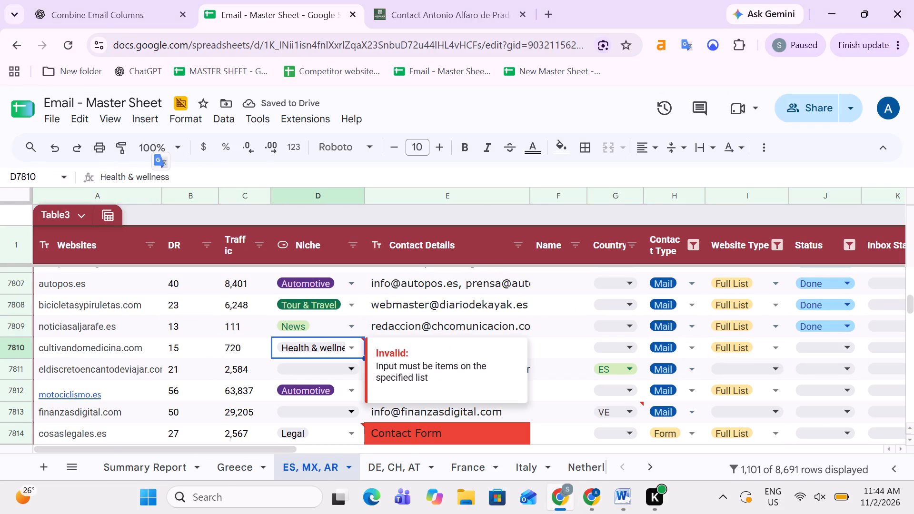
pyautogui.press('Down')
pyautogui.press('Down')
pyautogui.press('Return')
pyautogui.press('Up')
# Select the full contact email text from the Contact Details cell of cultivandomedicina.com.
pyautogui.press('Right')
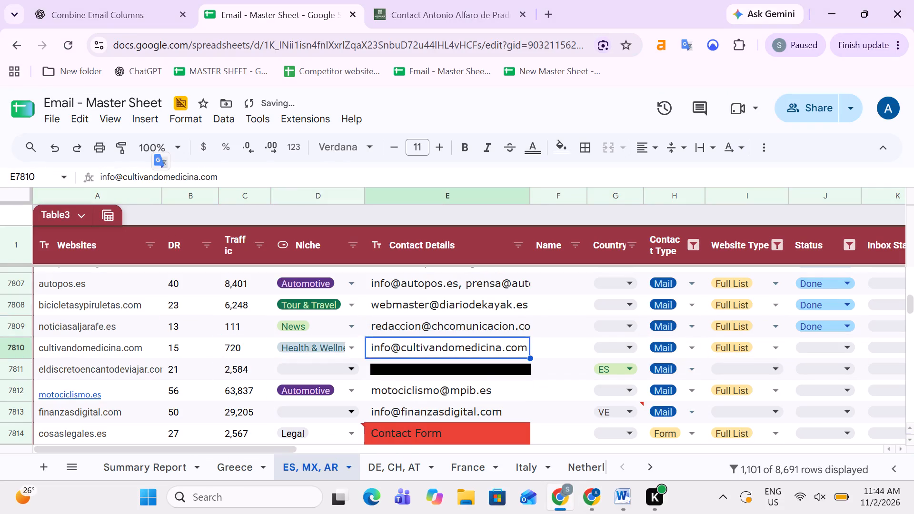
pyautogui.tripleClick(176, 174)
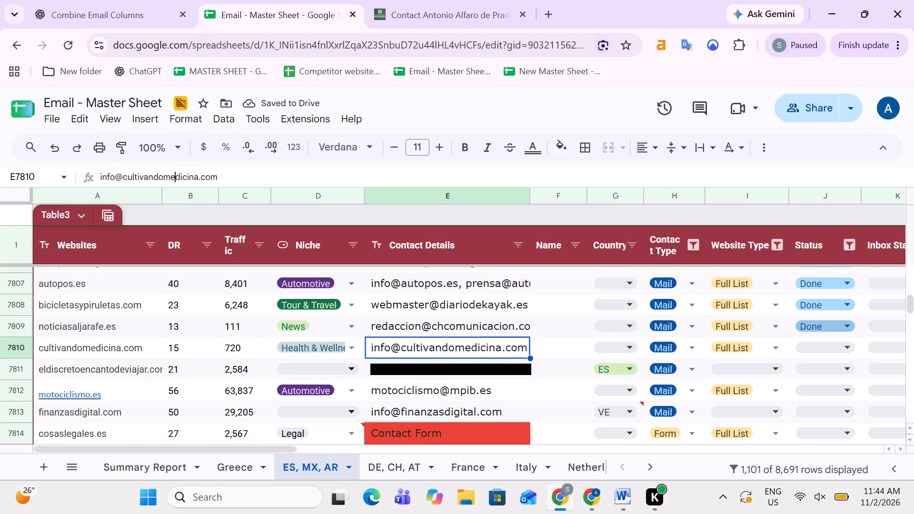
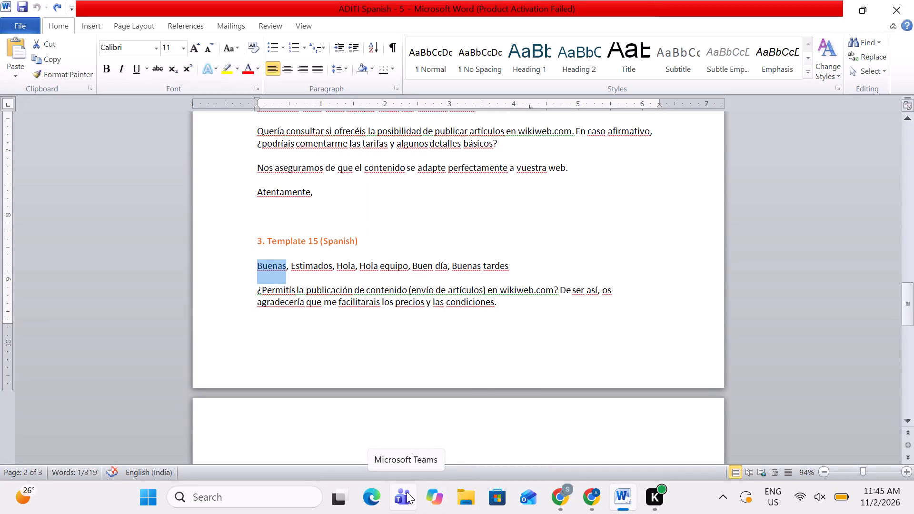
# Switch from the Spanish template document in Word back to the cultivandomedicina.com row of the Email - Master Sheet in Chrome.
pyautogui.hotkey('alt', 'Tab')
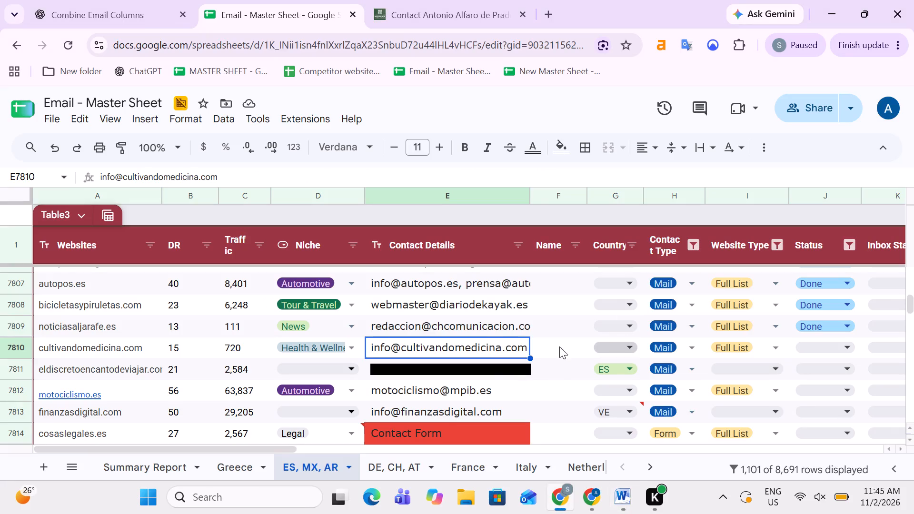
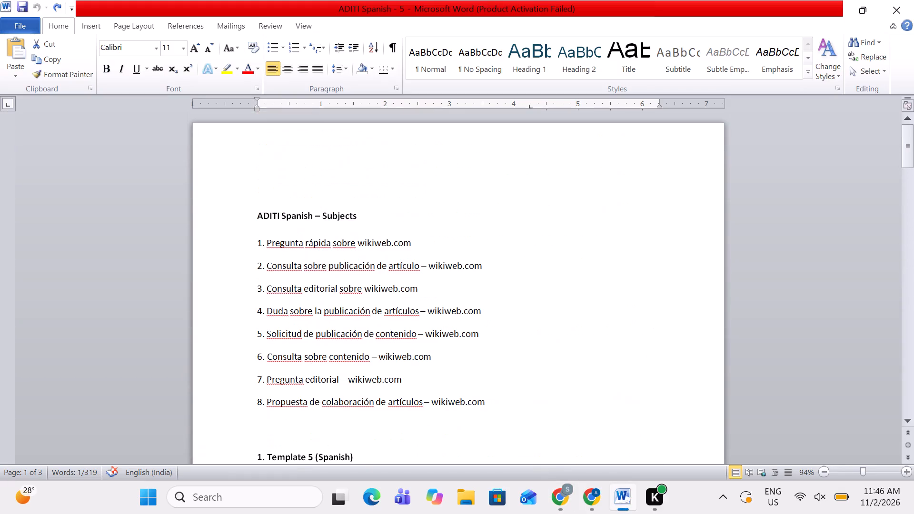
# Copy the second subject line, "Consulta sobre publicación de artículo – wikiweb.com", from the ADITI Spanish subjects list in the Word template.
pyautogui.doubleClick(286, 271)
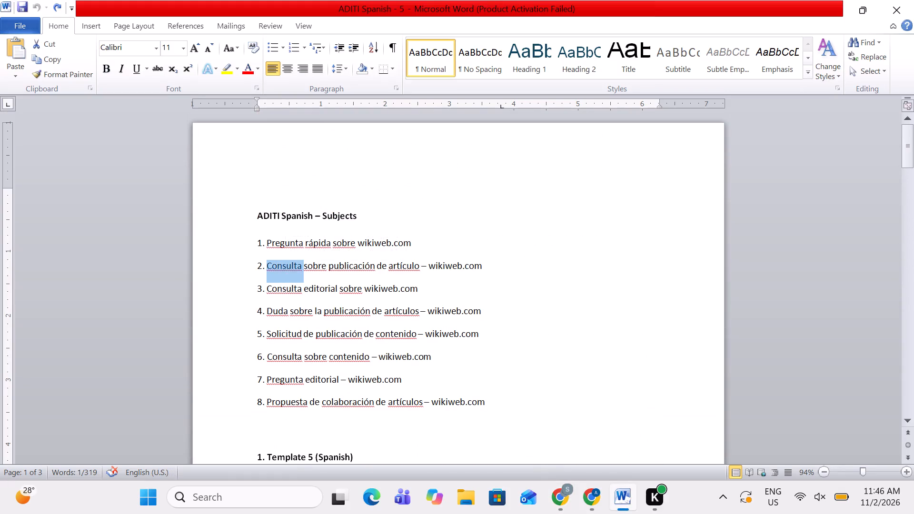
pyautogui.keyDown('shift'); pyautogui.click(466, 267); pyautogui.keyUp('shift')
pyautogui.keyDown('shift'); pyautogui.click(476, 268); pyautogui.keyUp('shift')
pyautogui.hotkey('ctrl', 'c')
pyautogui.hotkey('ctrl', 'c')
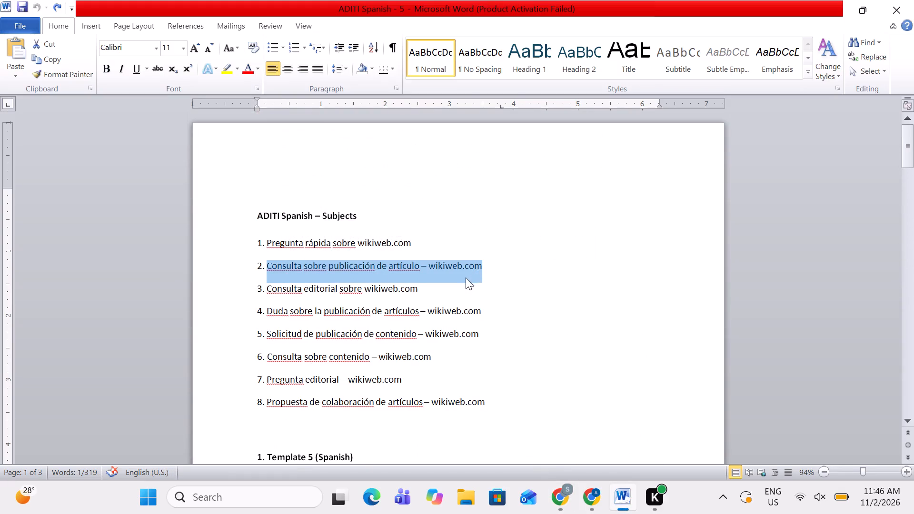
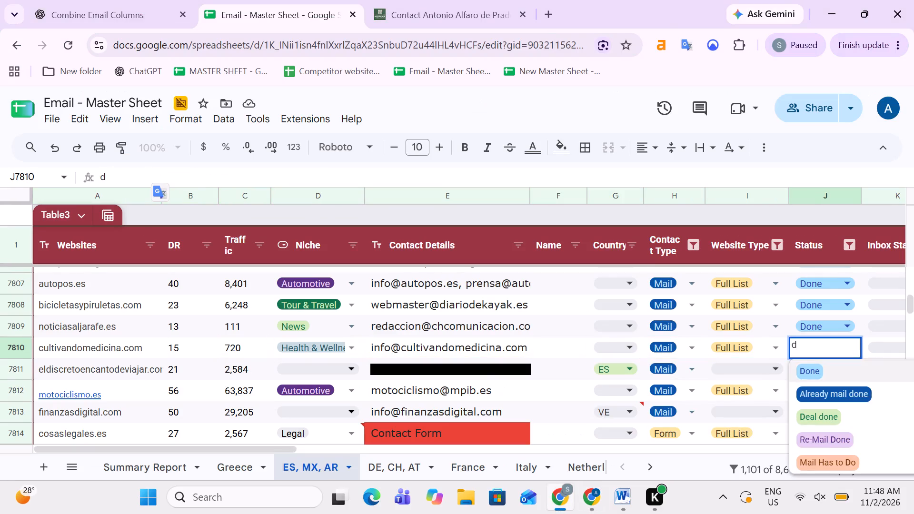
# Move from the cultivandomedicina.com entry to the contact details of the next site, eldiscretoencantodeviajar.com, in row 7811.
pyautogui.press('Left')
pyautogui.press('Left')
pyautogui.press('Left')
pyautogui.press('Left')
pyautogui.press('Left')
pyautogui.press('Left')
pyautogui.press('Left')
pyautogui.press('Left')
pyautogui.press('Left')
pyautogui.press('Left')
pyautogui.press('Left')
pyautogui.press('Left')
pyautogui.press('Left')
pyautogui.press('Left')
pyautogui.press('Left')
pyautogui.press('Left')
pyautogui.press('Left')
pyautogui.press('Left')
pyautogui.press('Right')
pyautogui.press('Right')
pyautogui.press('Right')
pyautogui.press('Right')
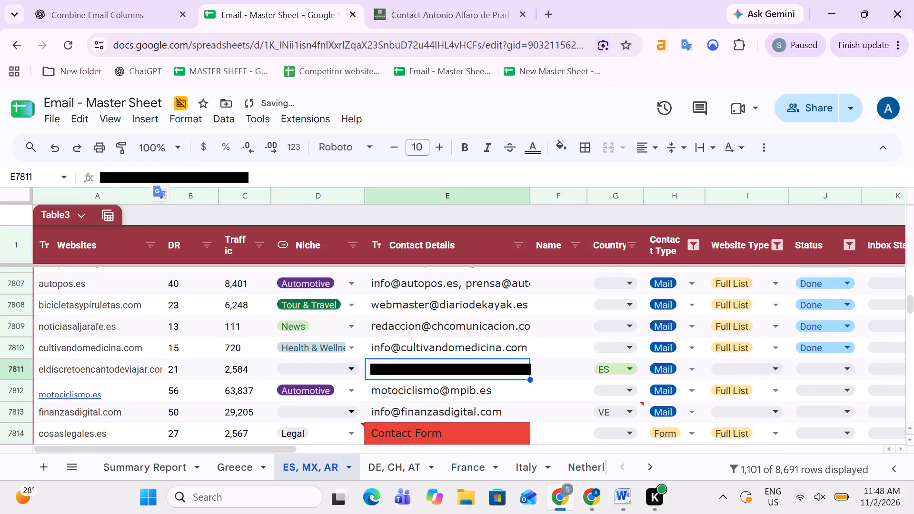
# Select the block of Done entries in the Status column from row 7764 through cultivandomedicina.com to check their count.
pyautogui.press('Right')
pyautogui.press('Right')
pyautogui.press('Right')
pyautogui.press('Right')
pyautogui.press('Right')
pyautogui.press('Right')
pyautogui.press('Right')
pyautogui.press('Left')
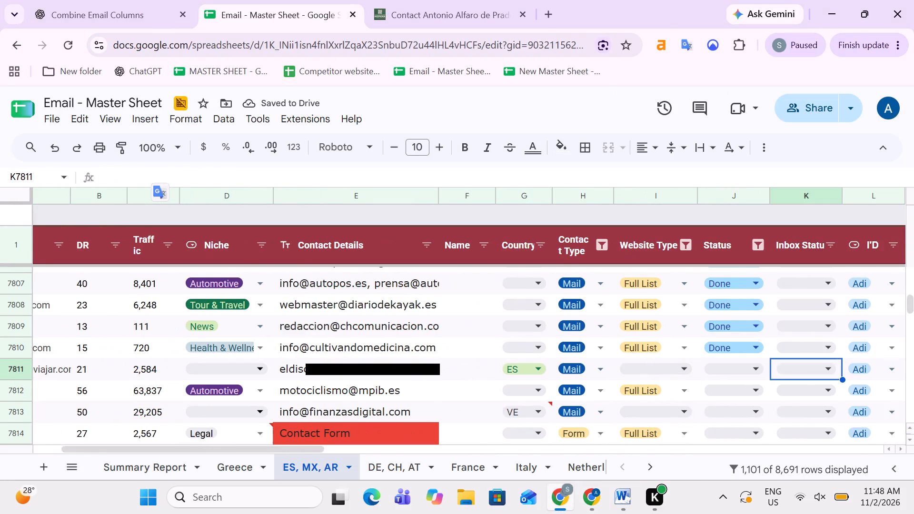
pyautogui.hotkey('ctrl', 'Up')
pyautogui.press('Down')
pyautogui.press('Left')
pyautogui.hotkey('ctrl', 'shift', 'Down')
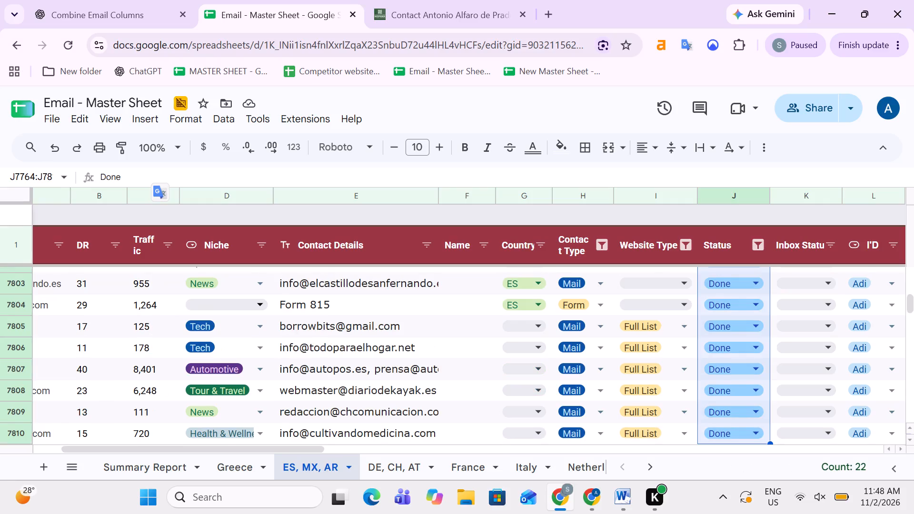
# Return to the first row without a status and select the contact details of eldiscretoencantodeviajar.com.
pyautogui.press('Down')
pyautogui.hotkey('ctrl', 'Down')
pyautogui.press('Down')
pyautogui.press('Down')
pyautogui.press('Down')
pyautogui.press('Down')
pyautogui.press('Down')
pyautogui.press('Up')
pyautogui.press('Up')
pyautogui.press('Up')
pyautogui.press('Up')
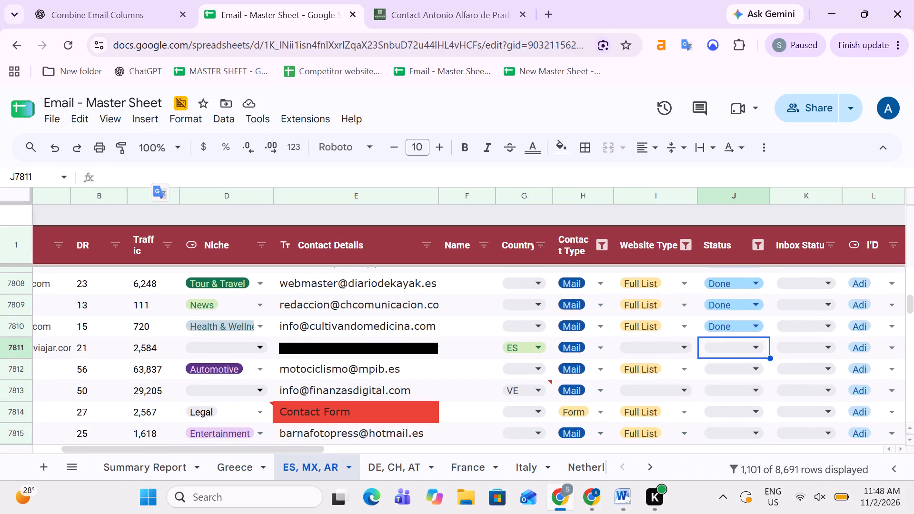
pyautogui.press('Left')
pyautogui.press('Left')
pyautogui.press('Left')
pyautogui.press('Left')
pyautogui.press('Left')
pyautogui.press('Left')
pyautogui.press('Left')
pyautogui.press('Left')
pyautogui.press('Left')
pyautogui.press('Left')
pyautogui.press('Left')
pyautogui.press('Left')
pyautogui.press('Left')
pyautogui.press('Left')
pyautogui.press('Left')
pyautogui.press('Left')
pyautogui.press('Left')
pyautogui.press('Left')
pyautogui.press('Right')
pyautogui.press('Right')
pyautogui.press('Right')
pyautogui.press('Right')
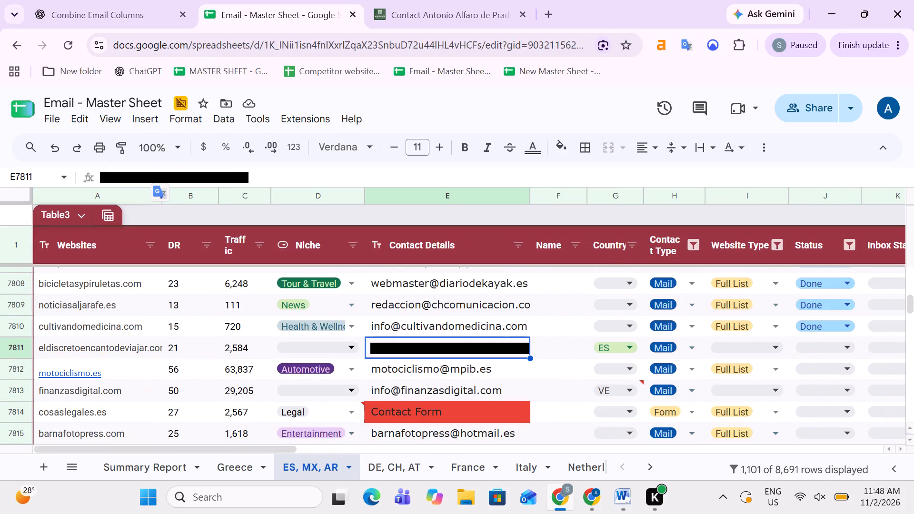
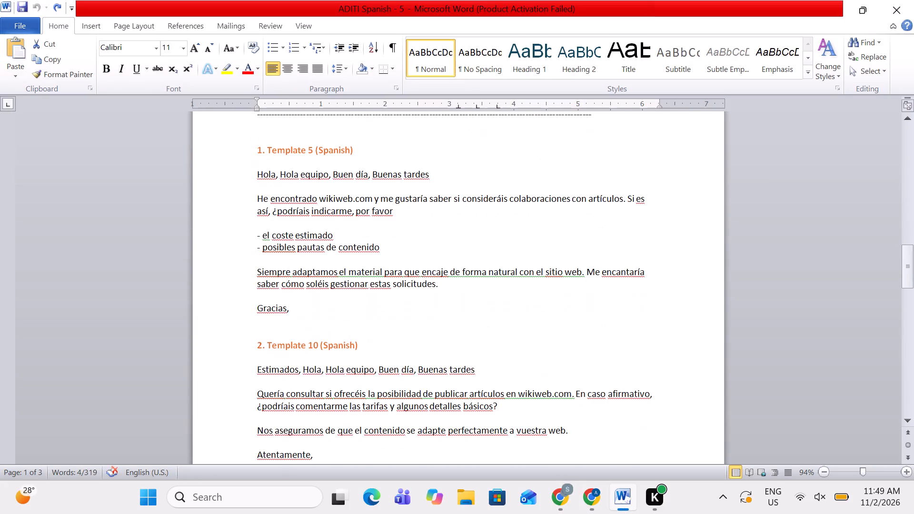
# Copy the greeting "Buenas tardes" from the greeting line of Template 5 (Spanish) in the Word document.
pyautogui.doubleClick(375, 166)
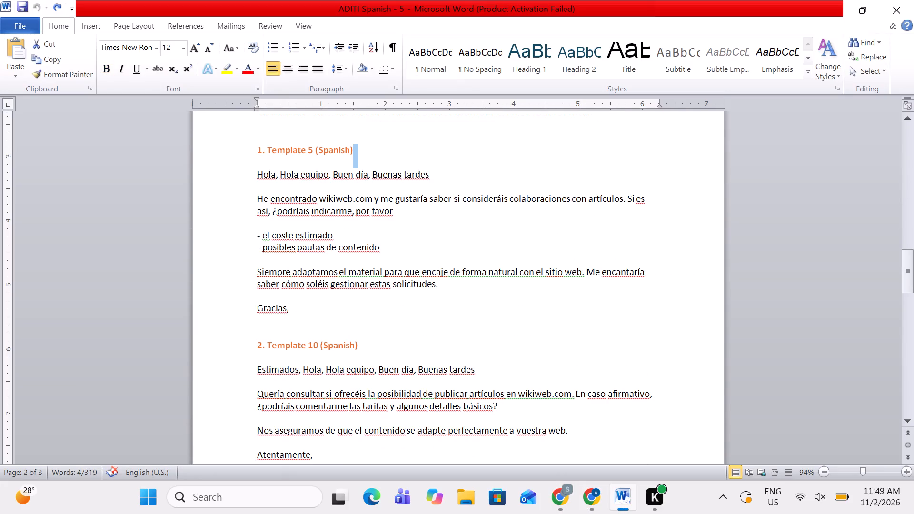
pyautogui.click(380, 174)
pyautogui.moveTo(380, 174); pyautogui.dragTo(426, 178)
pyautogui.hotkey('ctrl', 'c')
pyautogui.hotkey('ctrl', 'c')
pyautogui.hotkey('ctrl', 'c')
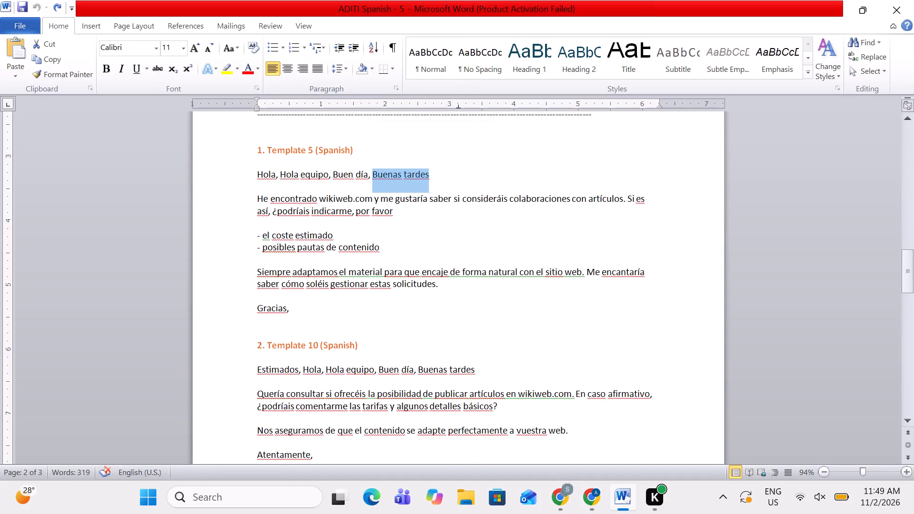
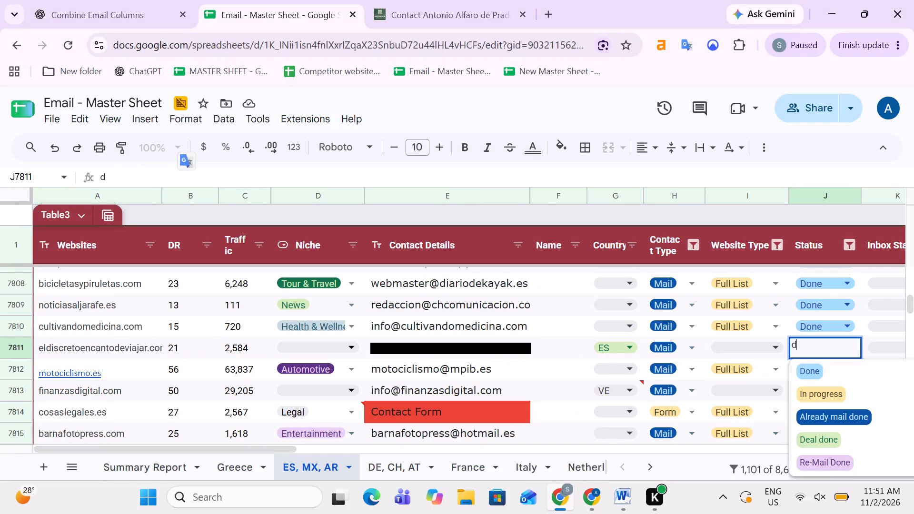
# Set the status of eldiscretoencantodeviajar.com to Done in the ES, MX, AR sheet.
pyautogui.press('Return')
# Select the contact email of motociclismo.es in the Contact Details column of the ES, MX, AR sheet.
pyautogui.press('Left')
pyautogui.press('Left')
pyautogui.press('Left')
pyautogui.press('Left')
pyautogui.press('Left')
pyautogui.press('Left')
pyautogui.press('Left')
pyautogui.press('Left')
pyautogui.press('Left')
pyautogui.press('Left')
pyautogui.press('Left')
pyautogui.press('Left')
pyautogui.press('Left')
pyautogui.press('Left')
pyautogui.press('Left')
pyautogui.press('Left')
pyautogui.press('Left')
pyautogui.press('Left')
pyautogui.press('Left')
pyautogui.press('Right')
pyautogui.press('Right')
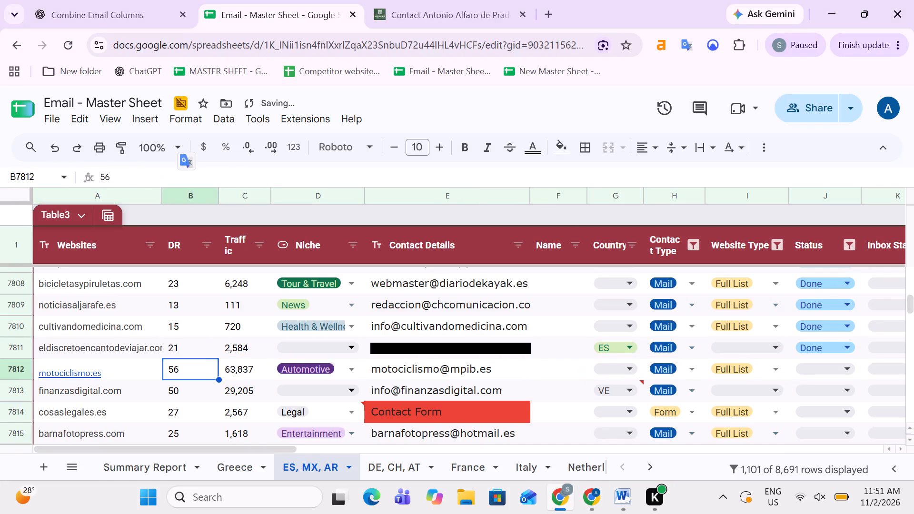
pyautogui.press('Right')
pyautogui.press('Right')
pyautogui.press('Right')
pyautogui.press('Left')
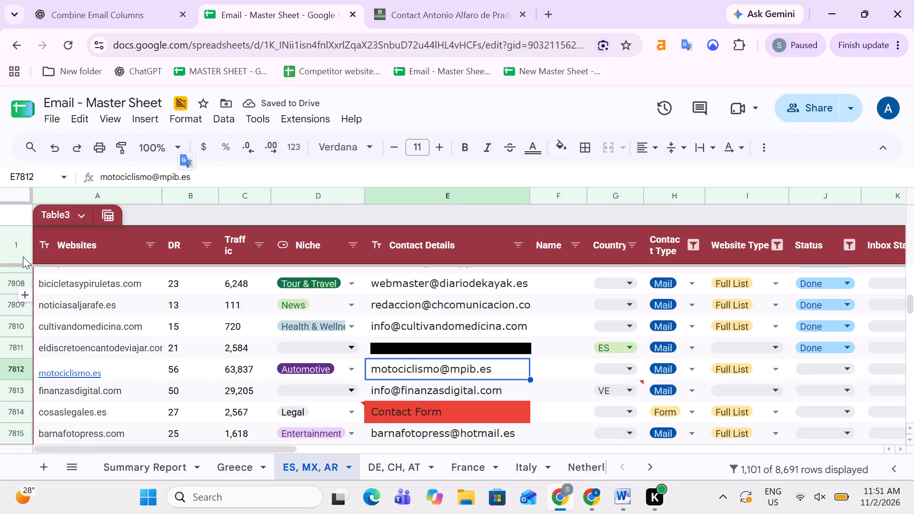
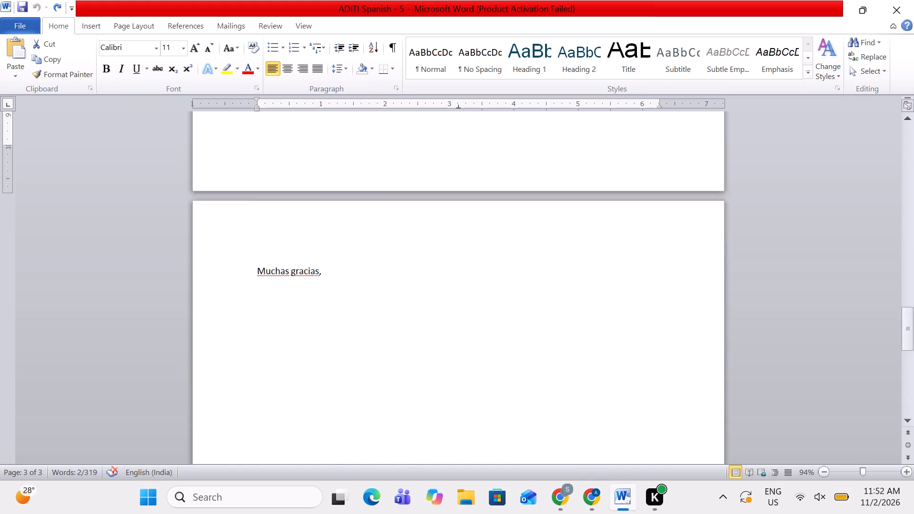
# Select the word Hola of the "Hola equipo" greeting under Template 15 (Spanish) in the outreach template document.
pyautogui.scroll(5, 492, 338)
pyautogui.doubleClick(368, 233)
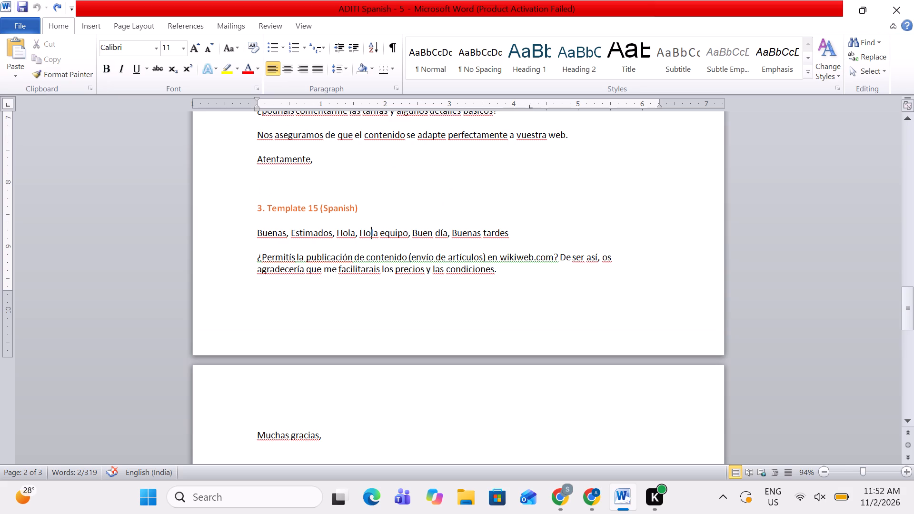
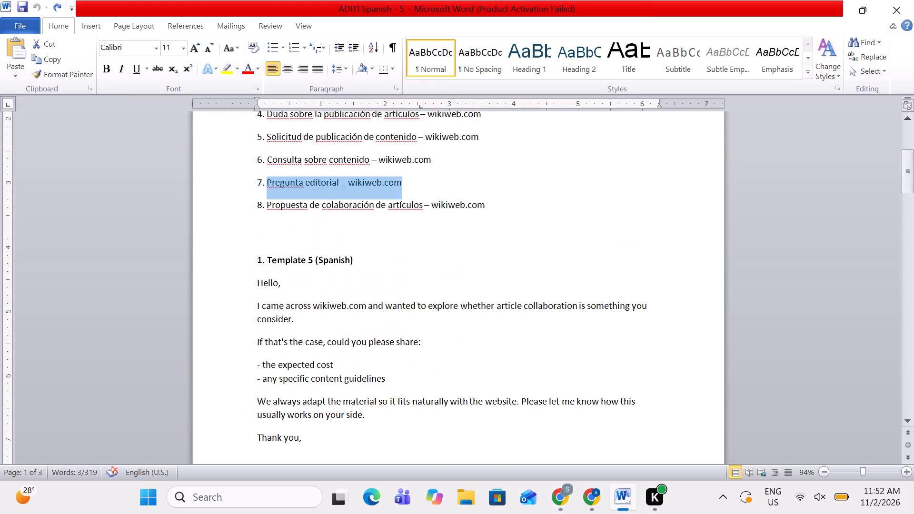
# Place the cursor before Hola in the greeting line under the Spanish-language version of Template 5 (Spanish).
pyautogui.scroll(-5, 524, 325)
pyautogui.scroll(-7, 396, 342)
pyautogui.scroll(-5, 346, 368)
pyautogui.click(254, 369)
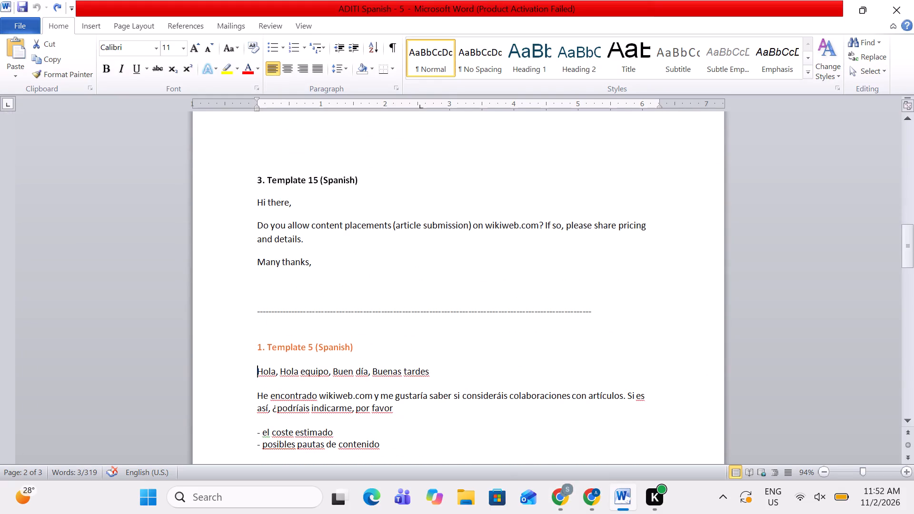
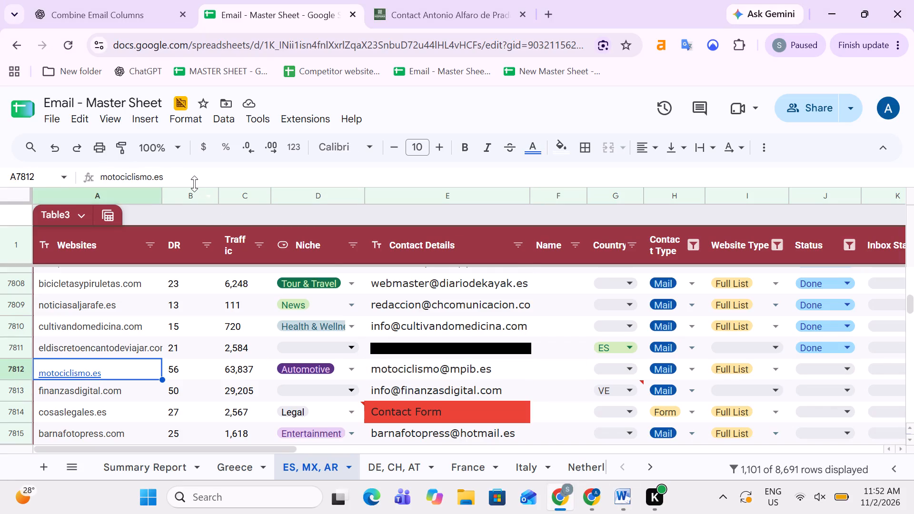
# Copy the website name motociclismo.es from its cell in the Websites column of the ES, MX, AR sheet.
pyautogui.doubleClick(194, 184)
pyautogui.tripleClick(192, 178)
pyautogui.hotkey('ctrl', 'c')
pyautogui.hotkey('ctrl', 'c')
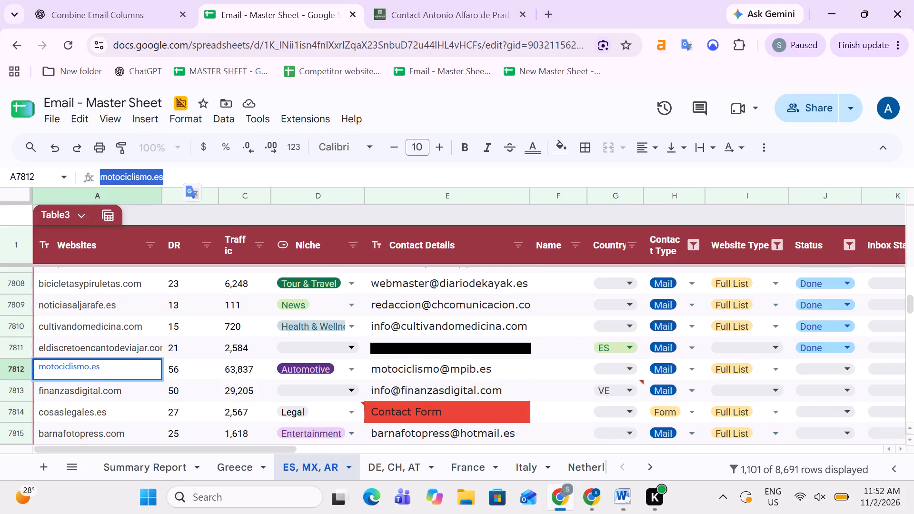
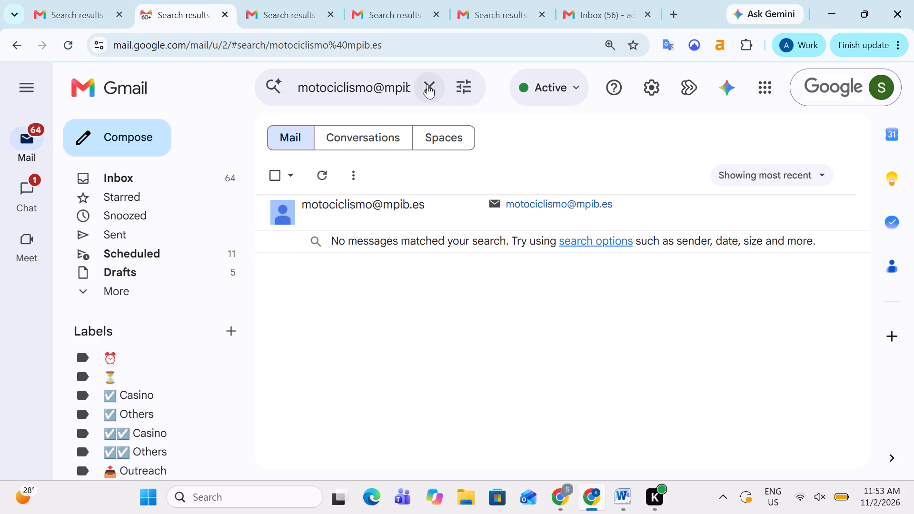
# Search the mail of the second and third open Gmail accounts for motociclismo.es, replacing the contact email searches.
pyautogui.click(427, 84)
pyautogui.hotkey('ctrl', 'v')
pyautogui.press('Return')
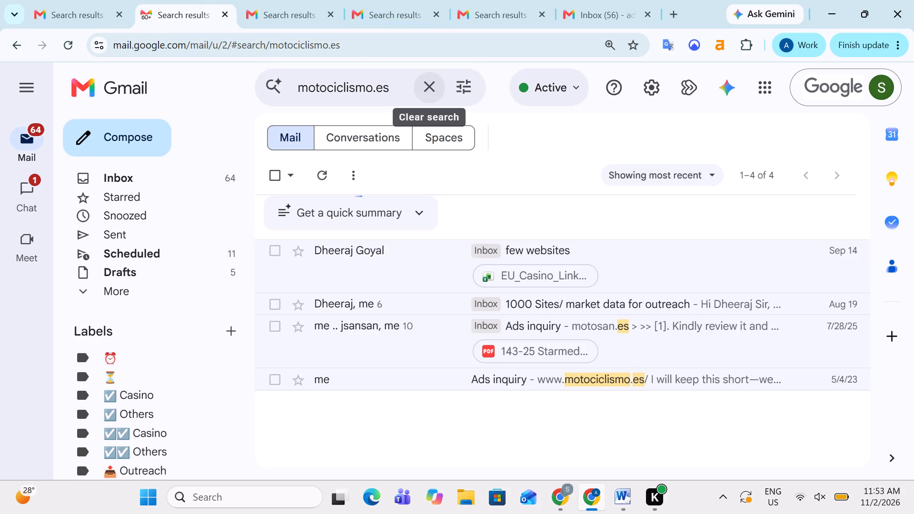
pyautogui.click(278, 0)
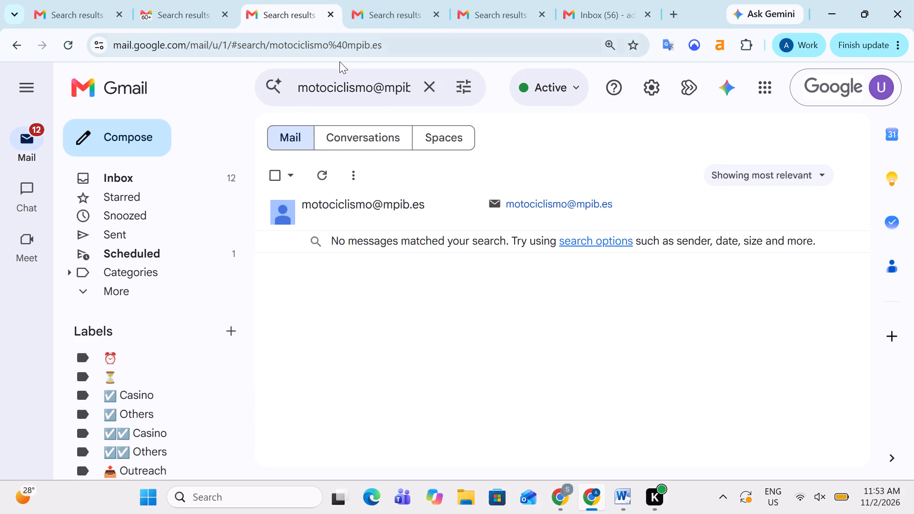
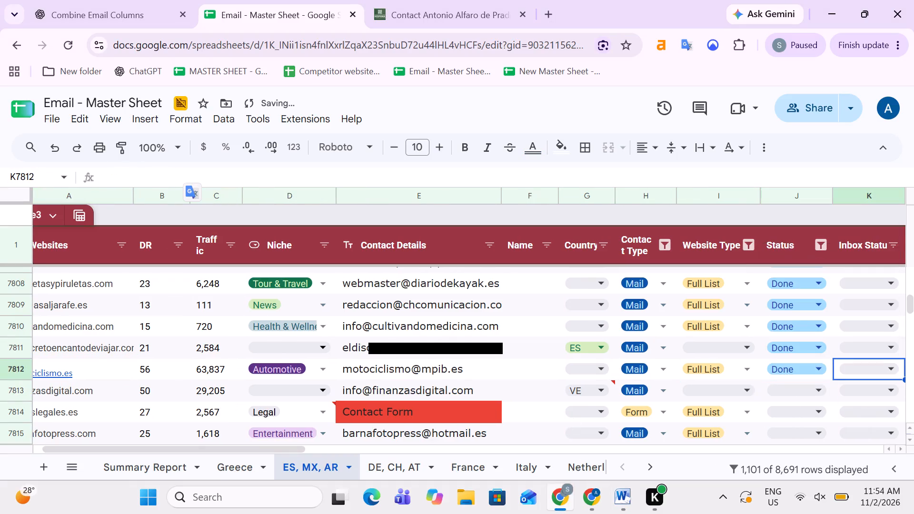
# Select the filled Status cells from row 7764 down through the motociclismo.es row to check how many are Done.
pyautogui.hotkey('ctrl', 'Up')
pyautogui.press('Down')
pyautogui.press('Left')
pyautogui.hotkey('ctrl', 'shift', 'Down')
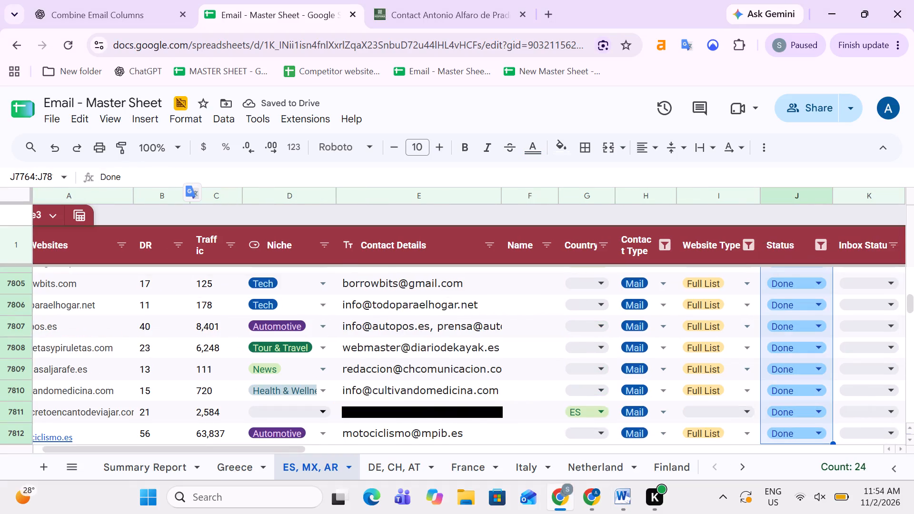
# Move to the Contact Details cell of finanzasdigital.com, the first row below motociclismo.es without a status.
pyautogui.press('Down')
pyautogui.hotkey('ctrl', 'Down')
pyautogui.press('Down')
pyautogui.press('Down')
pyautogui.press('Down')
pyautogui.press('Down')
pyautogui.press('Down')
pyautogui.press('Down')
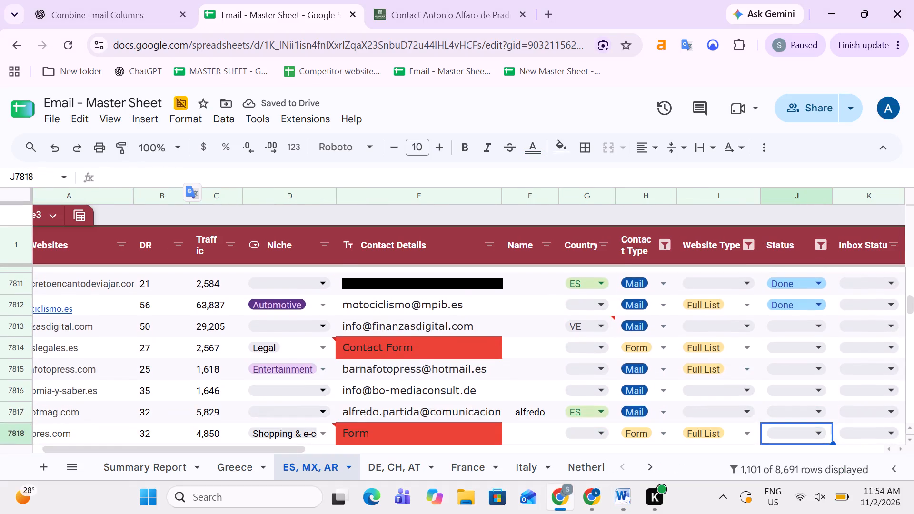
pyautogui.press('Up')
pyautogui.press('Up')
pyautogui.press('Up')
pyautogui.press('Up')
pyautogui.press('Up')
pyautogui.press('Left')
pyautogui.press('Left')
pyautogui.press('Left')
pyautogui.press('Left')
pyautogui.press('Left')
pyautogui.press('Left')
pyautogui.press('Left')
pyautogui.press('Left')
pyautogui.press('Left')
pyautogui.press('Left')
pyautogui.press('Left')
pyautogui.press('Left')
pyautogui.press('Left')
pyautogui.press('Left')
pyautogui.press('Left')
pyautogui.press('Left')
pyautogui.press('Left')
pyautogui.press('Left')
pyautogui.press('Left')
pyautogui.press('Left')
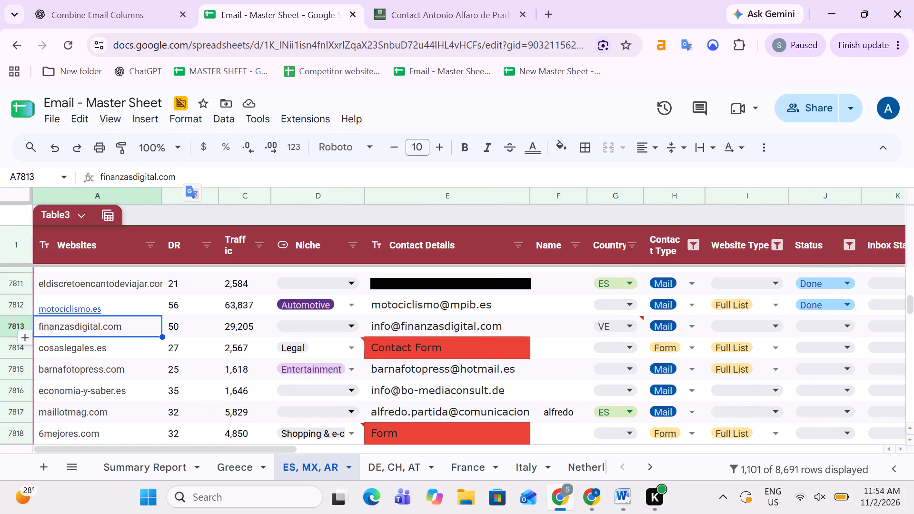
pyautogui.press('Right')
pyautogui.press('Right')
pyautogui.press('Right')
pyautogui.press('Right')
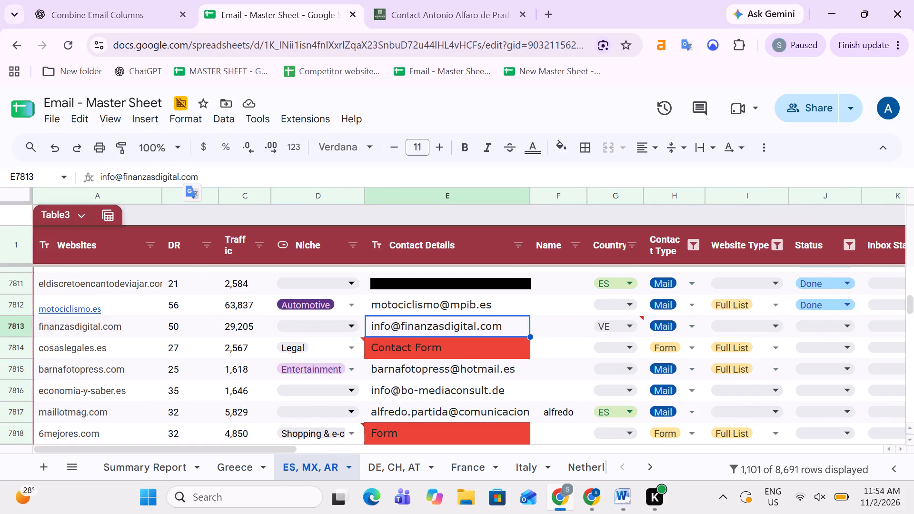
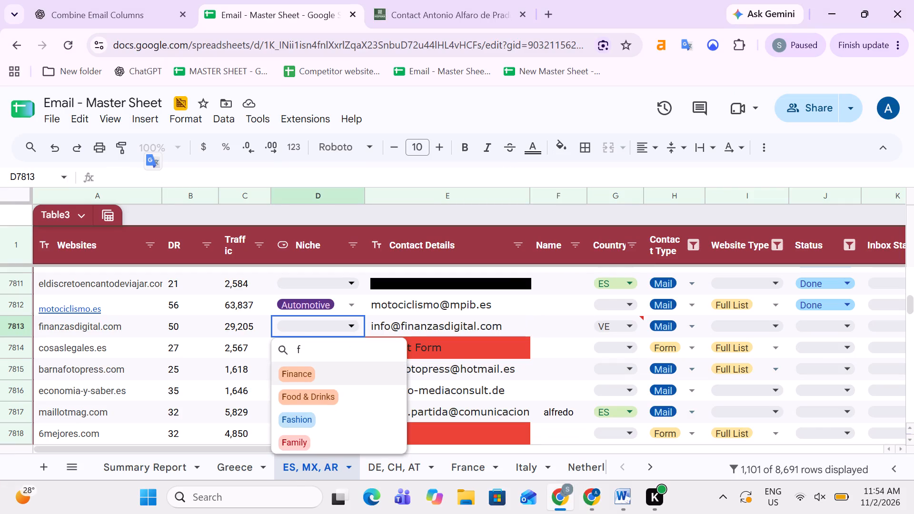
# Set the niche of finanzasdigital.com to Finance.
pyautogui.press('Return')
# Set the empty niche of the eldiscretoencantodeviajar row, just above motociclismo.es, to News.
pyautogui.press('Up')
pyautogui.press('Up')
pyautogui.press('Up')
pyautogui.press('Right')
pyautogui.press('Left')
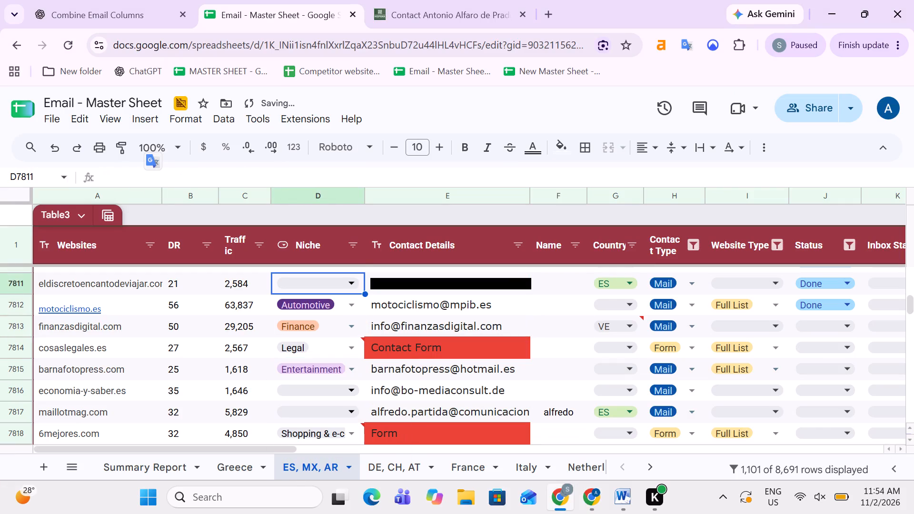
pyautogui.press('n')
pyautogui.press('Down')
pyautogui.press('Return')
# Look over the niche and contact cells of the neighbouring rows, ending on the Contact Details cell of finanzasdigital.com.
pyautogui.press('Up')
pyautogui.press('Up')
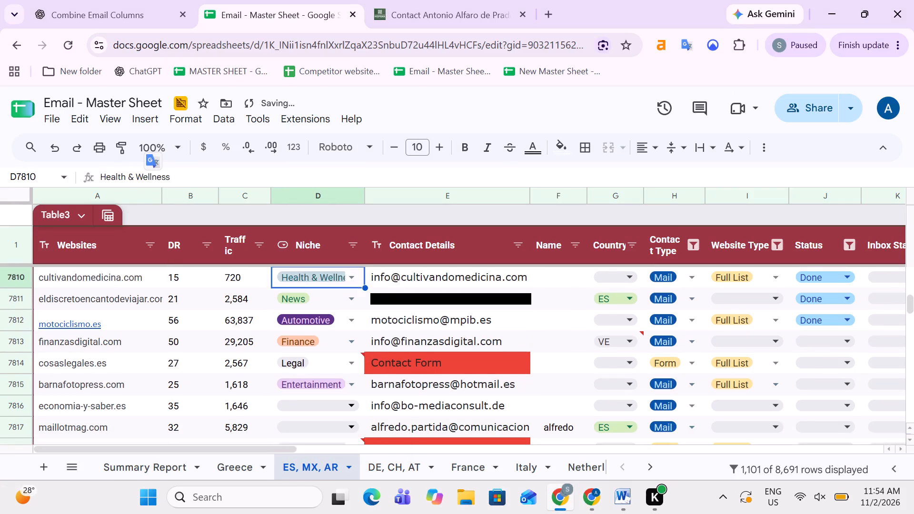
pyautogui.press('Up')
pyautogui.press('Down')
pyautogui.press('Down')
pyautogui.press('Down')
pyautogui.press('Down')
pyautogui.press('Down')
pyautogui.press('Down')
pyautogui.press('Up')
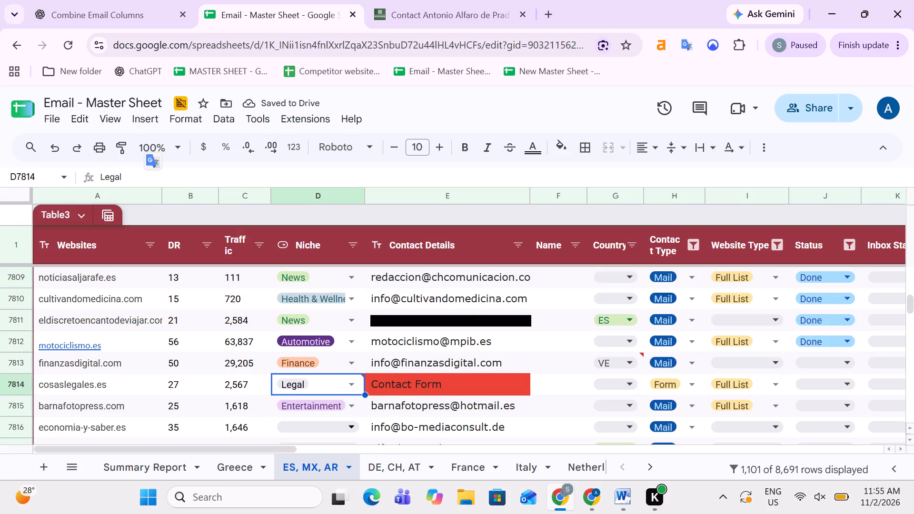
pyautogui.press('Right')
pyautogui.press('Down')
pyautogui.press('Right')
pyautogui.press('Left')
pyautogui.press('Up')
pyautogui.press('Left')
pyautogui.press('Left')
pyautogui.press('Up')
pyautogui.press('Right')
pyautogui.press('Right')
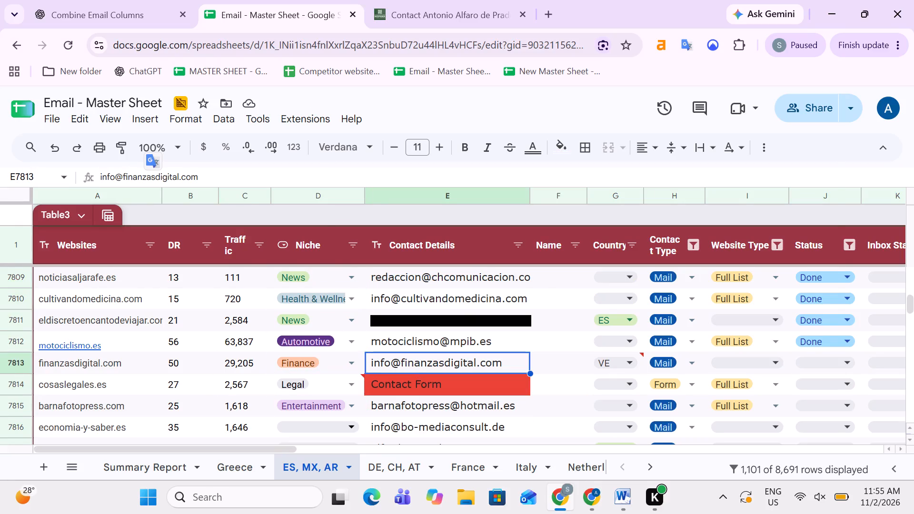
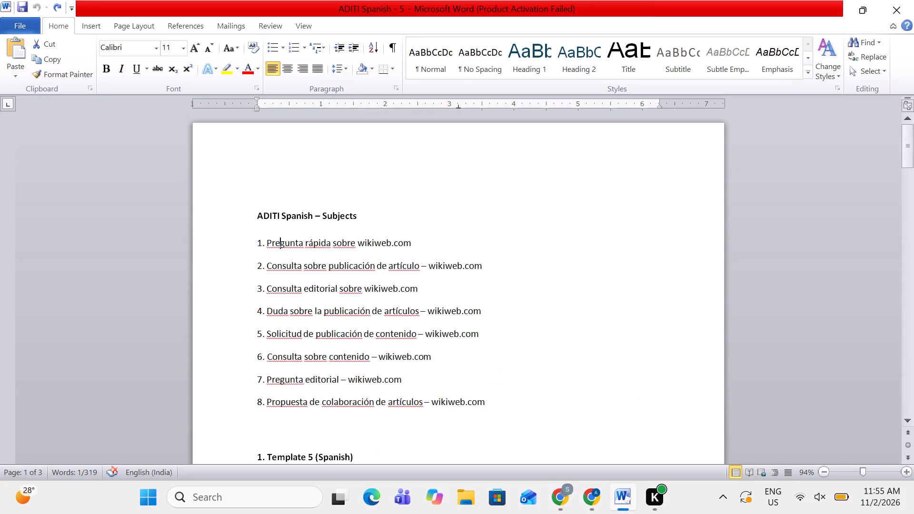
# In the Word document of Spanish subjects, copy subject line 8, "Propuesta de colaboración de artículos – wikiweb.com".
pyautogui.moveTo(279, 240); pyautogui.dragTo(398, 246)
pyautogui.click(286, 400)
pyautogui.moveTo(286, 400); pyautogui.dragTo(347, 398)
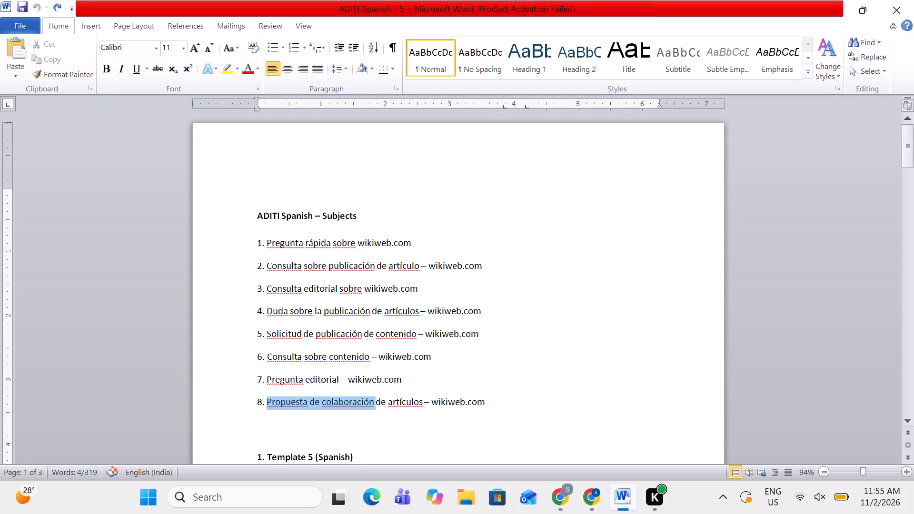
pyautogui.moveTo(347, 398); pyautogui.dragTo(474, 398)
pyautogui.hotkey('ctrl', 'c')
pyautogui.hotkey('ctrl', 'c')
pyautogui.hotkey('ctrl', 'c')
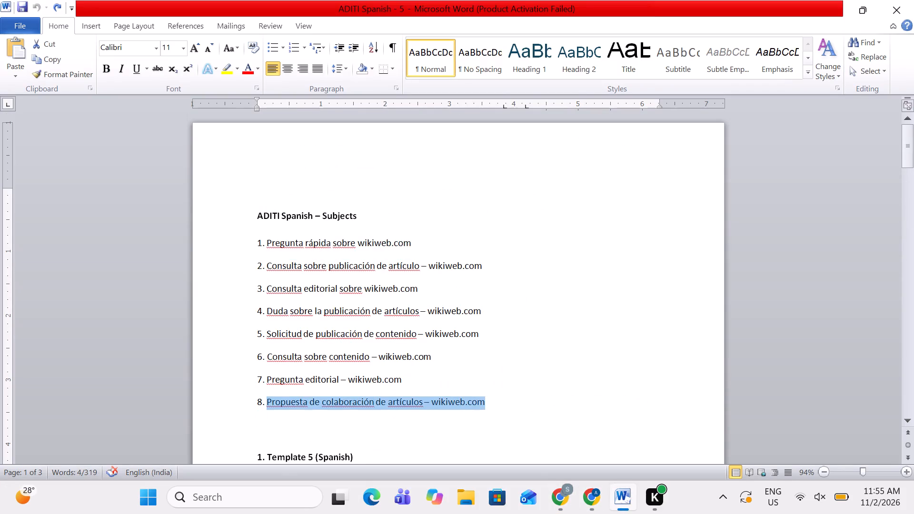
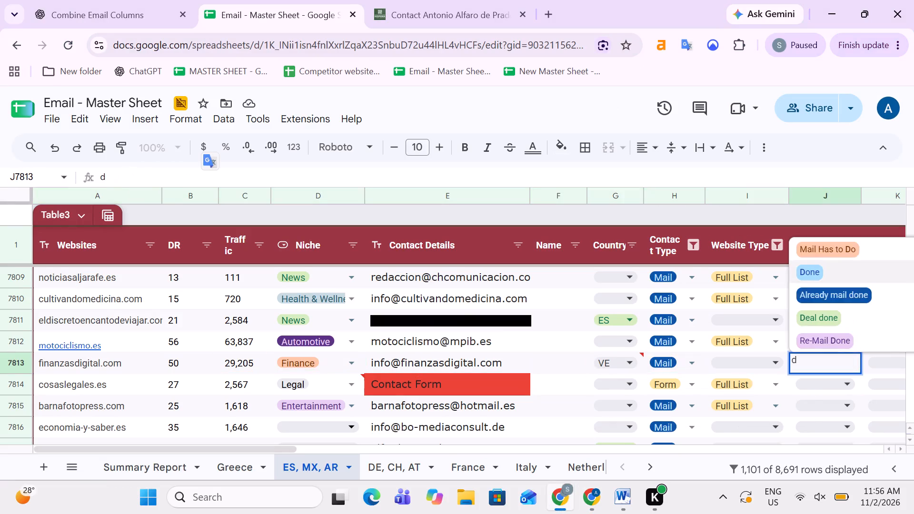
# Mark the status of the finanzasdigital.com row as Done.
pyautogui.press('Return')
# Replace the Contact Details entry of the cosaslegales.es row with "Form 860".
pyautogui.press('Left')
pyautogui.press('Left')
pyautogui.press('Left')
pyautogui.press('Left')
pyautogui.press('Left')
pyautogui.press('Left')
pyautogui.press('Left')
pyautogui.press('Left')
pyautogui.press('Left')
pyautogui.press('Left')
pyautogui.press('Left')
pyautogui.press('Left')
pyautogui.press('Left')
pyautogui.press('Left')
pyautogui.press('Left')
pyautogui.press('Left')
pyautogui.press('Right')
pyautogui.press('Right')
pyautogui.press('Right')
pyautogui.press('Right')
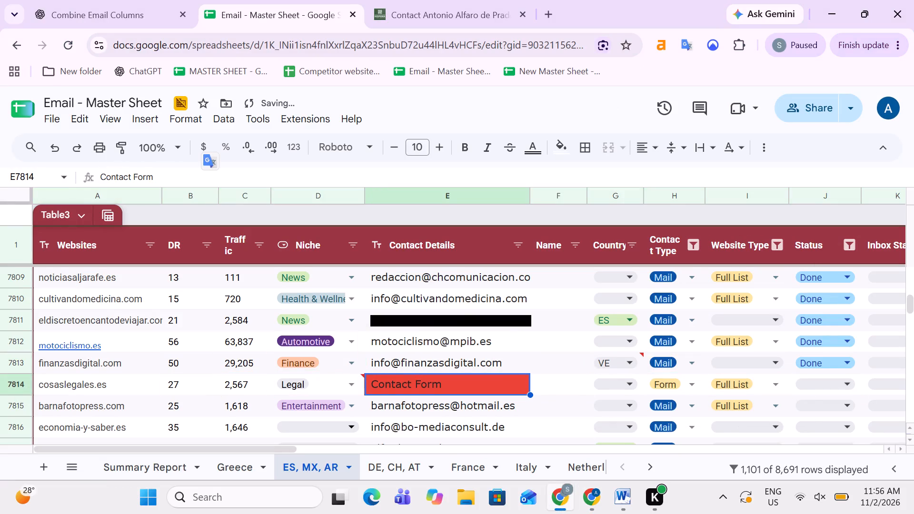
pyautogui.press('Return')
pyautogui.press('BackSpace')
pyautogui.press('BackSpace')
pyautogui.press('BackSpace')
pyautogui.press('BackSpace')
pyautogui.press('BackSpace')
pyautogui.press('BackSpace')
pyautogui.press('BackSpace')
pyautogui.press('BackSpace')
pyautogui.press('BackSpace')
pyautogui.press('BackSpace')
pyautogui.press('BackSpace')
pyautogui.press('BackSpace')
pyautogui.press('BackSpace')
pyautogui.press('BackSpace')
pyautogui.press('BackSpace')
pyautogui.press('BackSpace')
pyautogui.press('BackSpace')
pyautogui.press('BackSpace')
pyautogui.press('BackSpace')
pyautogui.press('BackSpace')
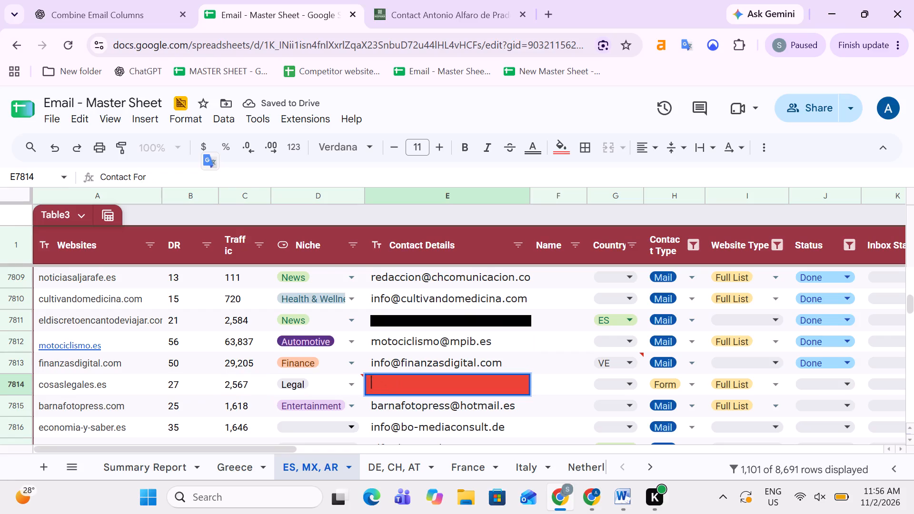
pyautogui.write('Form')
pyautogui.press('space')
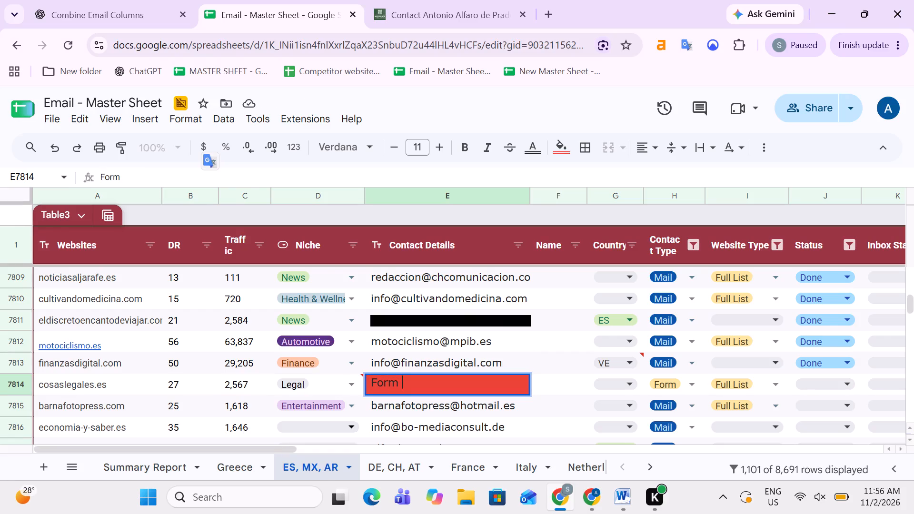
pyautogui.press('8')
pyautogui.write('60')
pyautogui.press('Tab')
# Change the niche of the cosaslegales.es row to informational.
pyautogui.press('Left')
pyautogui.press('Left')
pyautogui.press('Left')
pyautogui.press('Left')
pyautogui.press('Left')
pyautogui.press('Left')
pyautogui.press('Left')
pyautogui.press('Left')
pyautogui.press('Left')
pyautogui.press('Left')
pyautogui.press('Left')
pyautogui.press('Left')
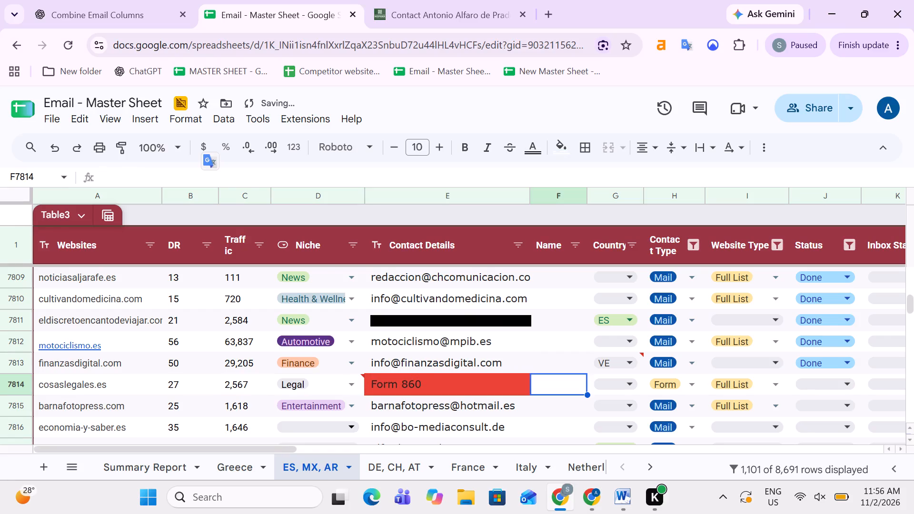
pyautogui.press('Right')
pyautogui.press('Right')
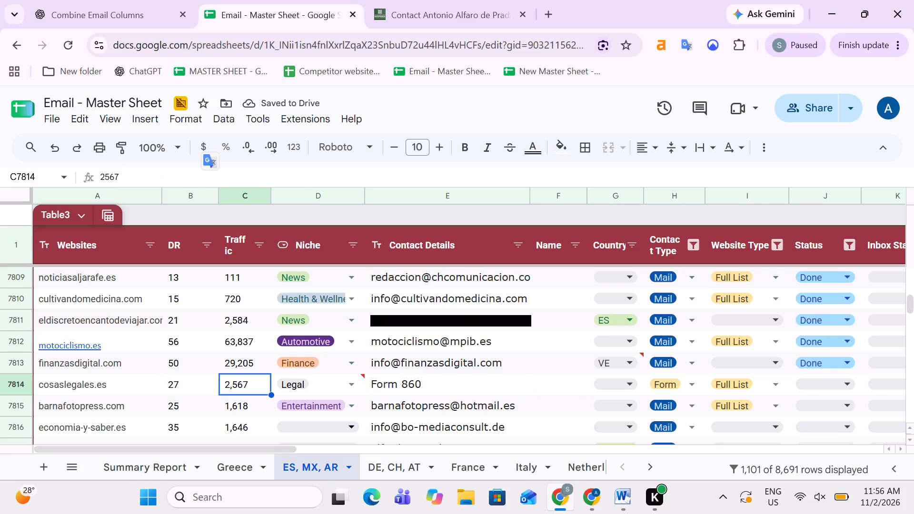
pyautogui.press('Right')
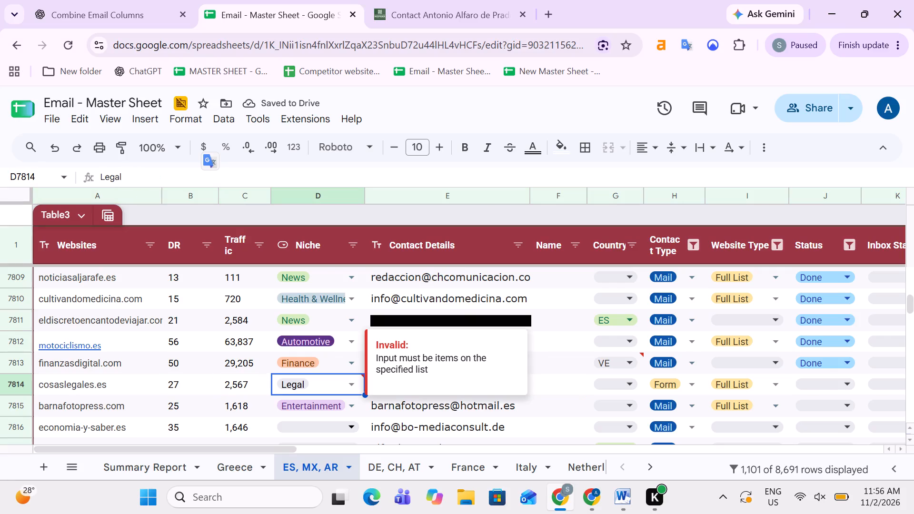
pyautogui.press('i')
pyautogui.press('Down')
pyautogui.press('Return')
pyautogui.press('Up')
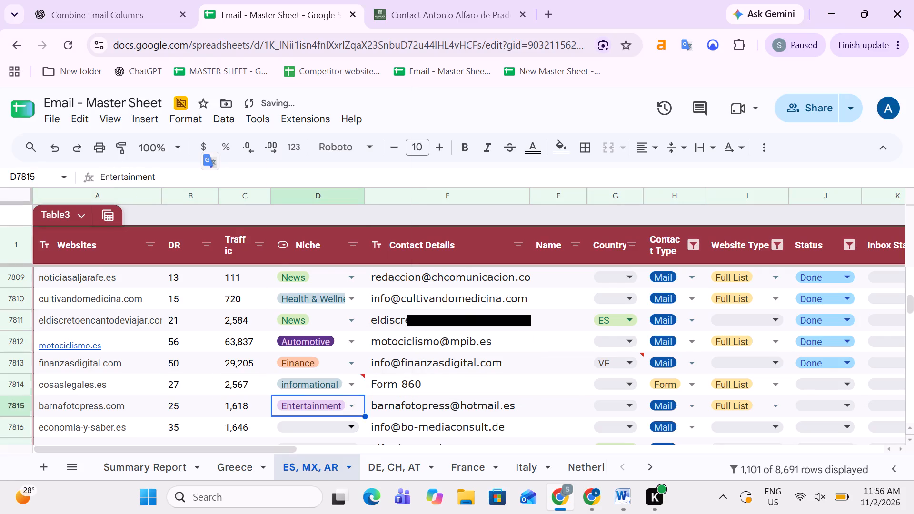
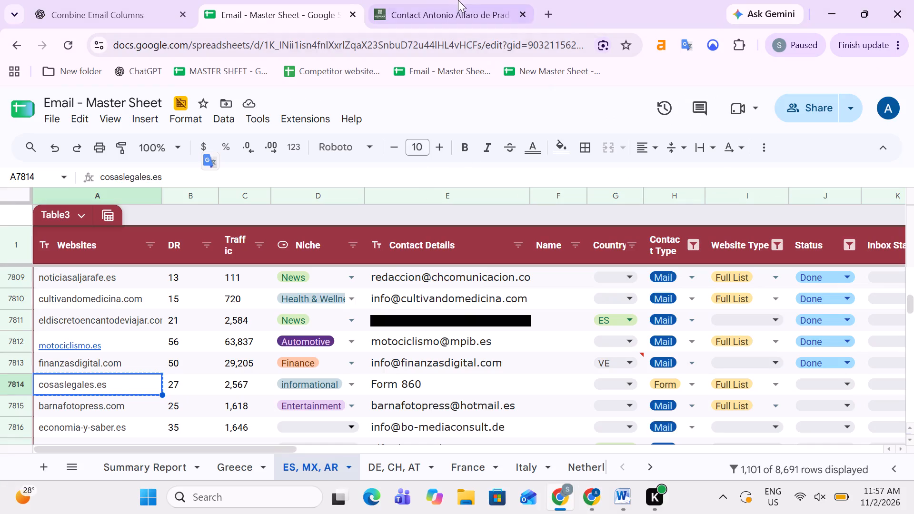
pyautogui.click(457, 0)
pyautogui.click(421, 40)
pyautogui.hotkey('ctrl', 'v')
pyautogui.press('Return')
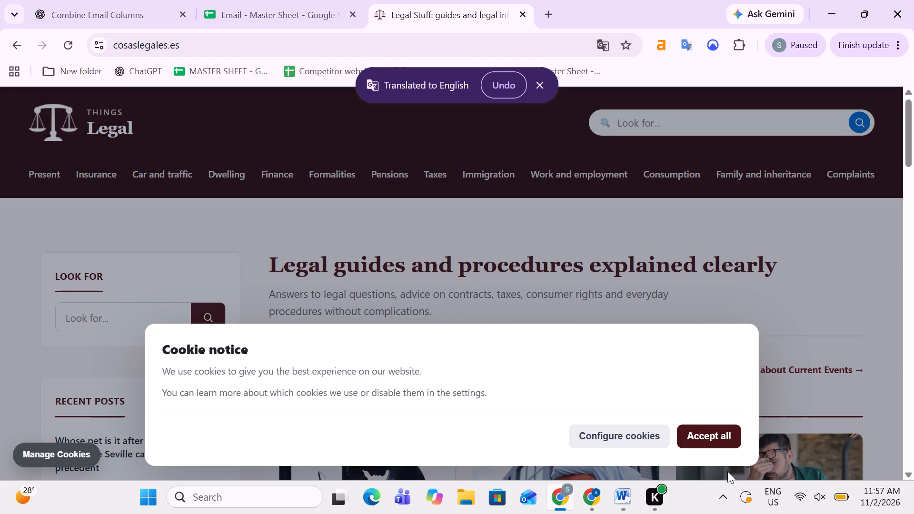
# Accept all cookies on cosaslegales.es and open the site's Contact page.
pyautogui.click(711, 439)
pyautogui.scroll(-2, 442, 338)
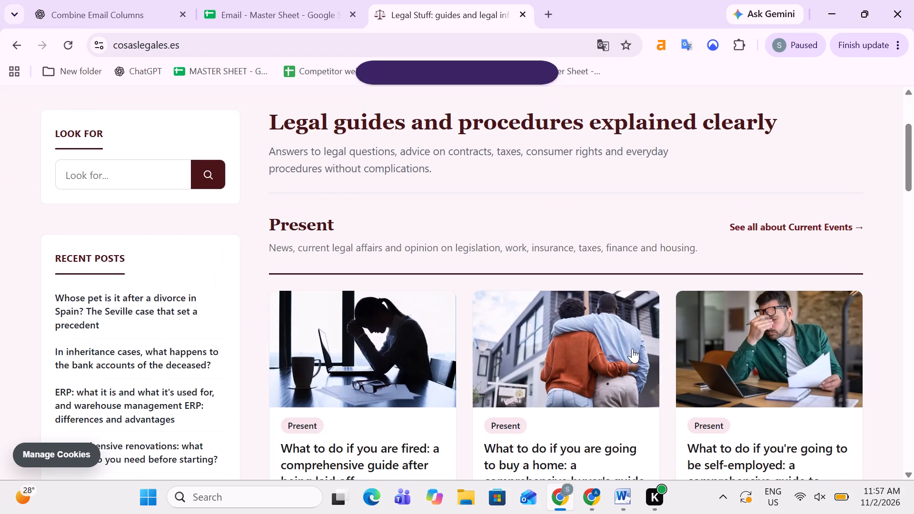
pyautogui.moveTo(913, 168); pyautogui.dragTo(913, 487)
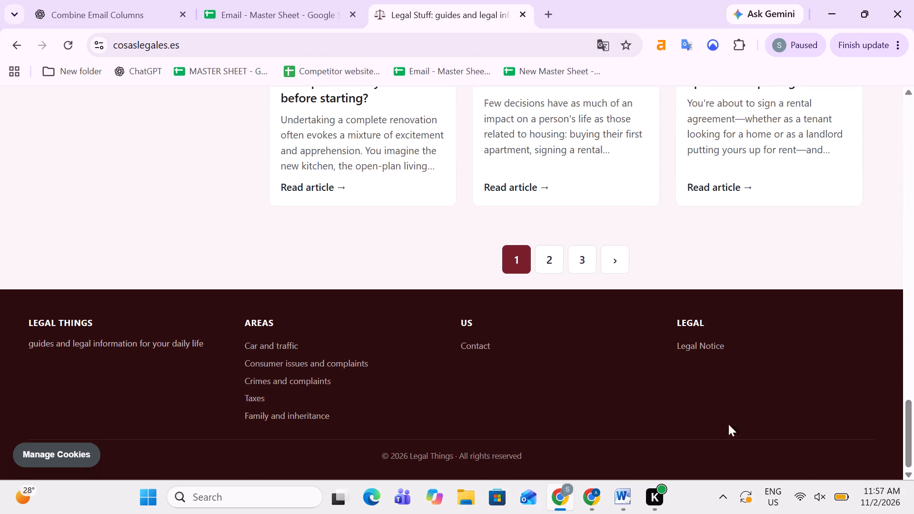
pyautogui.click(487, 350)
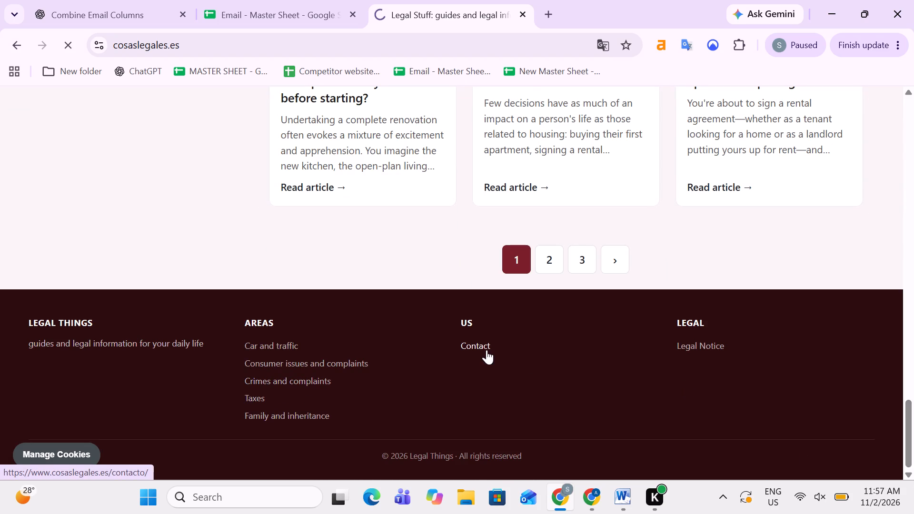
# Fill in the contact form's Name, Last name and E-mail fields with the saved autofill entries.
pyautogui.scroll(-2, 387, 343)
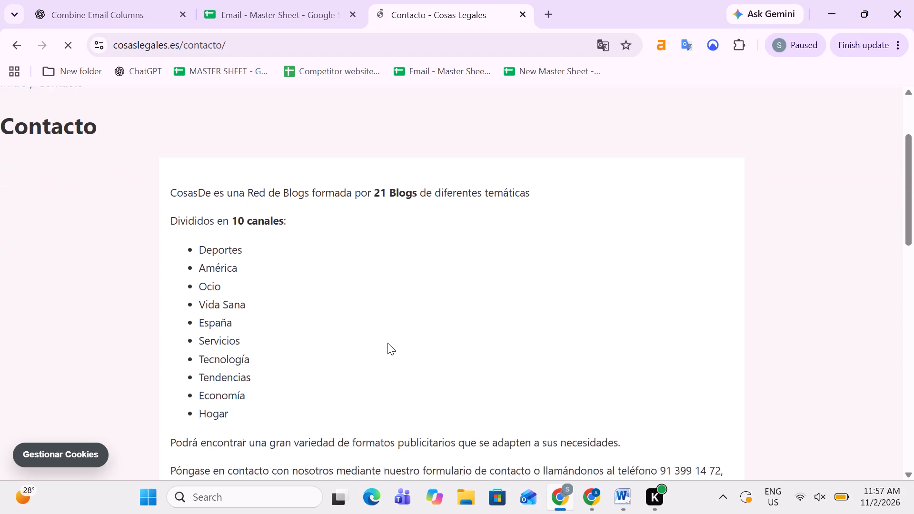
pyautogui.scroll(-5, 363, 323)
pyautogui.click(224, 152)
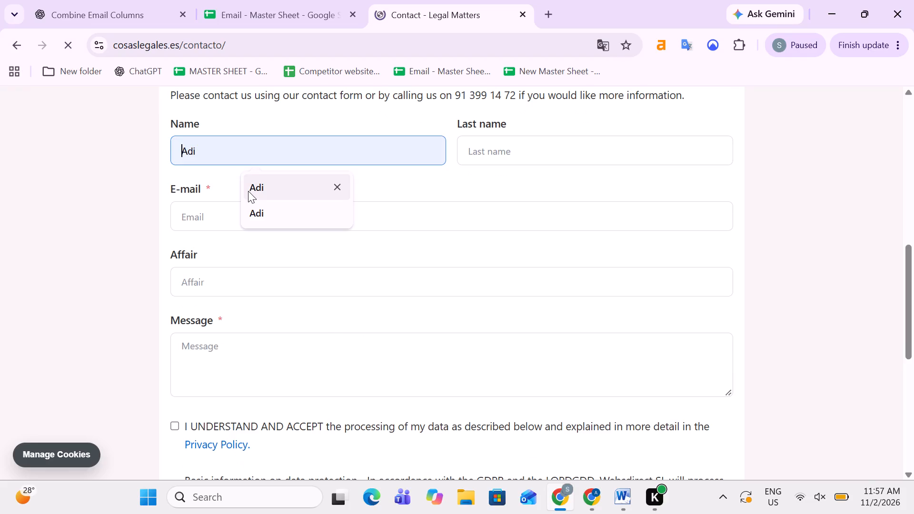
pyautogui.click(248, 191)
pyautogui.click(517, 146)
pyautogui.click(533, 177)
pyautogui.click(436, 215)
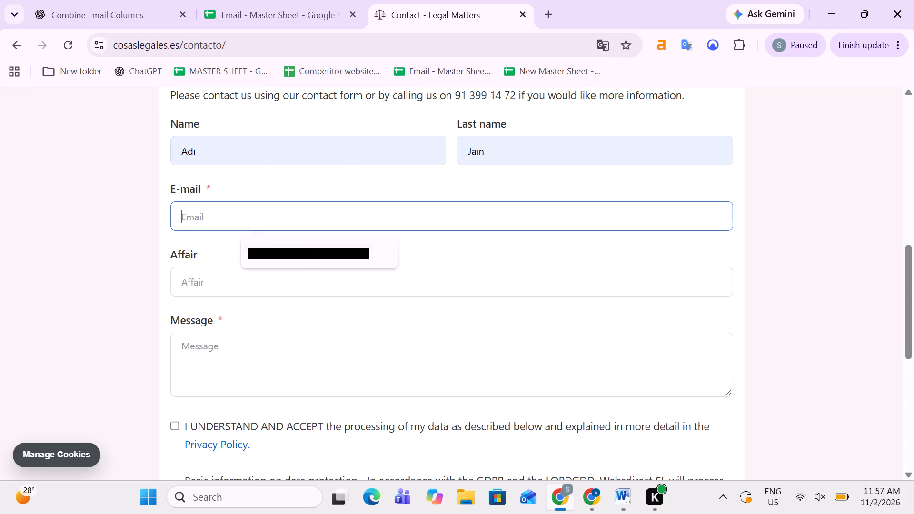
pyautogui.click(312, 261)
# Fill the Affair field with the saved subject "Consulta sobre contenido – cosasdelcine.es".
pyautogui.click(285, 277)
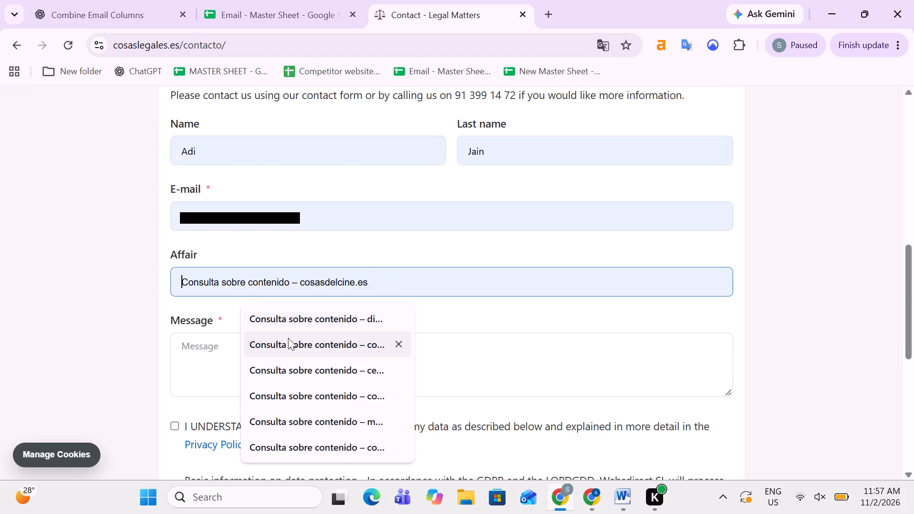
pyautogui.click(288, 347)
# Switch to the Word template document and copy the Template 15 (Spanish) message from "Buenas tardes" through "Muchas gracias,".
pyautogui.click(253, 367)
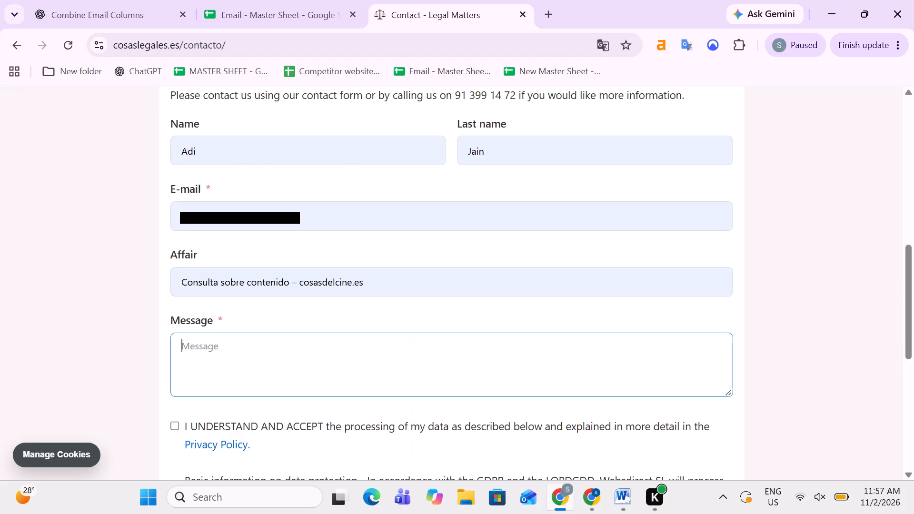
pyautogui.hotkey('alt', 'Tab')
pyautogui.hotkey('alt', 'Tab')
pyautogui.scroll(-9, 436, 317)
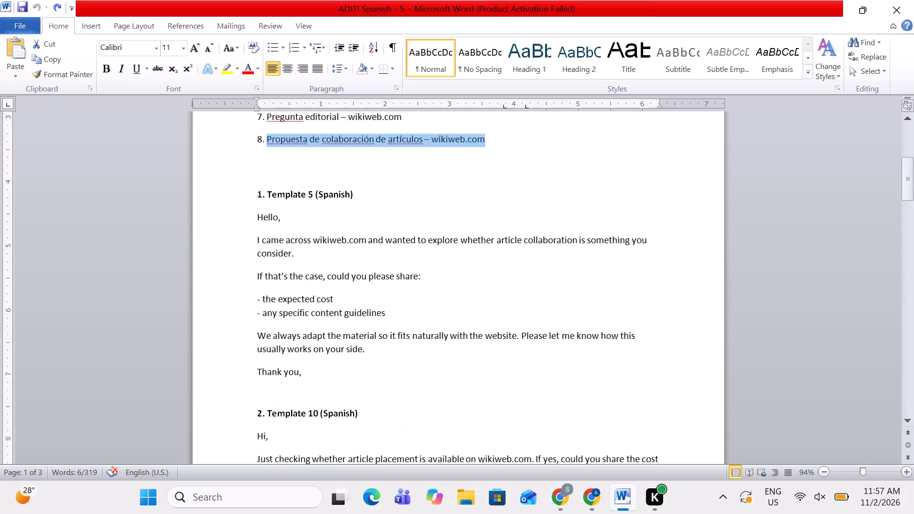
pyautogui.scroll(-20, 436, 322)
pyautogui.scroll(-17, 436, 322)
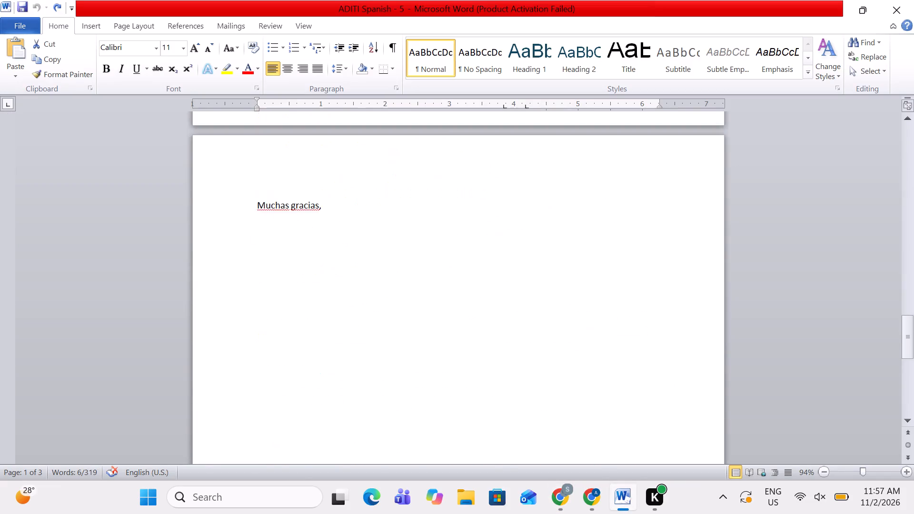
pyautogui.scroll(5, 462, 304)
pyautogui.click(447, 165)
pyautogui.click(456, 168)
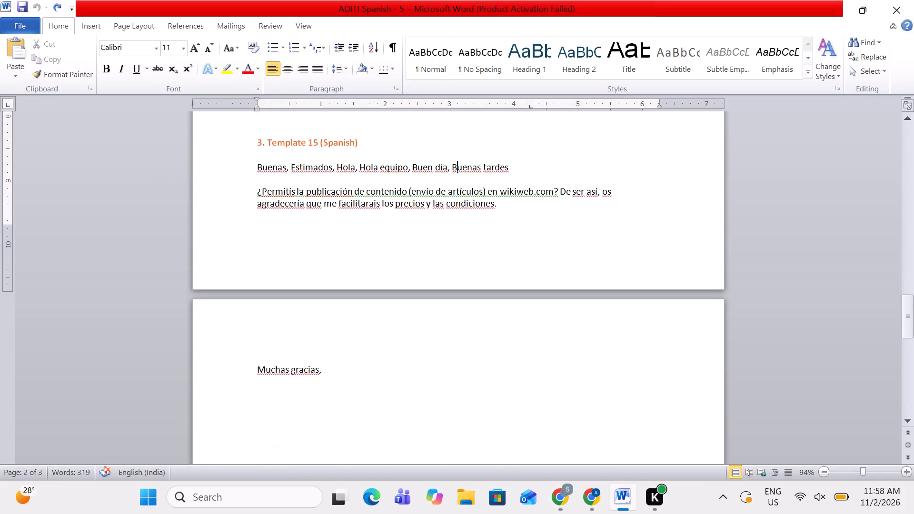
pyautogui.moveTo(456, 168); pyautogui.dragTo(312, 364)
pyautogui.hotkey('shift', 'Right')
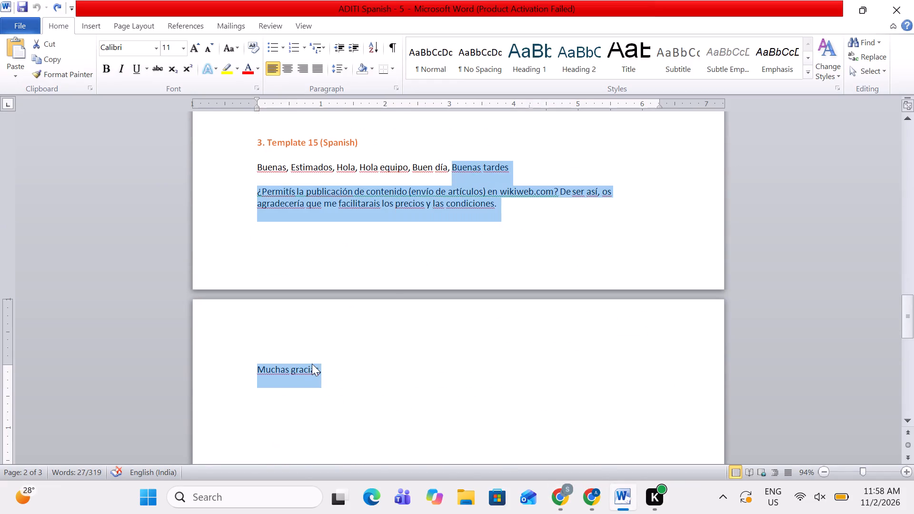
pyautogui.hotkey('ctrl', 'c')
pyautogui.hotkey('ctrl', 'c')
pyautogui.hotkey('ctrl', 'c')
pyautogui.hotkey('ctrl', 'c')
# Return to the contact form in Chrome and paste the copied template into the Message field, removing the trailing line break.
pyautogui.hotkey('alt', 'Tab')
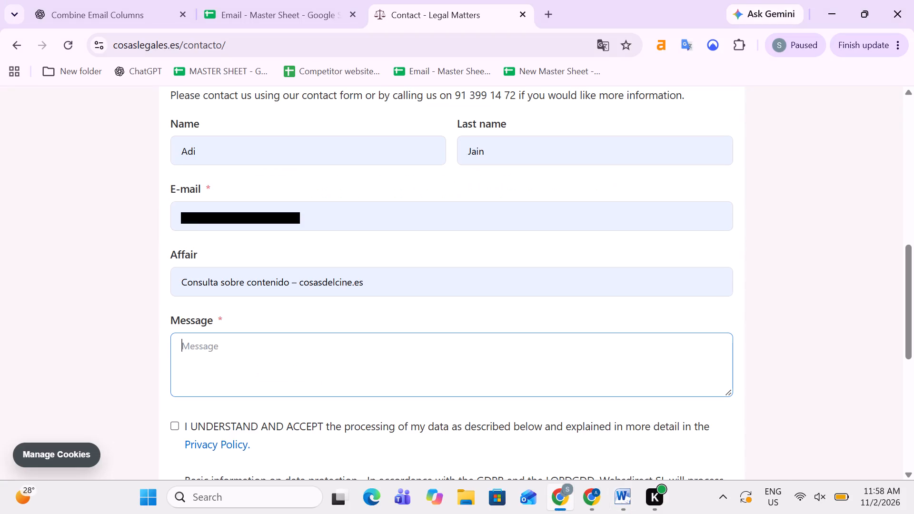
pyautogui.hotkey('ctrl', 'v')
pyautogui.press('BackSpace')
# Insert a blank line before "Muchas gracias," in the message.
pyautogui.press('Left')
pyautogui.press('Left')
pyautogui.press('Left')
pyautogui.press('Left')
pyautogui.press('Left')
pyautogui.press('Left')
pyautogui.press('Left')
pyautogui.press('Left')
pyautogui.press('Left')
pyautogui.press('Left')
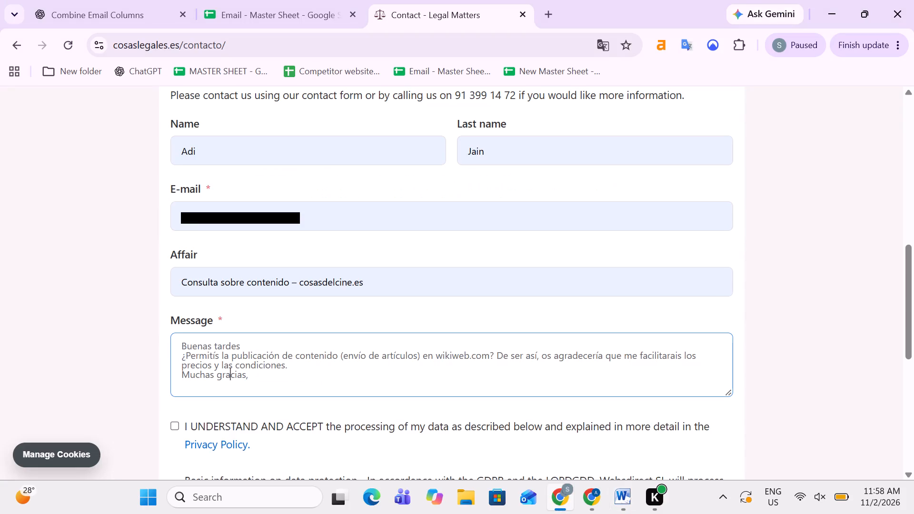
pyautogui.press('Left')
pyautogui.press('Left')
pyautogui.press('Left')
pyautogui.press('Left')
pyautogui.press('Left')
pyautogui.hotkey('shift', 'Return')
# Join the greeting "Buenas tardes" to the following sentence on one line, separated by a comma and a space.
pyautogui.press('Up')
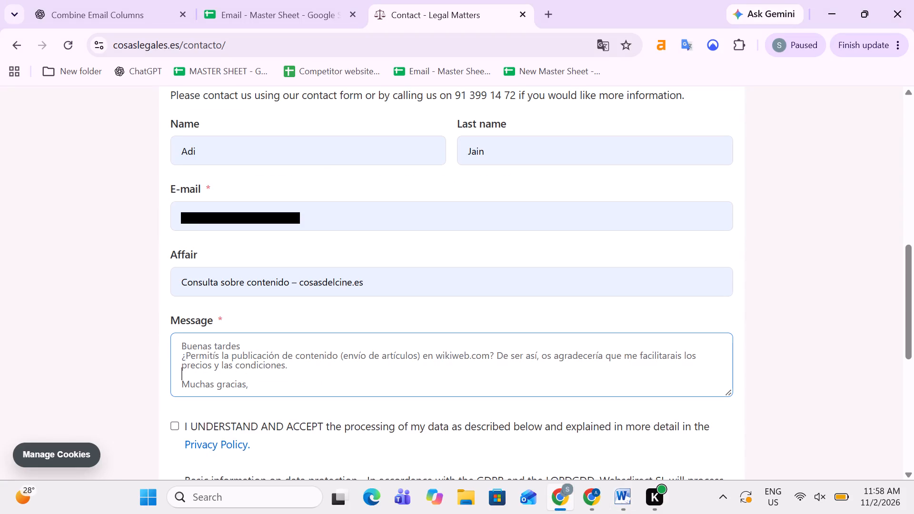
pyautogui.press('Up')
pyautogui.press('Up')
pyautogui.press('Down')
pyautogui.press('Up')
pyautogui.press('BackSpace')
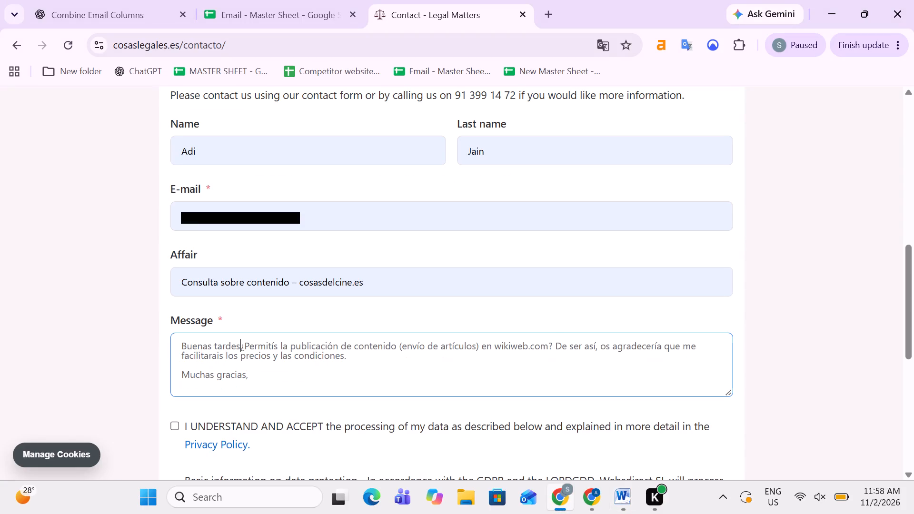
pyautogui.write(',')
pyautogui.press('space')
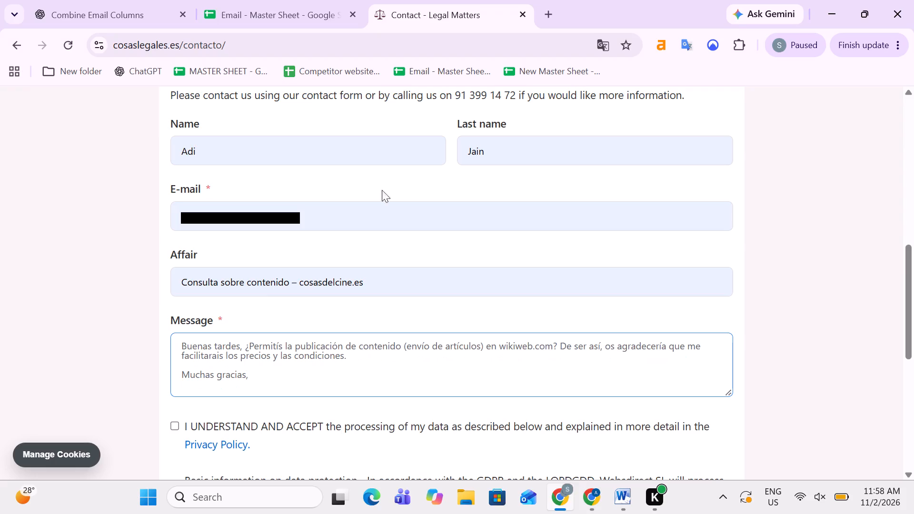
# Copy the domain cosaslegales.es from the page address and replace the domain in the Affair subject with it.
pyautogui.click(179, 43)
pyautogui.moveTo(179, 43); pyautogui.dragTo(198, 54)
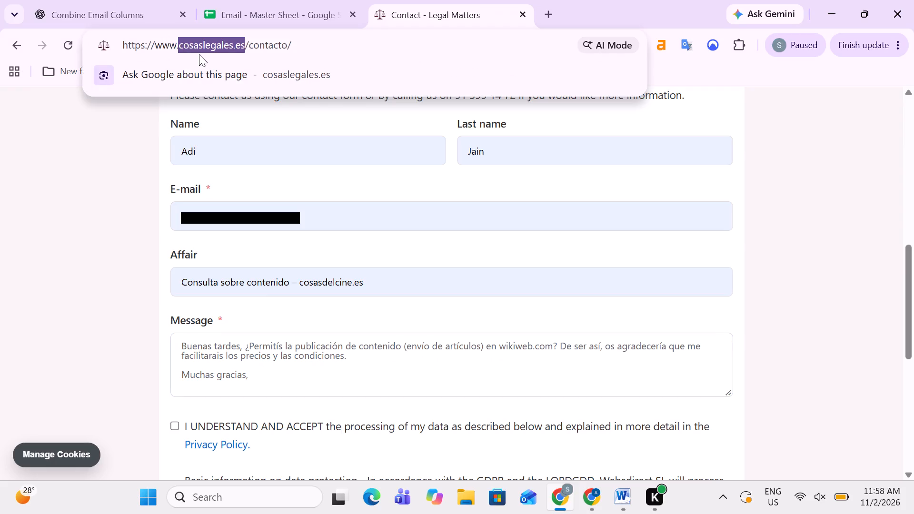
pyautogui.hotkey('ctrl', 'c')
pyautogui.hotkey('ctrl', 'c')
pyautogui.click(316, 285)
pyautogui.moveTo(316, 285); pyautogui.dragTo(392, 283)
pyautogui.hotkey('ctrl', 'v')
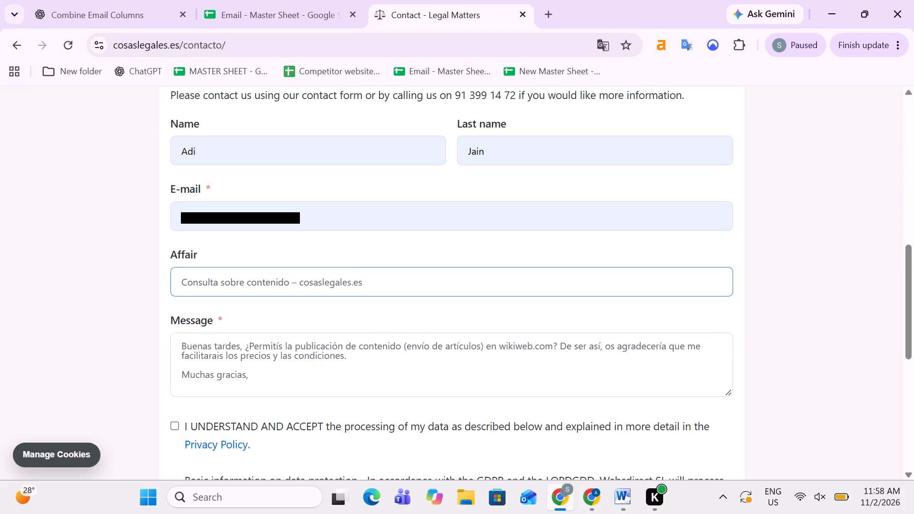
# Replace wikiweb.com in the message text with cosaslegales.es.
pyautogui.click(517, 345)
pyautogui.moveTo(517, 345); pyautogui.dragTo(539, 344)
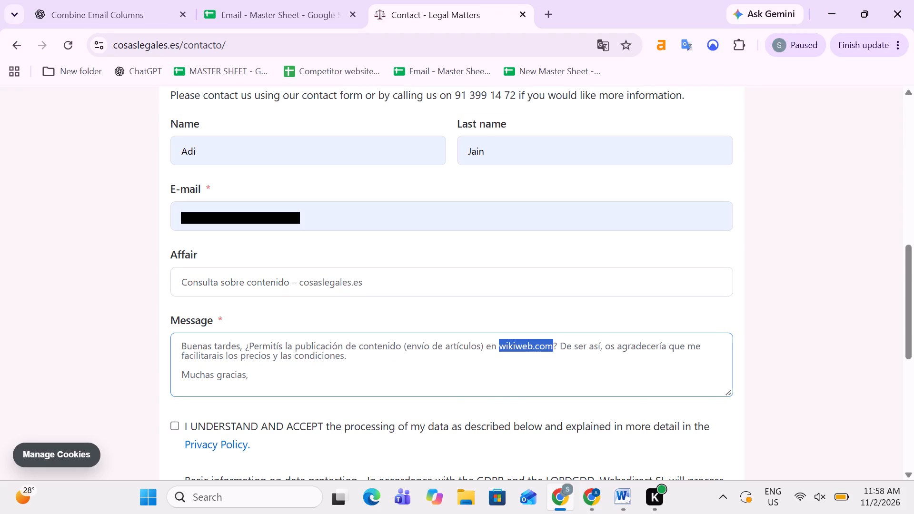
pyautogui.hotkey('ctrl', 'v')
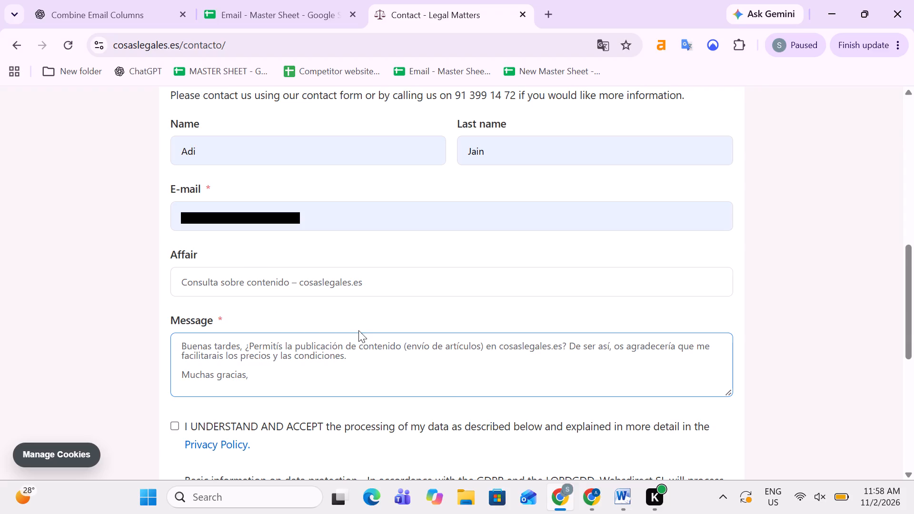
# Accept the data processing and privacy policy terms and send the contact form.
pyautogui.scroll(-2, 359, 316)
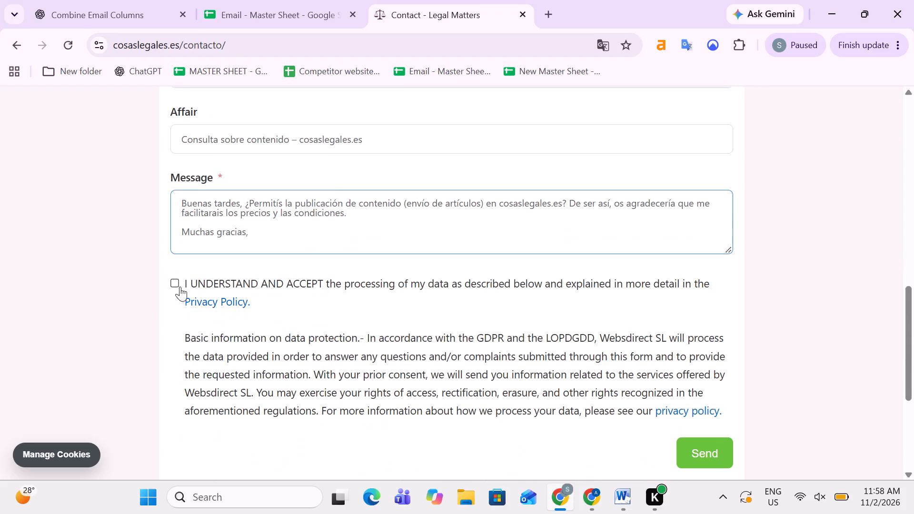
pyautogui.click(175, 283)
pyautogui.scroll(2, 479, 351)
pyautogui.scroll(-5, 498, 382)
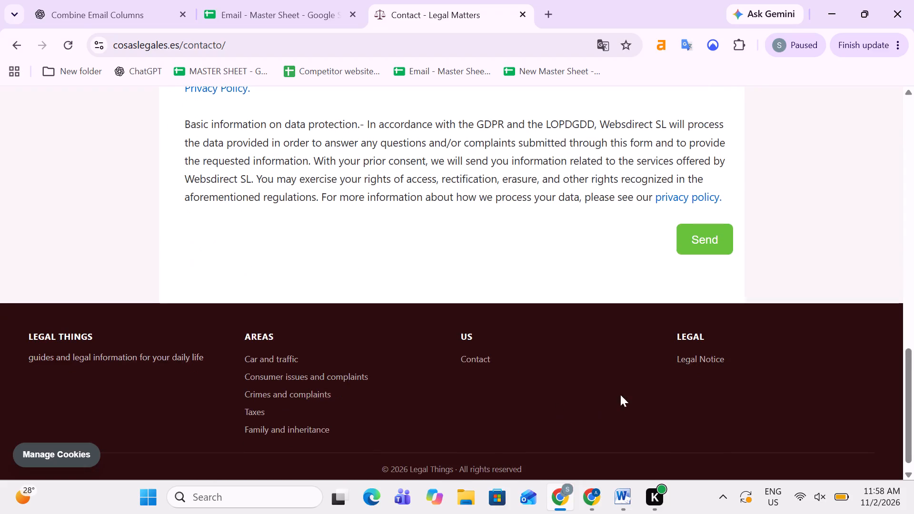
pyautogui.click(697, 236)
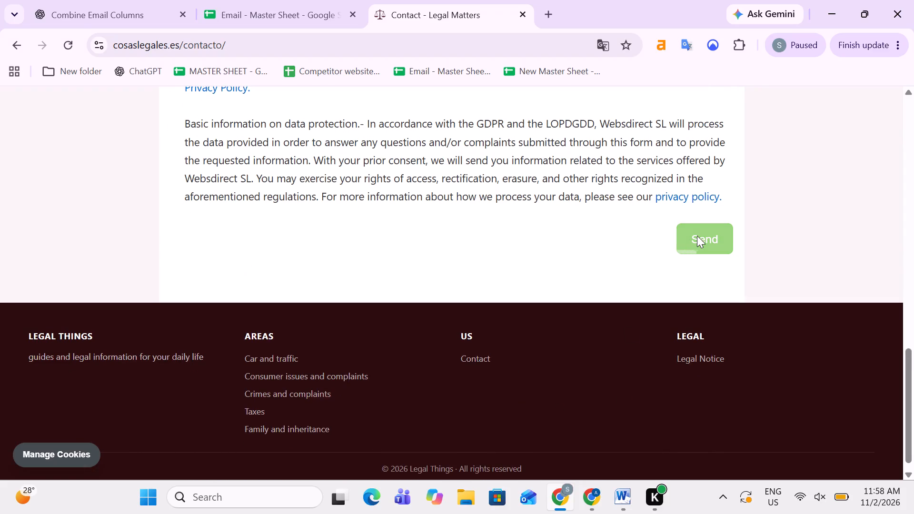
pyautogui.click(697, 236)
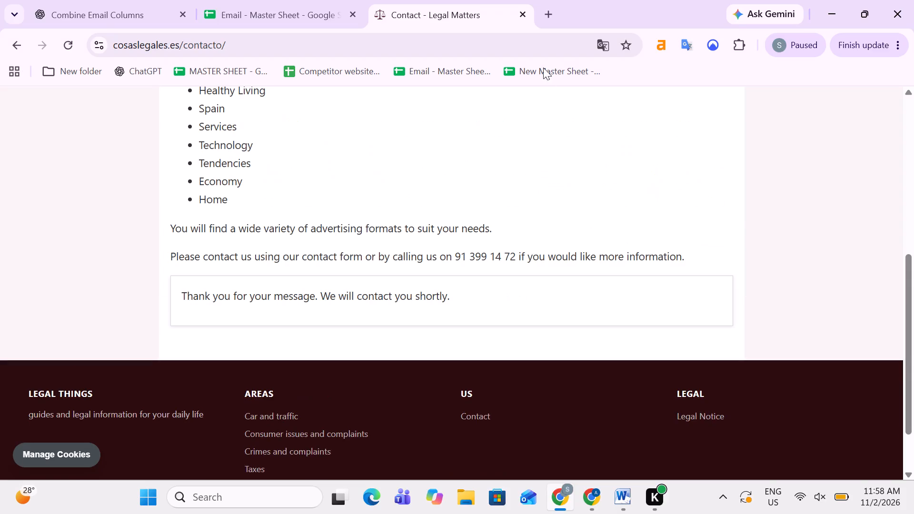
# Close the contact page and set the Status of the cosaslegales.es row to Done in the Email - Master Sheet.
pyautogui.click(522, 17)
pyautogui.press('Tab')
pyautogui.press('Right')
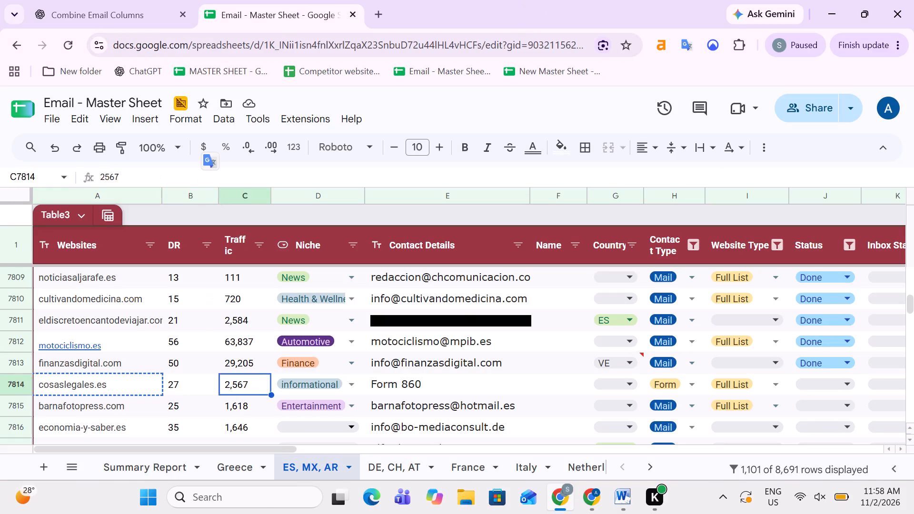
pyautogui.press('Right')
pyautogui.press('Right')
pyautogui.press('Right')
pyautogui.press('Right')
pyautogui.press('Right')
pyautogui.press('Right')
pyautogui.press('Right')
pyautogui.press('d')
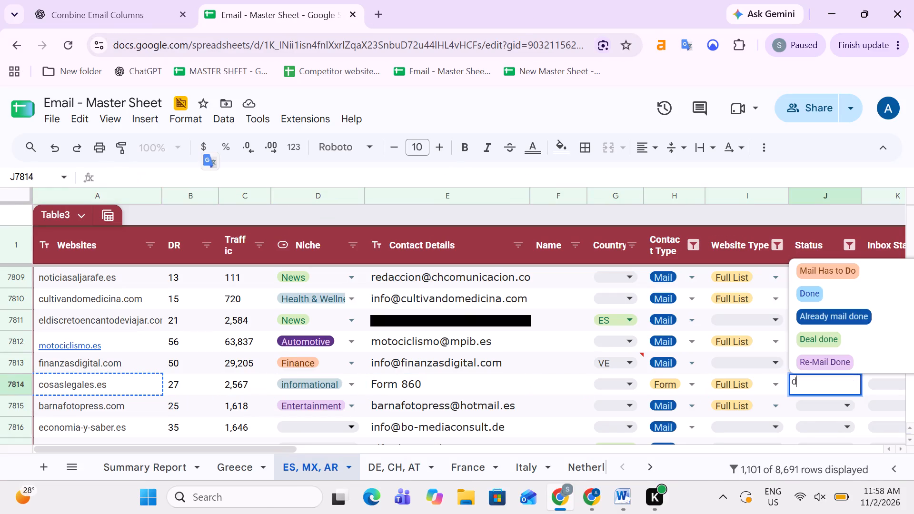
pyautogui.press('Down')
pyautogui.press('Return')
# Enter the current date, 11/2/2026, as the Post date in row 7764, the first row of the Done block.
pyautogui.press('Up')
pyautogui.press('Right')
pyautogui.press('Right')
pyautogui.press('Right')
pyautogui.press('Left')
pyautogui.press('Left')
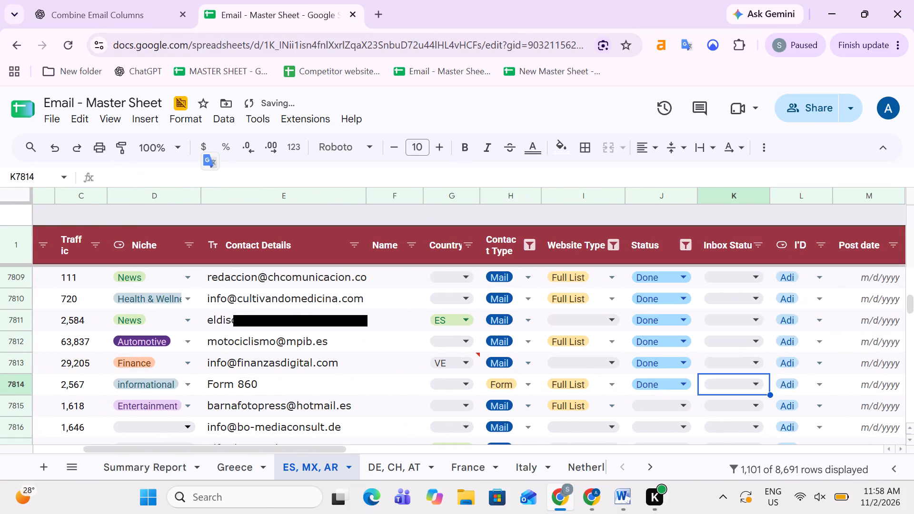
pyautogui.hotkey('ctrl', 'Up')
pyautogui.press('Down')
pyautogui.press('Left')
pyautogui.hotkey('ctrl', 'shift', 'Down')
pyautogui.press('Up')
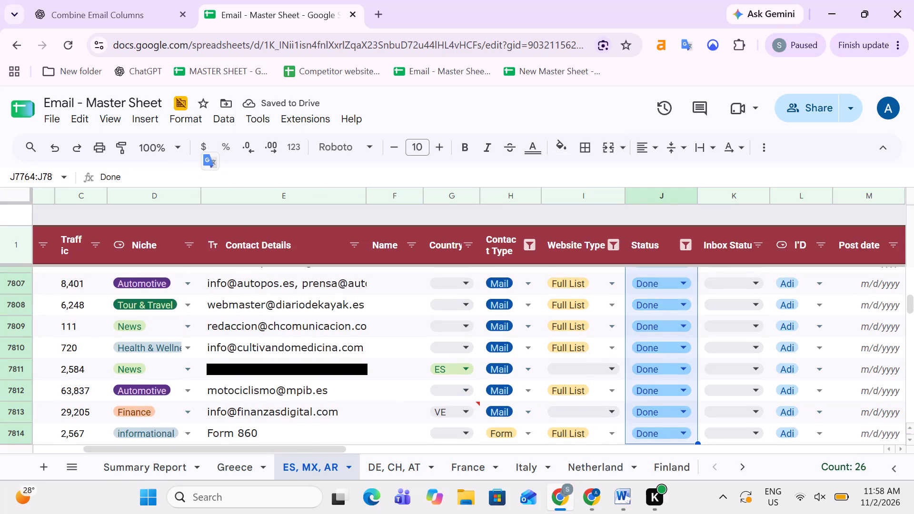
pyautogui.press('Up')
pyautogui.press('Down')
pyautogui.press('Down')
pyautogui.press('Right')
pyautogui.press('Right')
pyautogui.press('Right')
pyautogui.press('Right')
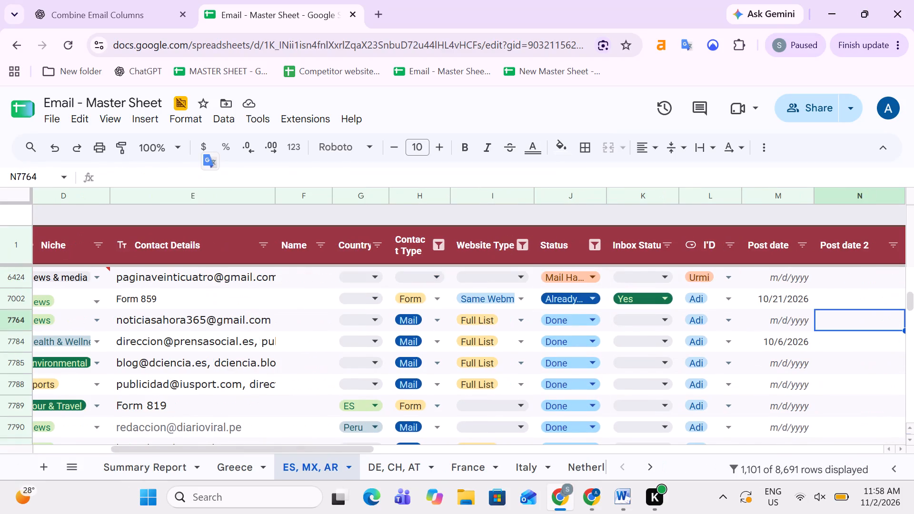
pyautogui.press('Left')
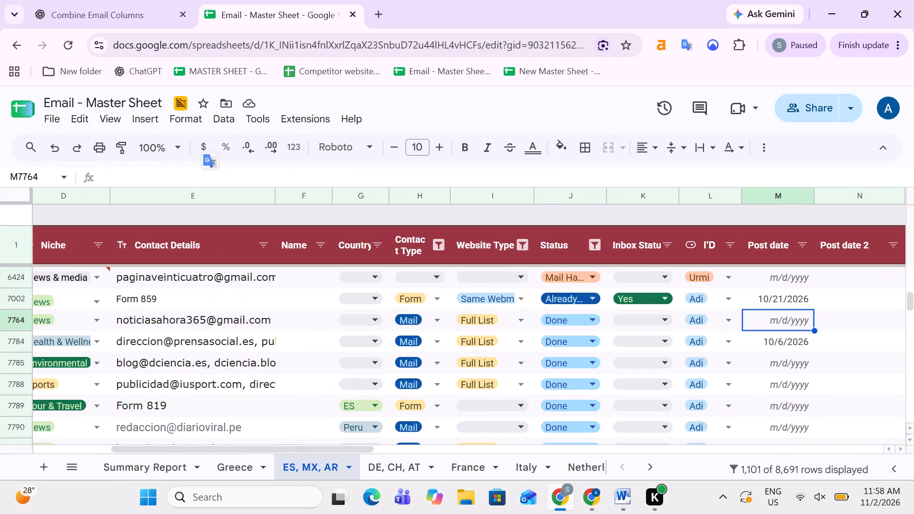
pyautogui.hotkey('ctrl', ';')
pyautogui.press('Right')
pyautogui.press('Left')
# Copy the 11/2/2026 Post date into the Done rows from 7785 through 7814, leaving out row 7784.
pyautogui.hotkey('ctrl', 'c')
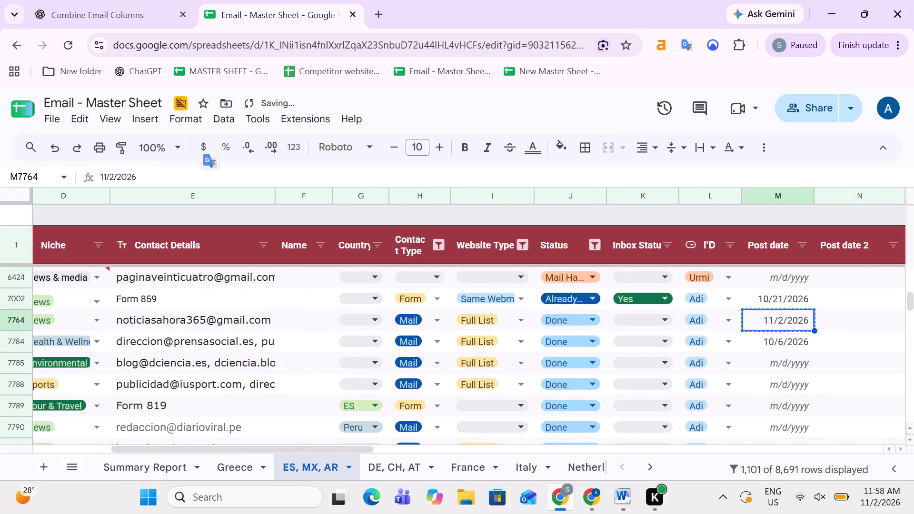
pyautogui.press('Down')
pyautogui.press('Down')
pyautogui.press('Left')
pyautogui.press('Left')
pyautogui.press('Left')
pyautogui.hotkey('ctrl', 'Down')
pyautogui.press('Right')
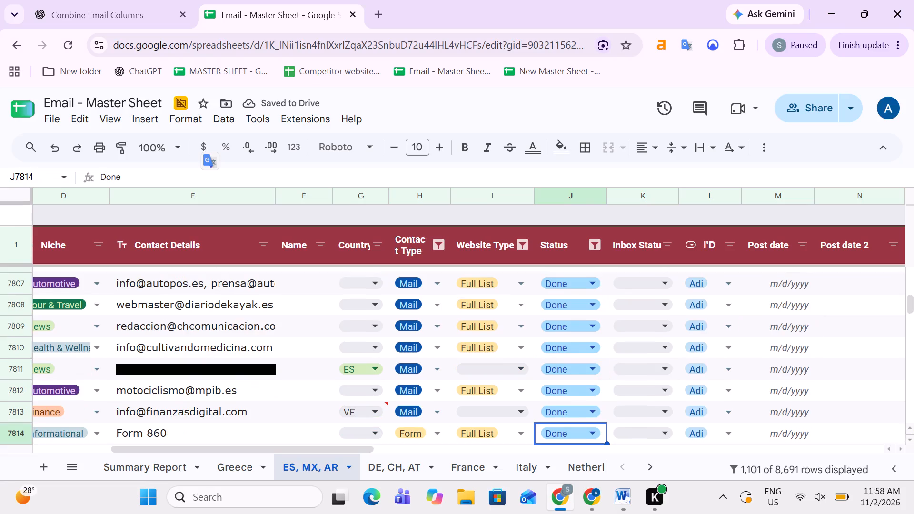
pyautogui.press('Right')
pyautogui.press('Right')
pyautogui.press('Right')
pyautogui.press('Left')
pyautogui.hotkey('ctrl', 'v')
pyautogui.hotkey('ctrl', 'shift', 'Up')
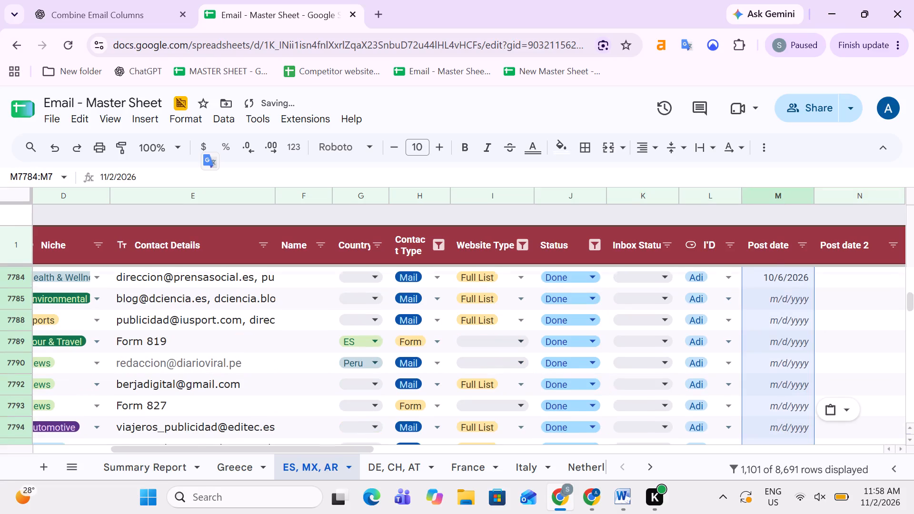
pyautogui.hotkey('shift', 'Down')
pyautogui.hotkey('ctrl', 'v')
pyautogui.press('Down')
pyautogui.press('Down')
pyautogui.press('Down')
pyautogui.press('Down')
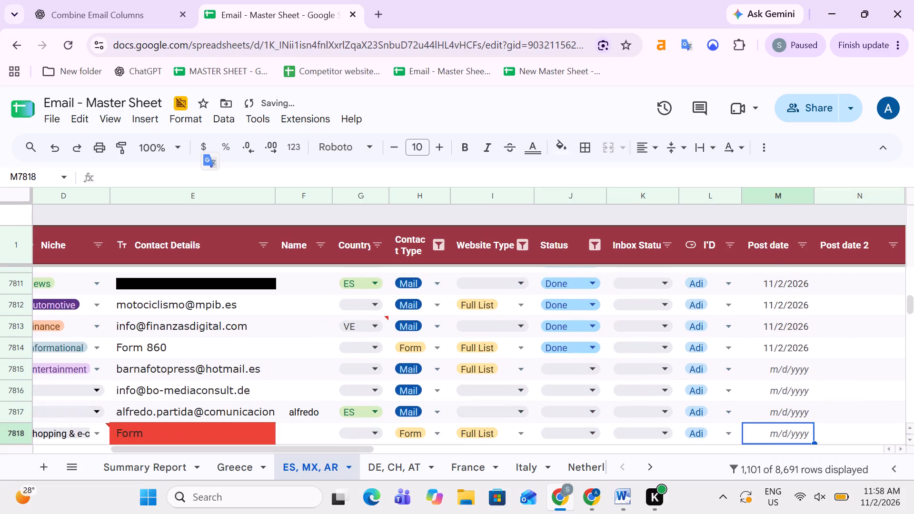
# Go back to the start of the cosaslegales.es row and save the Email - Master Sheet.
pyautogui.press('Up')
pyautogui.press('Up')
pyautogui.press('Up')
pyautogui.press('Up')
pyautogui.press('Up')
pyautogui.press('Down')
pyautogui.press('Left')
pyautogui.press('Left')
pyautogui.press('Left')
pyautogui.press('Left')
pyautogui.press('Left')
pyautogui.press('Left')
pyautogui.press('Left')
pyautogui.press('Left')
pyautogui.press('Left')
pyautogui.press('Left')
pyautogui.press('Left')
pyautogui.press('Left')
pyautogui.press('Left')
pyautogui.press('Left')
pyautogui.press('Left')
pyautogui.press('Left')
pyautogui.press('Left')
pyautogui.press('Left')
pyautogui.press('Left')
pyautogui.press('Left')
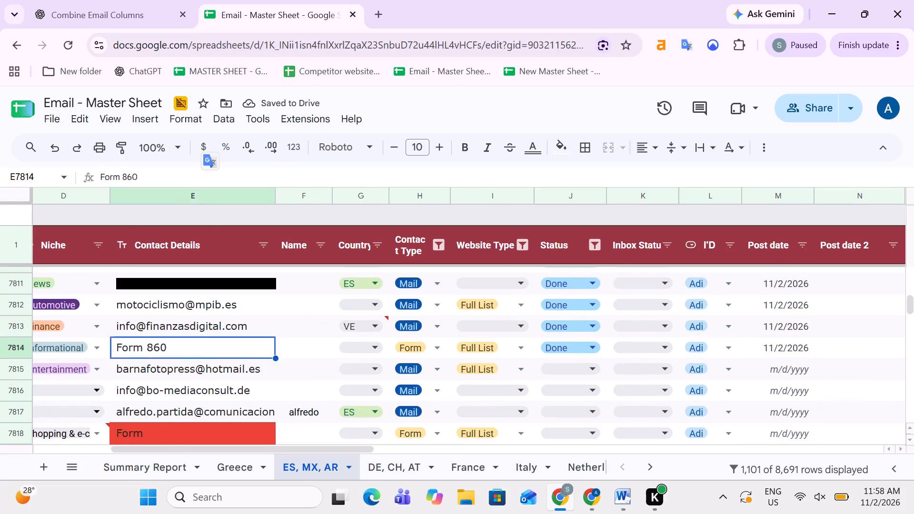
pyautogui.press('Right')
pyautogui.press('Right')
pyautogui.press('Right')
pyautogui.press('Right')
pyautogui.press('Right')
pyautogui.hotkey('ctrl', 's')
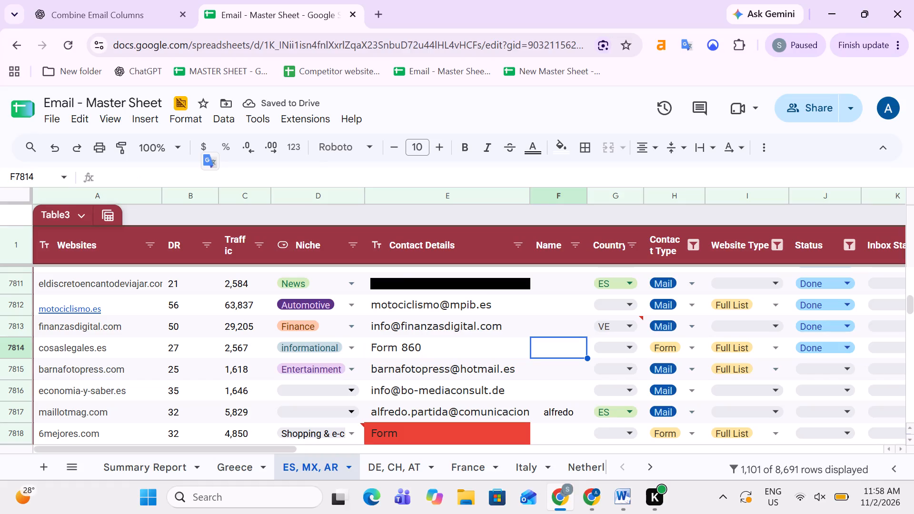
pyautogui.hotkey('ctrl', 's')
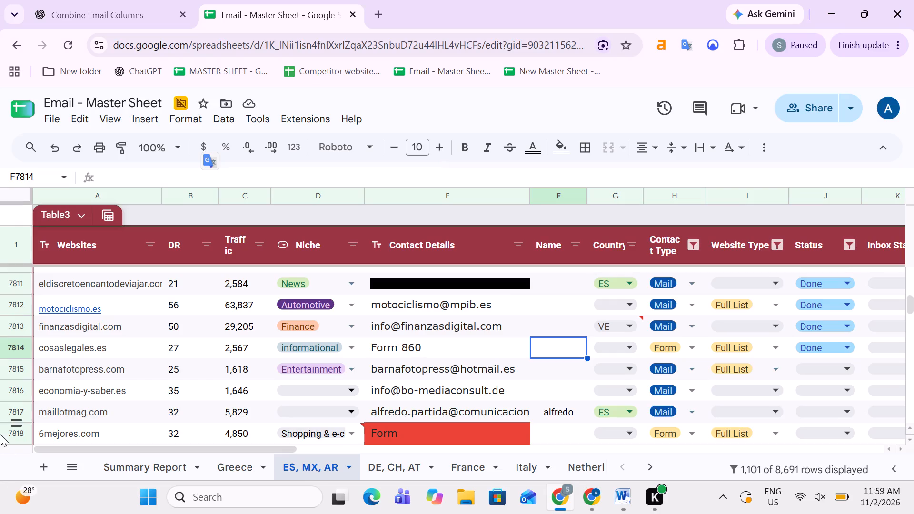
# Switch to the DE, CH, AT sheet and look across its first rows to the Status, I'D and post date columns.
pyautogui.click(394, 465)
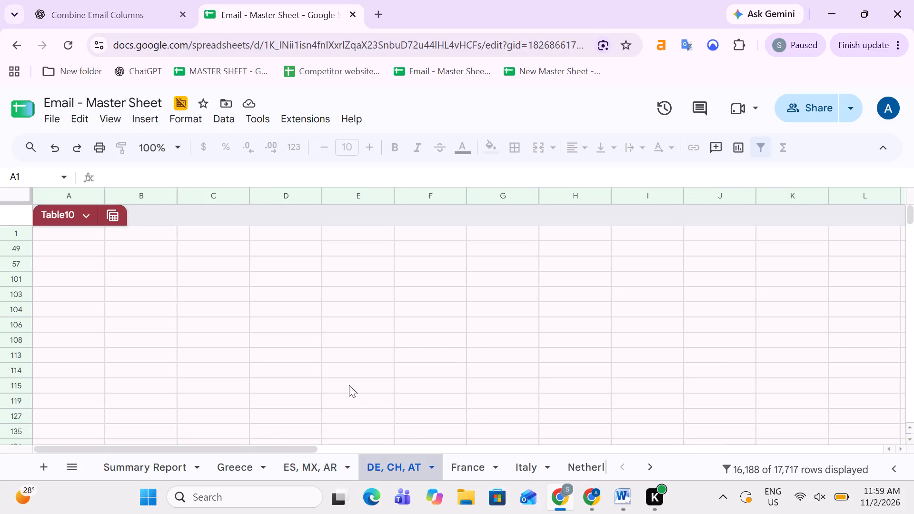
pyautogui.click(648, 356)
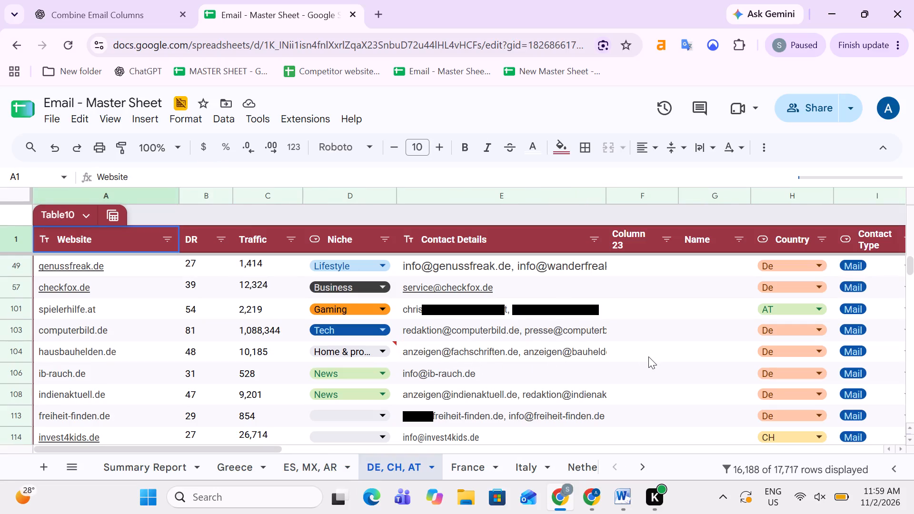
pyautogui.press('Right')
pyautogui.press('Right')
pyautogui.press('Right')
pyautogui.press('Right')
pyautogui.press('Right')
pyautogui.press('Right')
pyautogui.press('Right')
pyautogui.press('Right')
pyautogui.press('Right')
pyautogui.press('Right')
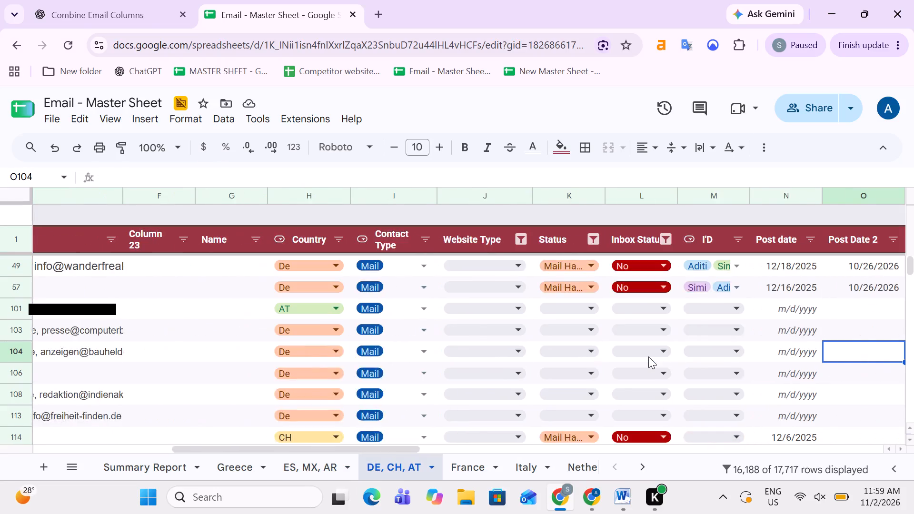
pyautogui.press('Left')
pyautogui.press('Left')
pyautogui.press('Right')
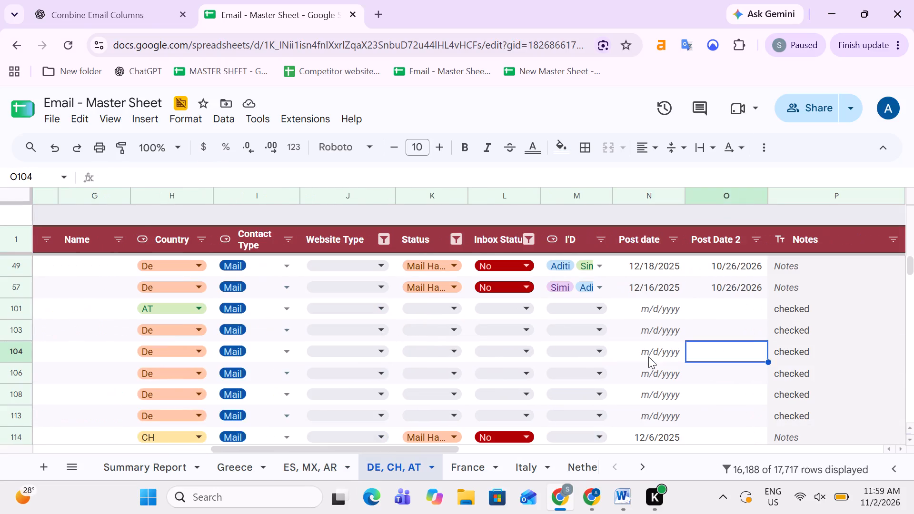
# Look through the Notes column of the DE, CH, AT sheet down to its last row and back up.
pyautogui.press('Right')
pyautogui.press('Down')
pyautogui.press('Down')
pyautogui.hotkey('ctrl', 'Down')
pyautogui.press('Down')
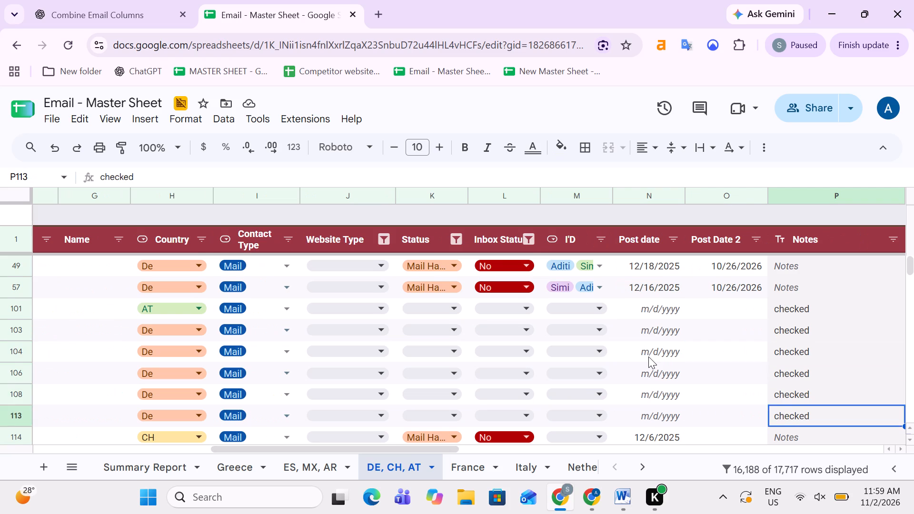
pyautogui.press('Down')
pyautogui.hotkey('ctrl', 'Down')
pyautogui.press('Down')
pyautogui.hotkey('ctrl', 'Down')
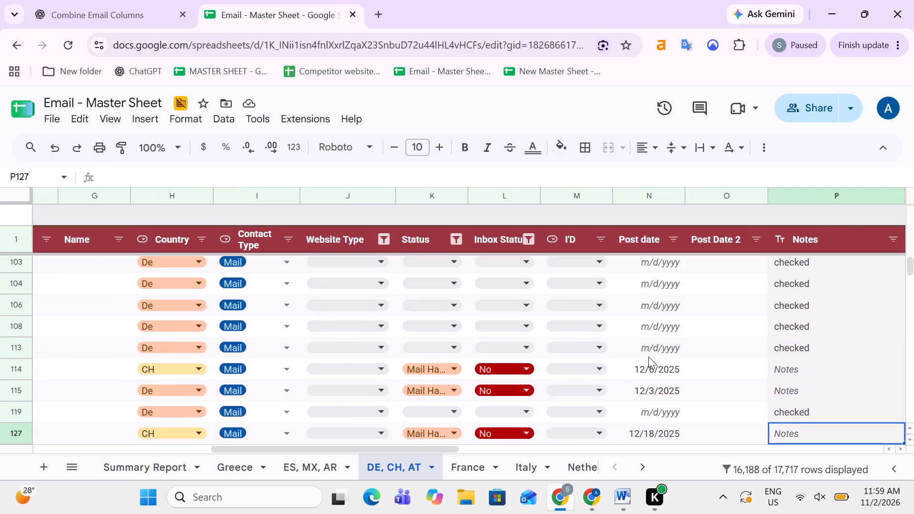
pyautogui.hotkey('ctrl', 'Down')
pyautogui.hotkey('ctrl', 'Down')
pyautogui.hotkey('ctrl', 'Down')
pyautogui.hotkey('ctrl', 'Down')
pyautogui.hotkey('ctrl', 'Down')
pyautogui.hotkey('ctrl', 'Down')
pyautogui.hotkey('ctrl', 'Down')
pyautogui.hotkey('ctrl', 'Down')
pyautogui.hotkey('ctrl', 'Down')
pyautogui.hotkey('ctrl', 'Down')
pyautogui.hotkey('ctrl', 'Down')
pyautogui.hotkey('ctrl', 'Down')
pyautogui.hotkey('ctrl', 'Down')
pyautogui.hotkey('ctrl', 'Down')
pyautogui.hotkey('ctrl', 'Down')
pyautogui.hotkey('ctrl', 'Down')
pyautogui.hotkey('ctrl', 'Down')
pyautogui.hotkey('ctrl', 'Down')
pyautogui.hotkey('ctrl', 'Down')
pyautogui.hotkey('ctrl', 'Down')
pyautogui.hotkey('ctrl', 'Down')
pyautogui.hotkey('ctrl', 'Down')
pyautogui.hotkey('ctrl', 'Down')
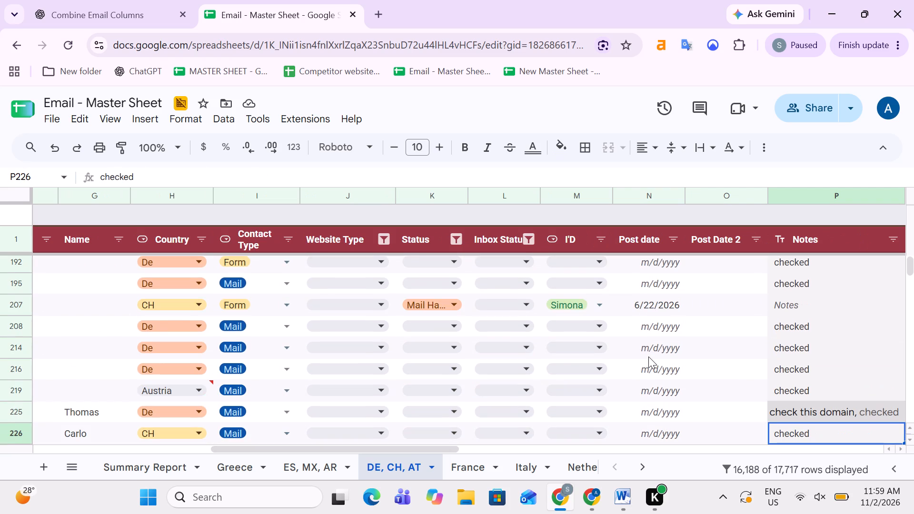
pyautogui.hotkey('ctrl', 'Up')
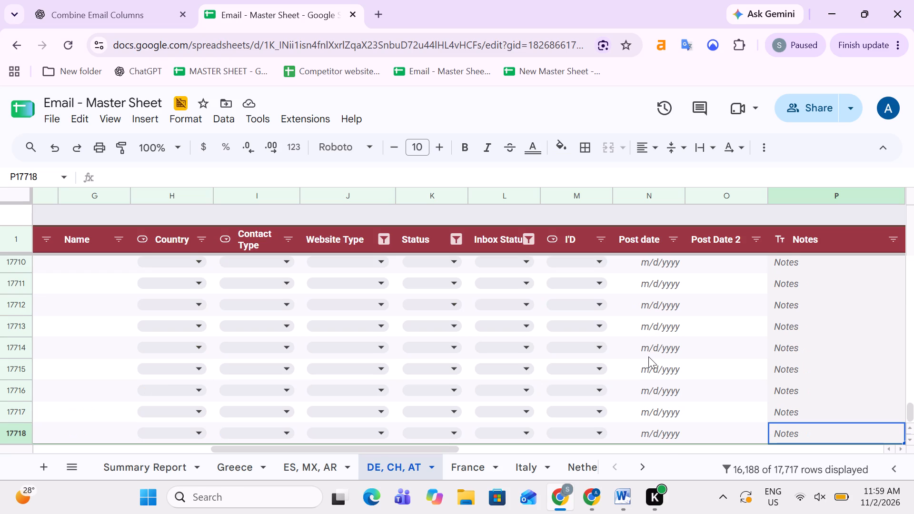
pyautogui.press('Up')
pyautogui.press('Up')
pyautogui.press('Up')
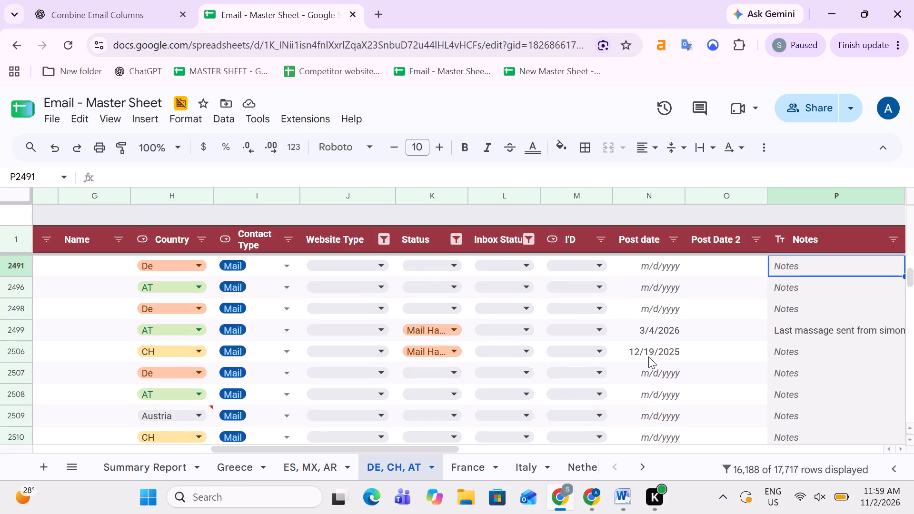
pyautogui.hotkey('ctrl', 'Up')
pyautogui.press('Up')
pyautogui.hotkey('ctrl', 'Up')
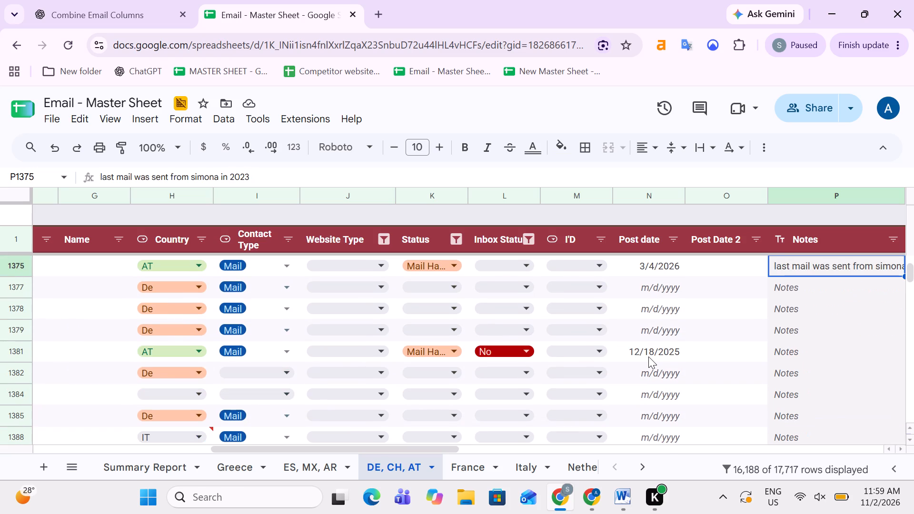
pyautogui.hotkey('ctrl', 'Up')
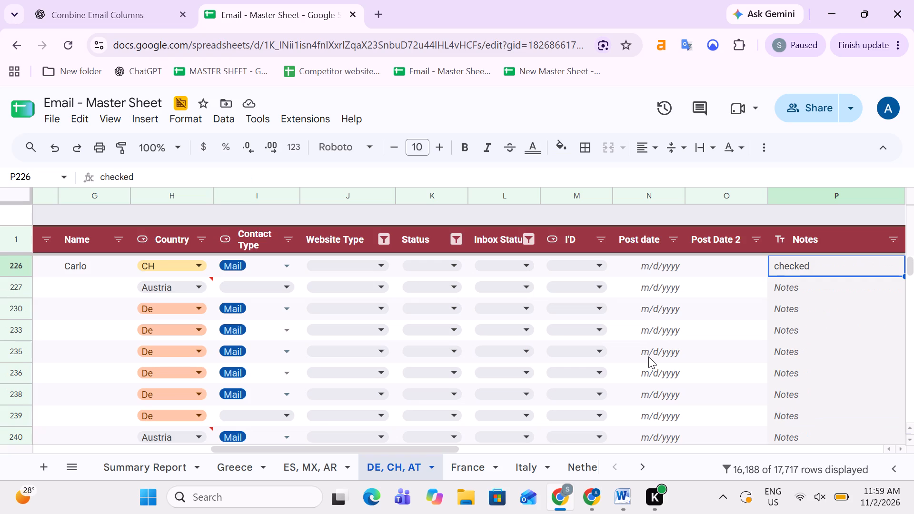
# Fill the Website cell of the avenir-suisse.ch row, row 226, with light green.
pyautogui.hotkey('ctrl', 'Up')
pyautogui.press('Down')
pyautogui.press('Down')
pyautogui.press('Down')
pyautogui.press('Down')
pyautogui.press('Down')
pyautogui.press('Down')
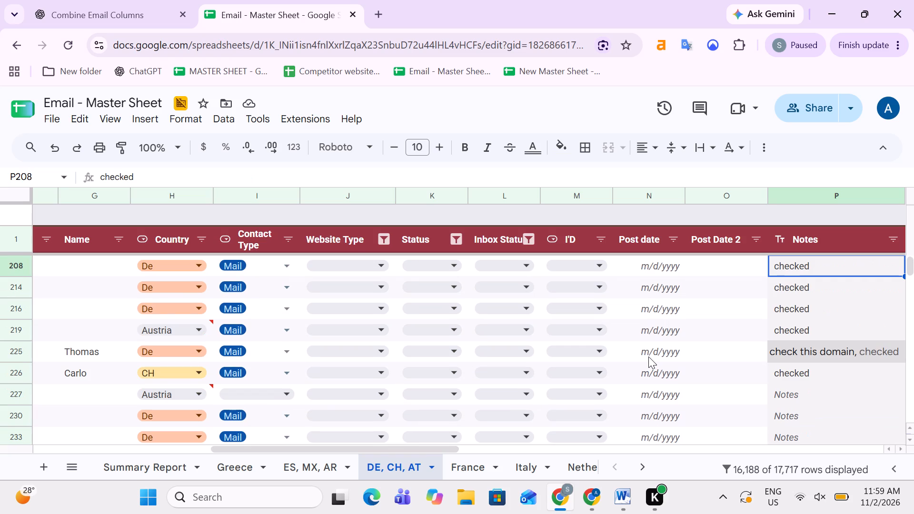
pyautogui.press('Up')
pyautogui.press('Left')
pyautogui.press('Left')
pyautogui.press('Left')
pyautogui.press('Left')
pyautogui.press('Left')
pyautogui.press('Left')
pyautogui.press('Left')
pyautogui.press('Left')
pyautogui.press('Left')
pyautogui.press('Left')
pyautogui.press('Left')
pyautogui.press('Left')
pyautogui.press('Left')
pyautogui.press('Left')
pyautogui.press('Left')
pyautogui.press('Left')
pyautogui.press('Left')
pyautogui.press('Left')
pyautogui.press('Left')
pyautogui.press('Left')
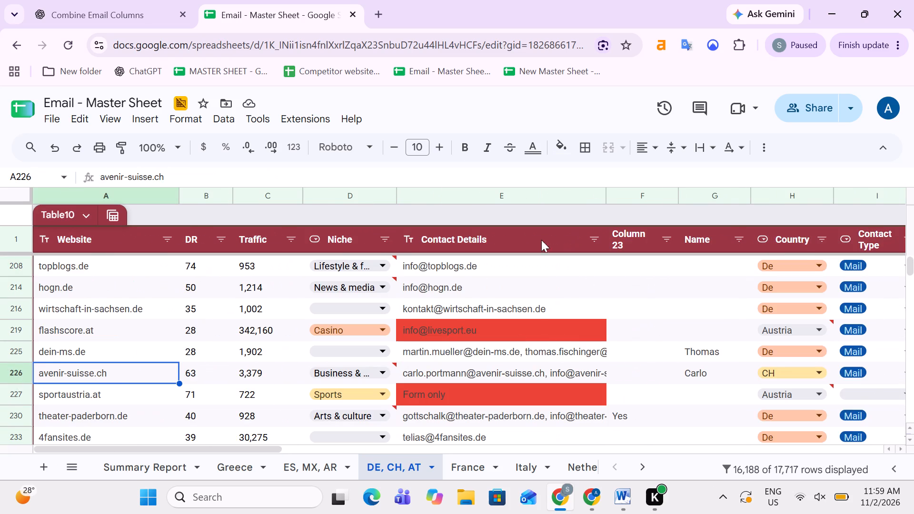
pyautogui.click(564, 149)
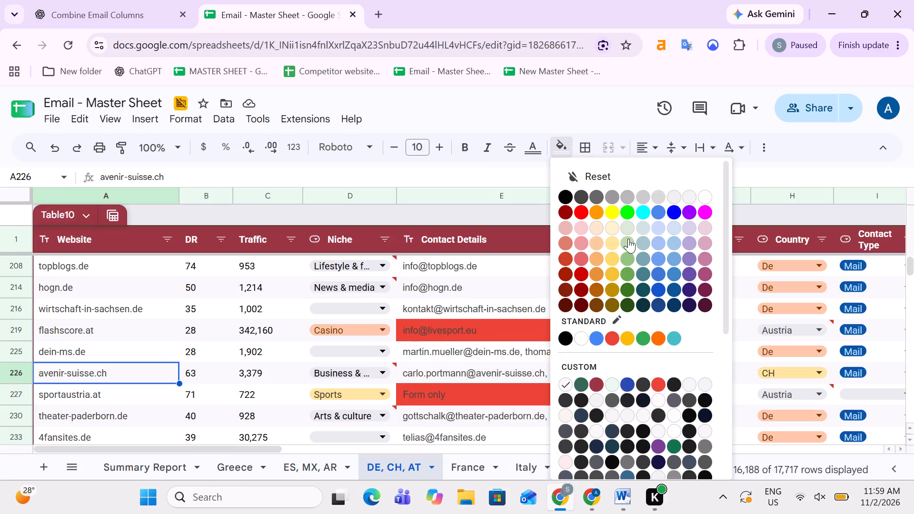
pyautogui.click(625, 225)
pyautogui.press('Up')
pyautogui.press('Down')
# Return to the first rows of the sheet and look across to the Status, I'D, post date and Notes columns around row 101.
pyautogui.hotkey('ctrl', 'shift', 'Up')
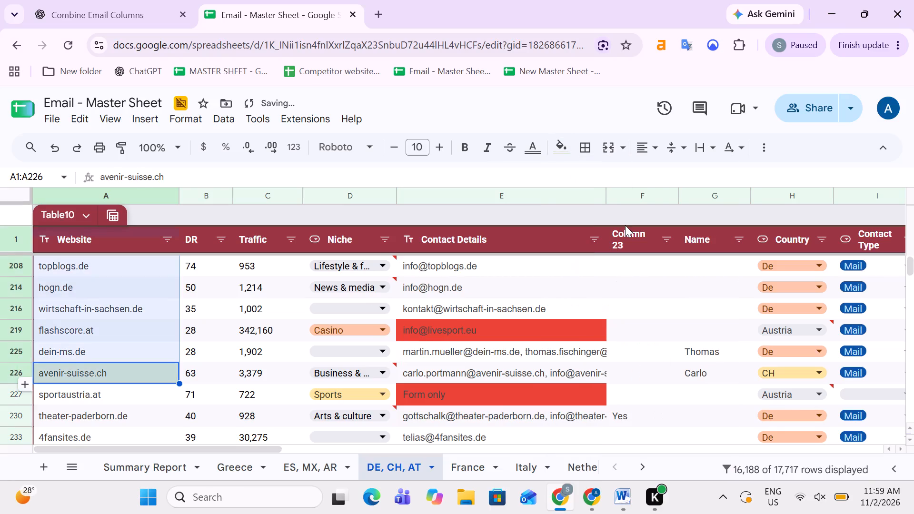
pyautogui.hotkey('shift', 'Down')
pyautogui.press('Up')
pyautogui.press('Up')
pyautogui.press('Up')
pyautogui.press('Up')
pyautogui.press('Up')
pyautogui.press('Up')
pyautogui.press('Up')
pyautogui.press('Up')
pyautogui.press('Up')
pyautogui.press('Up')
pyautogui.press('Up')
pyautogui.press('Up')
pyautogui.press('Up')
pyautogui.press('Up')
pyautogui.press('Up')
pyautogui.press('Up')
pyautogui.press('Up')
pyautogui.press('Up')
pyautogui.press('Up')
pyautogui.press('Up')
pyautogui.press('Up')
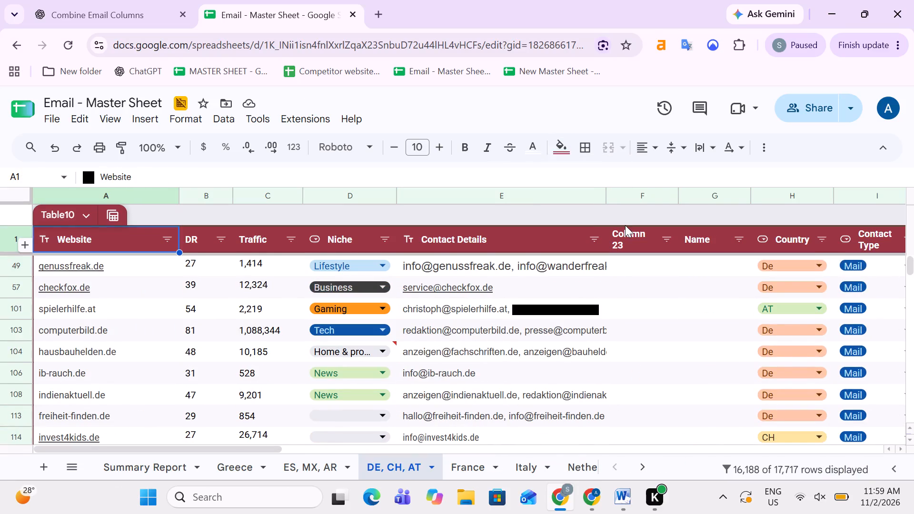
pyautogui.press('Down')
pyautogui.press('Down')
pyautogui.press('Right')
pyautogui.press('Right')
pyautogui.press('Right')
pyautogui.press('Right')
pyautogui.press('Right')
pyautogui.press('Right')
pyautogui.press('Right')
pyautogui.press('Right')
pyautogui.press('Right')
pyautogui.press('Right')
pyautogui.press('Right')
pyautogui.press('Right')
pyautogui.press('Right')
pyautogui.press('Right')
pyautogui.press('Right')
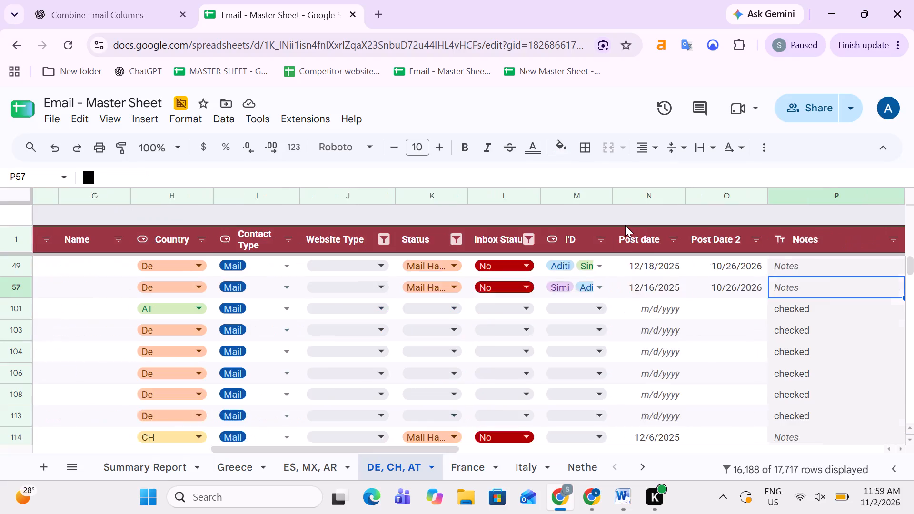
pyautogui.press('Right')
pyautogui.press('Left')
pyautogui.press('Down')
pyautogui.press('Down')
pyautogui.press('Left')
pyautogui.press('Up')
pyautogui.press('Right')
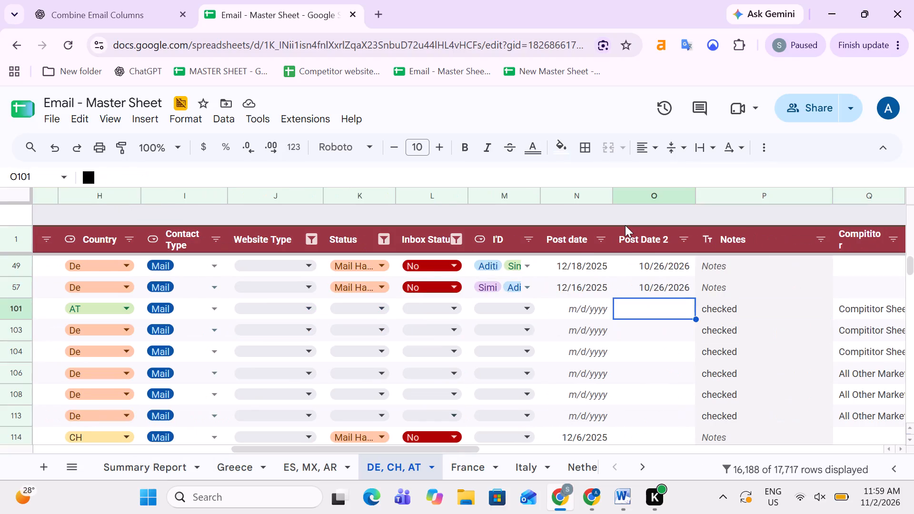
pyautogui.press('Left')
pyautogui.press('Left')
pyautogui.press('Left')
pyautogui.press('Left')
pyautogui.press('Left')
pyautogui.press('Left')
pyautogui.press('Left')
pyautogui.press('Left')
pyautogui.press('Left')
pyautogui.press('Left')
pyautogui.press('Left')
pyautogui.press('Left')
pyautogui.press('Left')
pyautogui.press('Left')
pyautogui.press('Left')
pyautogui.press('Left')
pyautogui.press('Left')
pyautogui.press('Left')
pyautogui.press('Left')
pyautogui.press('Left')
pyautogui.press('Right')
pyautogui.press('Right')
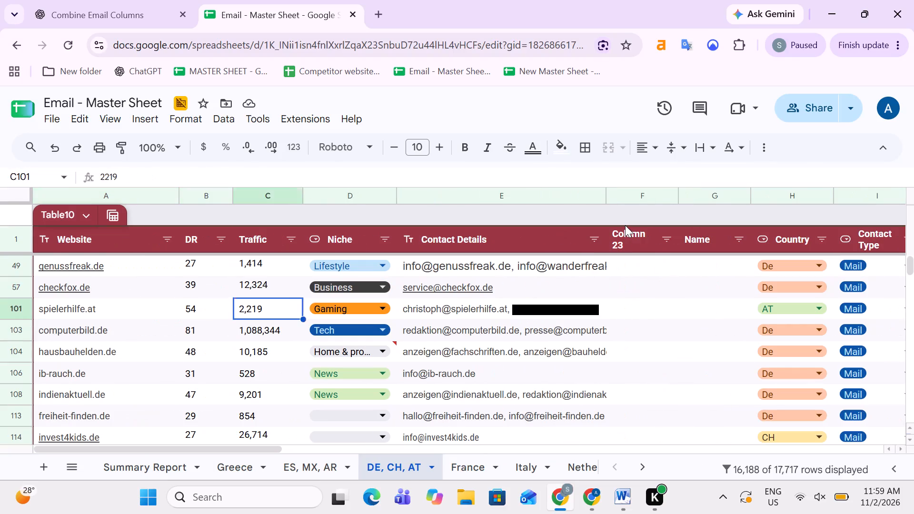
pyautogui.press('Right')
pyautogui.press('Right')
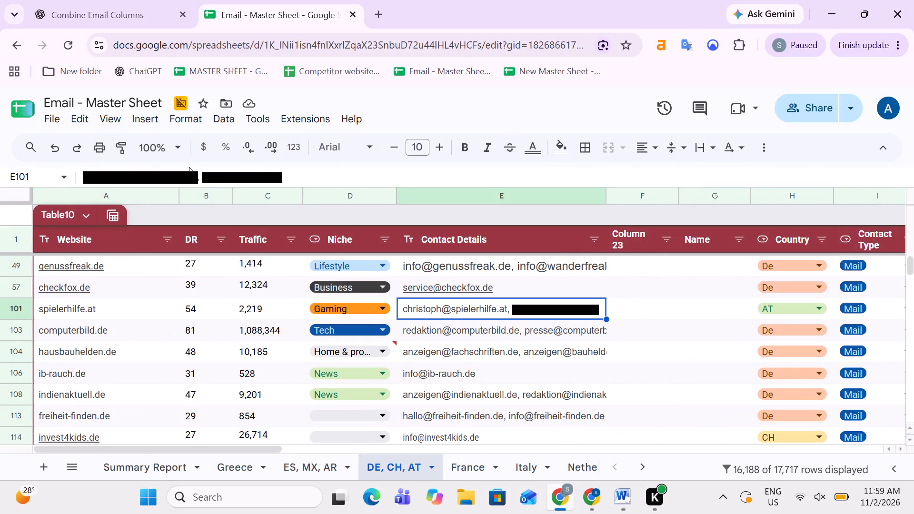
pyautogui.click(193, 177)
pyautogui.moveTo(193, 177); pyautogui.dragTo(109, 179)
pyautogui.hotkey('ctrl', 'c')
pyautogui.hotkey('ctrl', 'c')
pyautogui.hotkey('ctrl', 'c')
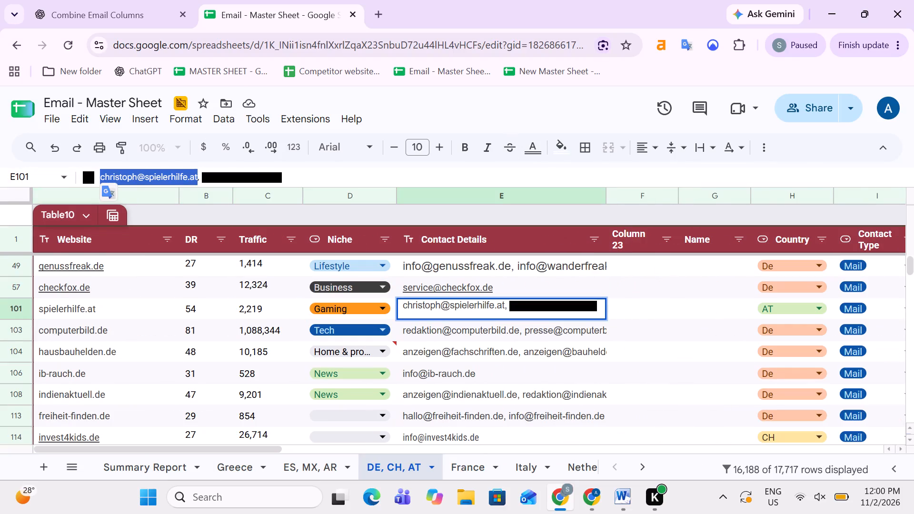
pyautogui.hotkey('ctrl', 'c')
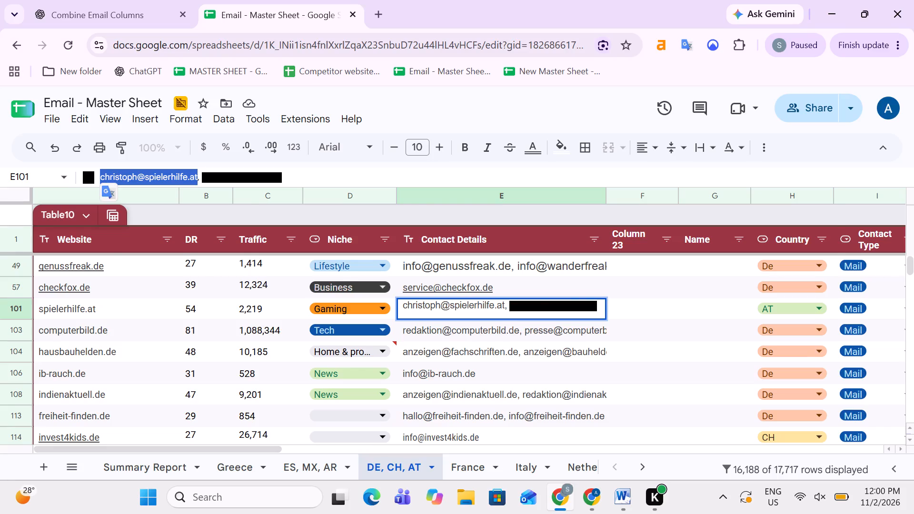
pyautogui.hotkey('alt', 'Tab')
pyautogui.hotkey('alt', 'Tab')
pyautogui.click(86, 0)
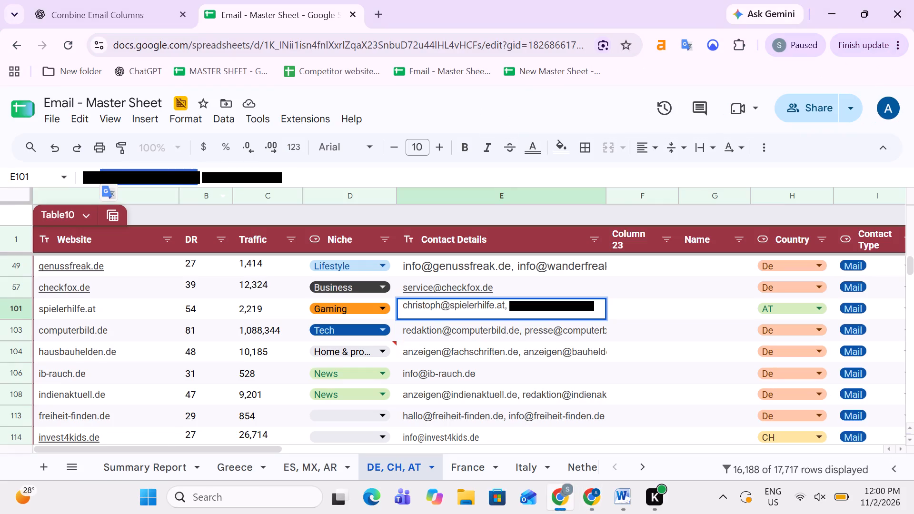
pyautogui.click(275, 178)
pyautogui.moveTo(275, 178); pyautogui.dragTo(212, 174)
pyautogui.hotkey('ctrl', 'c')
pyautogui.hotkey('ctrl', 'c')
pyautogui.hotkey('ctrl', 'c')
pyautogui.hotkey('ctrl', 'c')
pyautogui.hotkey('alt', 'Tab')
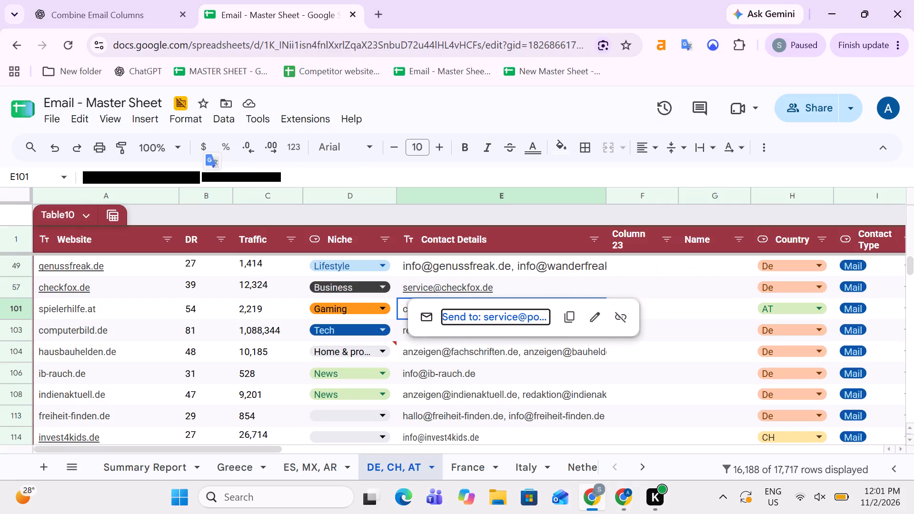
pyautogui.click(660, 312)
pyautogui.press('Left')
pyautogui.press('Left')
pyautogui.press('Left')
pyautogui.press('Left')
pyautogui.press('Left')
pyautogui.press('Left')
pyautogui.press('Left')
pyautogui.press('Left')
pyautogui.press('Left')
pyautogui.press('Left')
pyautogui.press('Left')
pyautogui.press('Left')
pyautogui.press('Left')
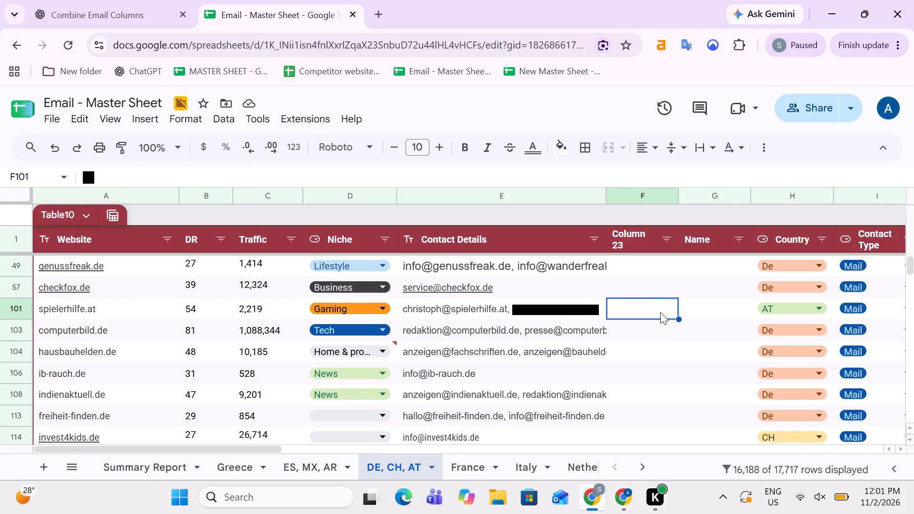
pyautogui.tripleClick(224, 178)
pyautogui.hotkey('ctrl', 'c')
pyautogui.hotkey('ctrl', 'c')
pyautogui.hotkey('ctrl', 'c')
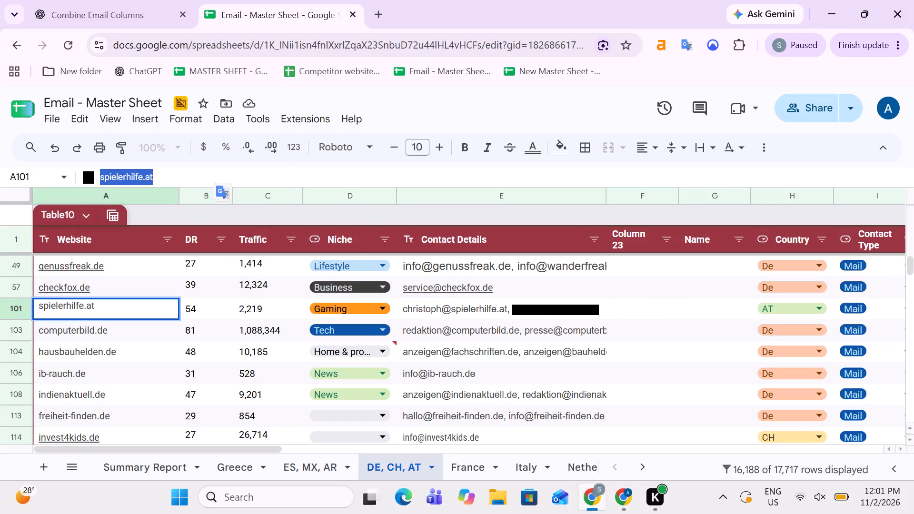
pyautogui.hotkey('alt', 'Tab')
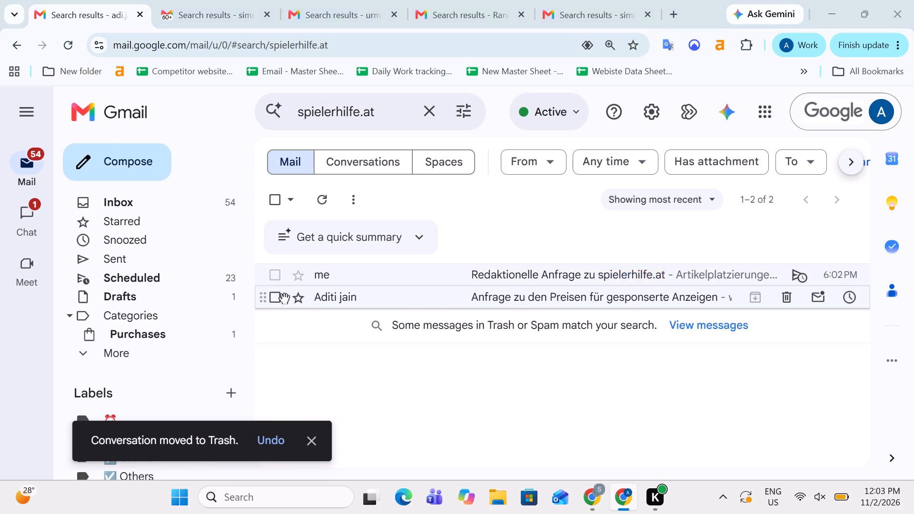
pyautogui.press('Tab')
pyautogui.press('Right')
pyautogui.press('Right')
pyautogui.press('Right')
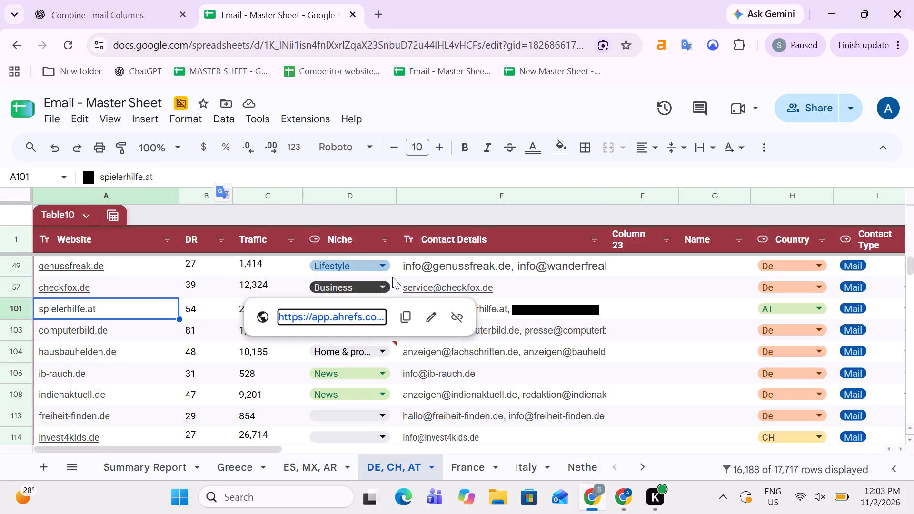
pyautogui.click(531, 308)
pyautogui.press('Left')
pyautogui.press('Left')
pyautogui.press('Left')
pyautogui.press('Left')
pyautogui.press('Left')
pyautogui.press('Left')
pyautogui.press('Left')
pyautogui.press('Left')
pyautogui.press('Left')
pyautogui.press('Right')
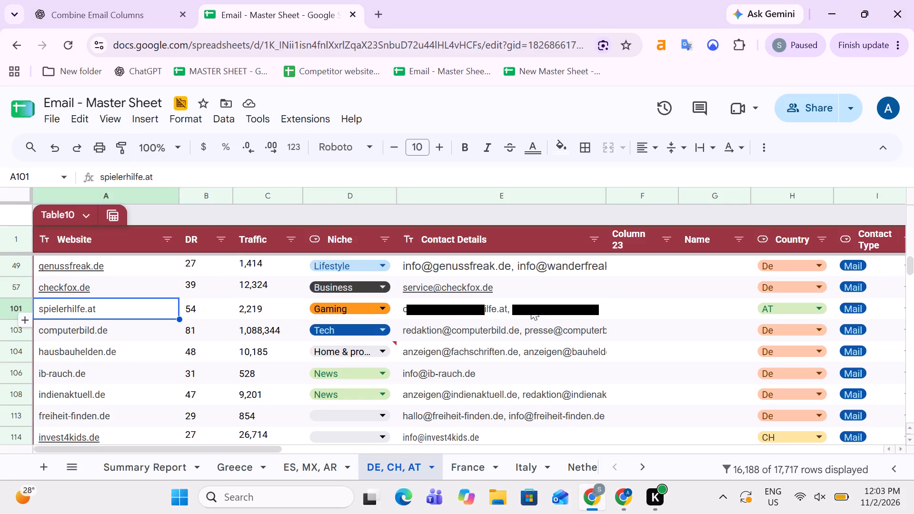
pyautogui.press('Right')
pyautogui.press('Right')
pyautogui.press('Right')
pyautogui.press('Right')
pyautogui.press('Right')
pyautogui.press('Right')
pyautogui.press('Right')
pyautogui.press('Right')
pyautogui.press('Right')
pyautogui.press('Right')
pyautogui.press('Right')
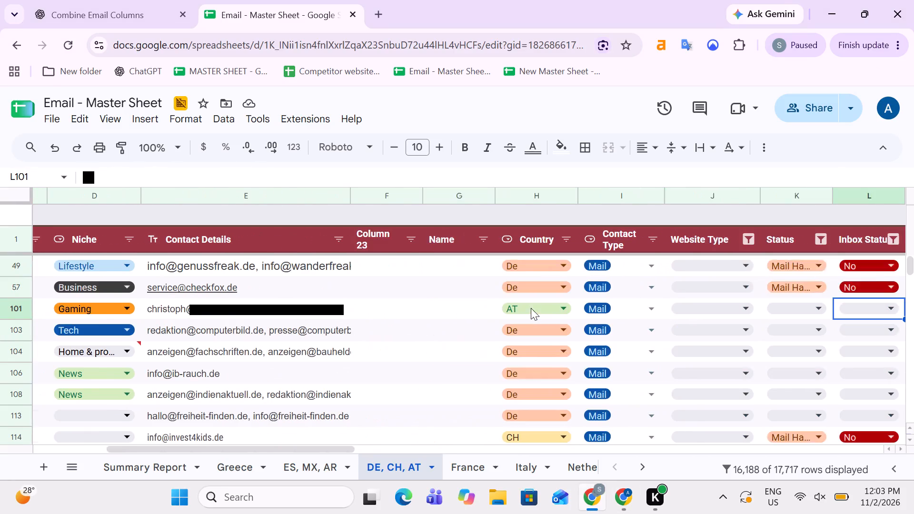
pyautogui.press('Left')
pyautogui.press('Left')
pyautogui.press('Right')
pyautogui.press('Right')
pyautogui.press('Right')
pyautogui.press('Right')
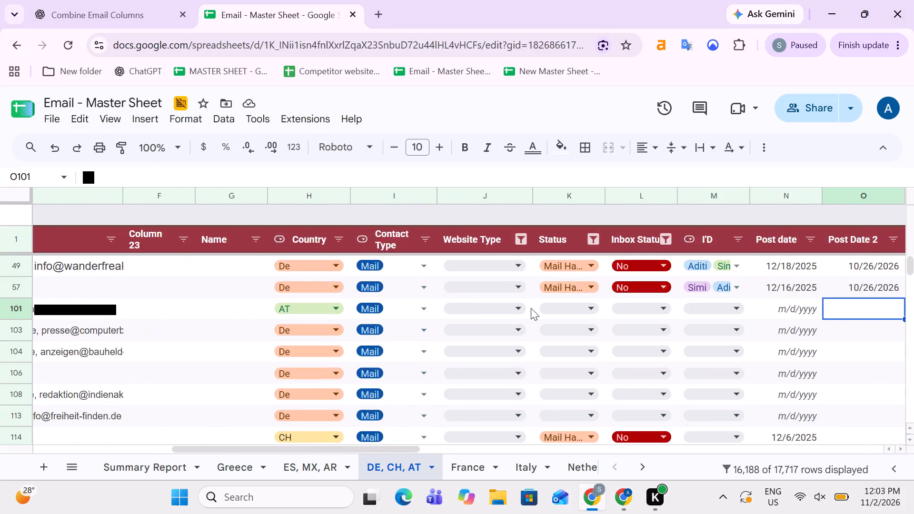
pyautogui.press('Right')
pyautogui.press('Right')
pyautogui.press('Left')
pyautogui.press('Left')
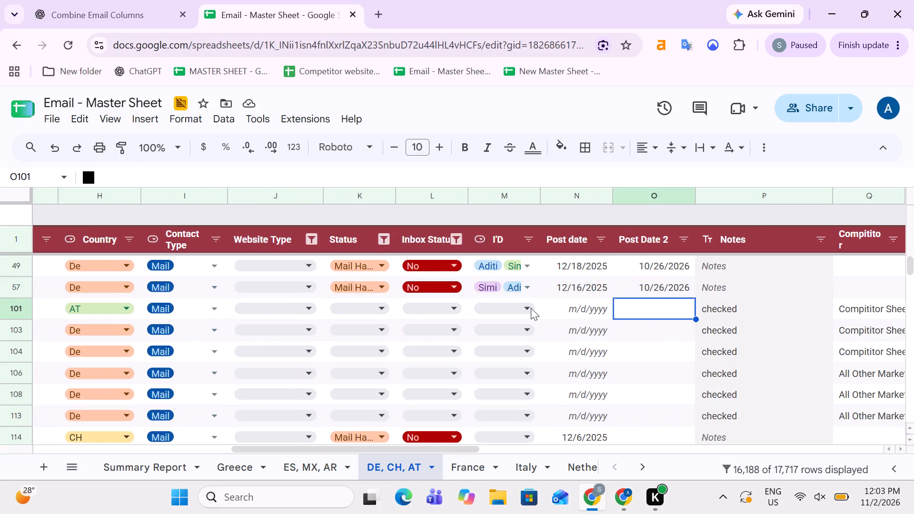
pyautogui.press('Left')
pyautogui.press('Left')
pyautogui.press('Left')
pyautogui.press('Left')
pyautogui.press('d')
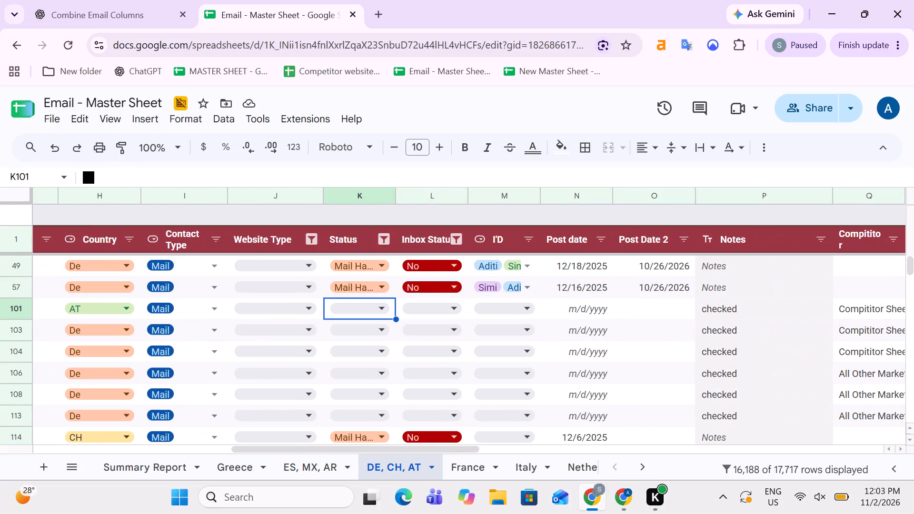
# Set the Status of the spielerhilfe.at row (row 101) to Done.
pyautogui.press('Down')
pyautogui.press('Return')
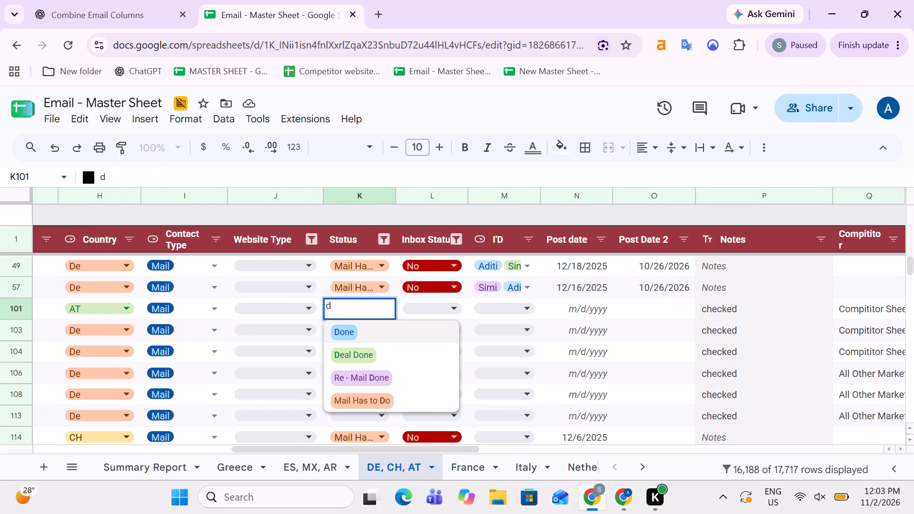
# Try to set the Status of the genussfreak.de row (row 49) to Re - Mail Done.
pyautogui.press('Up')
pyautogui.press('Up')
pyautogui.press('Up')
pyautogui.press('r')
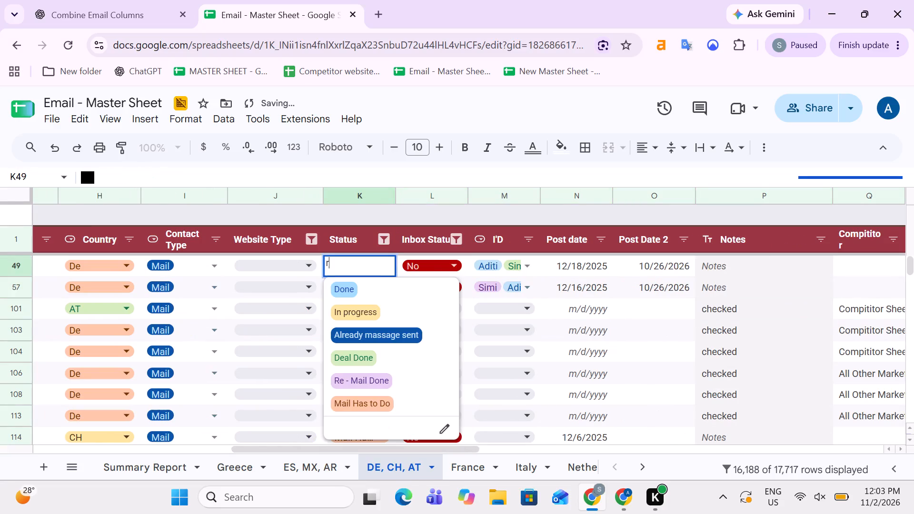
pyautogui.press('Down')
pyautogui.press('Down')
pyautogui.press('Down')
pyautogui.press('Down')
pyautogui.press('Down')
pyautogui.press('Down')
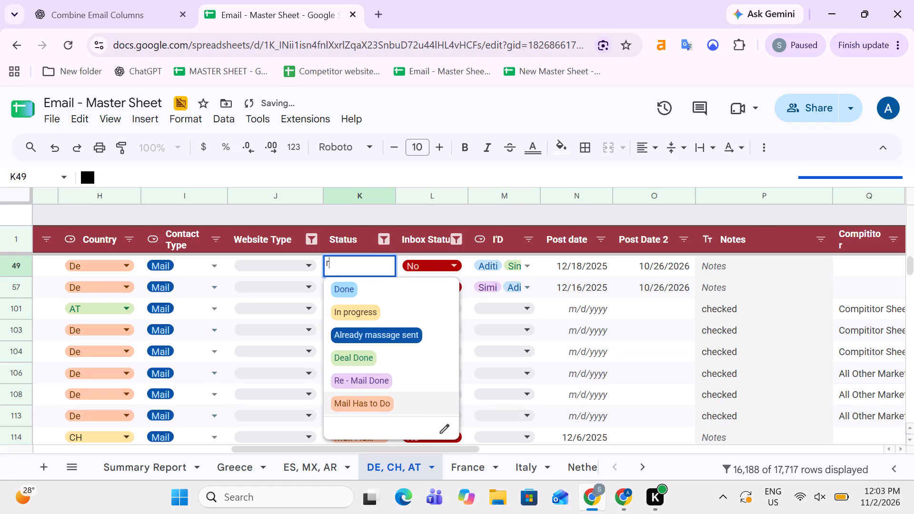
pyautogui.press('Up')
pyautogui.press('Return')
# Set the Status of the genussfreak.de and checkfox.de rows (rows 49 and 57) to Re - Mail Done.
pyautogui.press('Down')
pyautogui.press('Up')
pyautogui.press('Up')
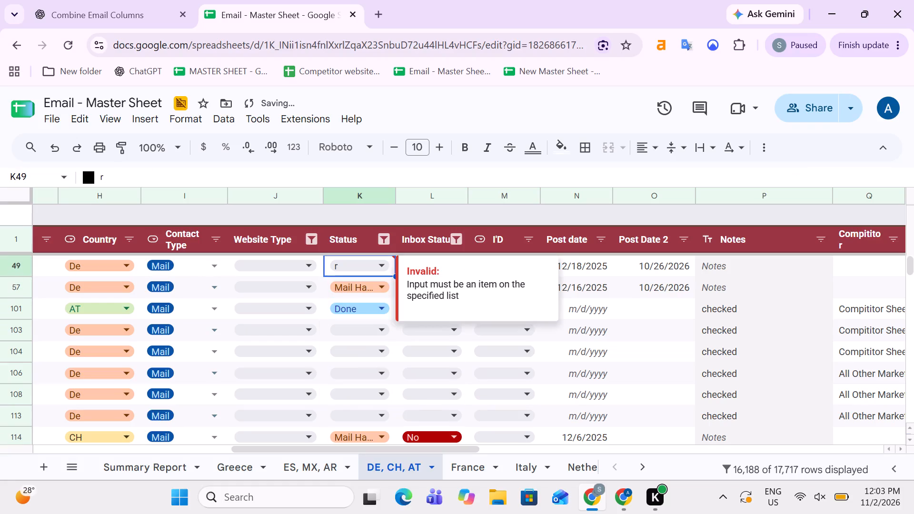
pyautogui.press('r')
pyautogui.press('Down')
pyautogui.press('Return')
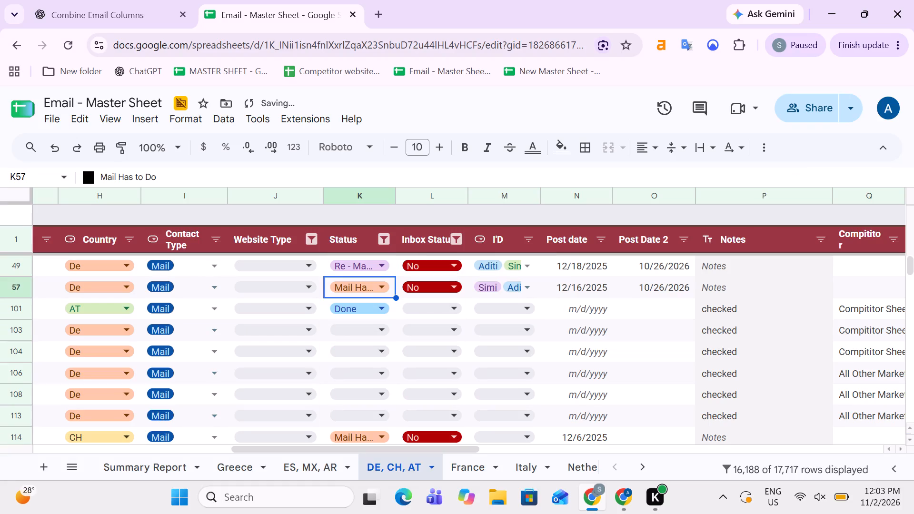
pyautogui.press('r')
pyautogui.press('Down')
pyautogui.press('Return')
pyautogui.press('Up')
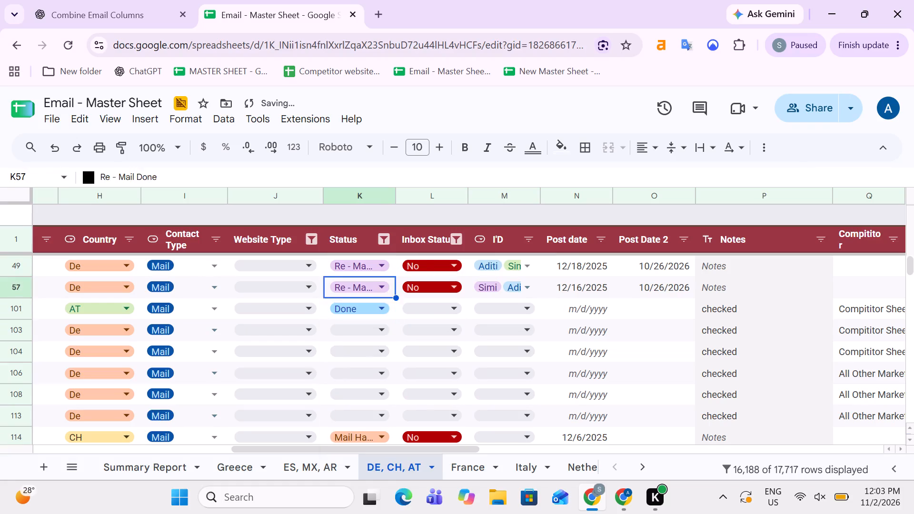
# Look across the spielerhilfe.at row (row 101) from Notes back to the website, ending on its I'D cell.
pyautogui.press('Down')
pyautogui.press('Right')
pyautogui.press('Right')
pyautogui.press('Right')
pyautogui.press('Right')
pyautogui.press('Right')
pyautogui.press('Left')
pyautogui.press('Left')
pyautogui.press('Left')
pyautogui.press('Left')
pyautogui.press('Left')
pyautogui.press('Left')
pyautogui.press('Left')
pyautogui.press('Left')
pyautogui.press('Left')
pyautogui.press('Left')
pyautogui.press('Left')
pyautogui.press('Left')
pyautogui.press('Left')
pyautogui.press('Left')
pyautogui.press('Left')
pyautogui.press('Left')
pyautogui.press('Left')
pyautogui.press('Left')
pyautogui.press('Left')
pyautogui.press('Left')
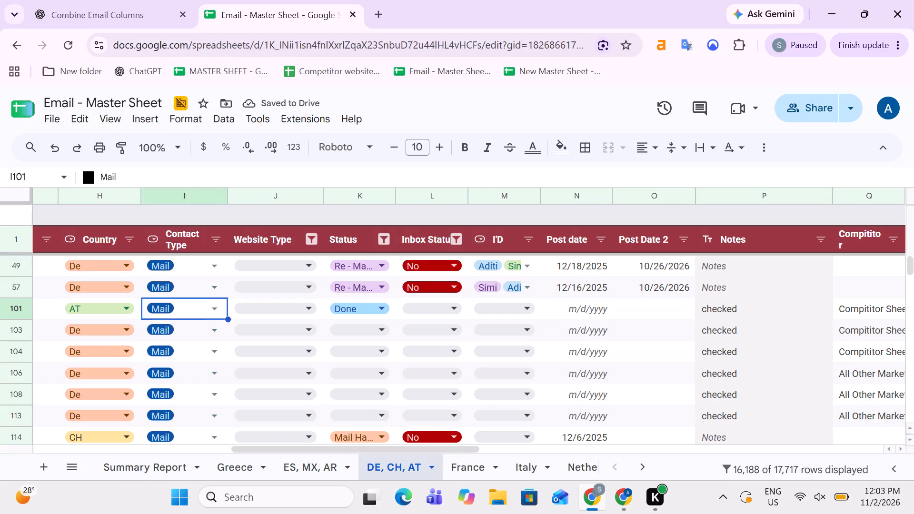
pyautogui.press('Right')
pyautogui.press('Right')
pyautogui.press('Right')
pyautogui.press('Right')
pyautogui.press('Right')
pyautogui.press('Right')
pyautogui.press('Right')
pyautogui.press('Right')
pyautogui.press('Right')
pyautogui.press('Right')
pyautogui.press('Right')
pyautogui.press('Right')
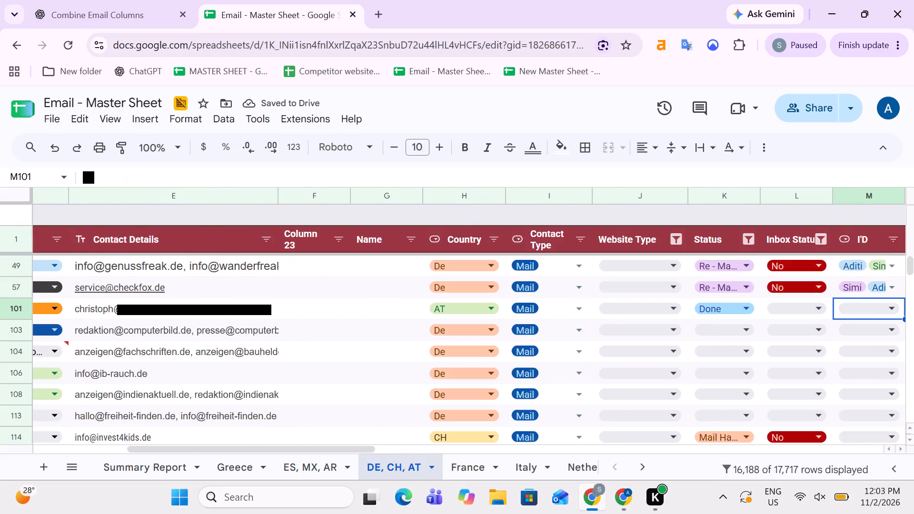
# Look across the spielerhilfe.at row (row 101) from its I'D cell back to the website name.
pyautogui.press('Right')
pyautogui.press('Right')
pyautogui.press('Left')
pyautogui.press('Right')
pyautogui.press('Right')
pyautogui.press('Left')
pyautogui.press('Left')
pyautogui.press('Left')
pyautogui.press('Left')
pyautogui.press('Left')
pyautogui.press('Left')
pyautogui.press('Left')
pyautogui.press('Left')
pyautogui.press('Left')
pyautogui.press('Left')
pyautogui.press('Left')
pyautogui.press('Left')
pyautogui.press('Left')
pyautogui.press('Left')
pyautogui.press('Left')
pyautogui.press('Left')
pyautogui.press('Left')
pyautogui.press('Left')
pyautogui.press('Left')
pyautogui.press('Left')
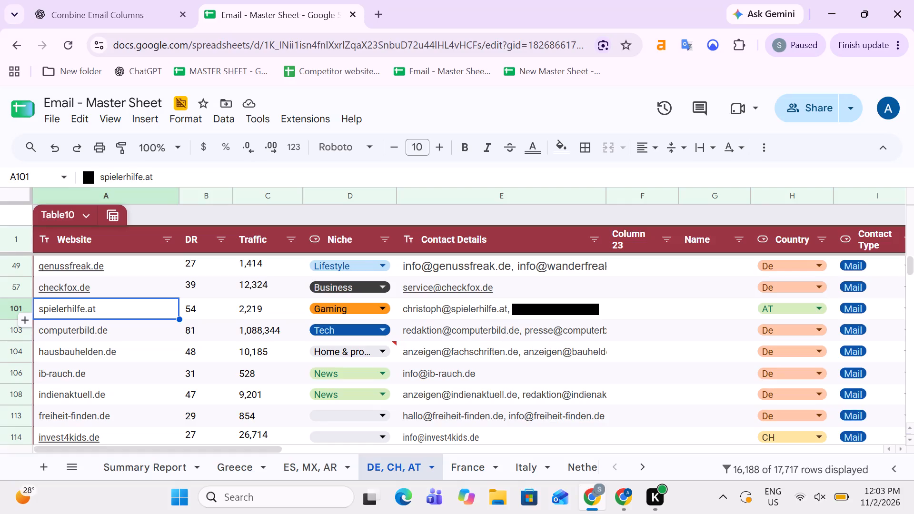
# Examine the Post date, Post Date 2 and Notes cells of the spielerhilfe.at row (row 101).
pyautogui.press('Right')
pyautogui.press('Right')
pyautogui.press('Right')
pyautogui.press('Right')
pyautogui.press('Right')
pyautogui.press('Right')
pyautogui.press('Right')
pyautogui.press('Right')
pyautogui.press('Right')
pyautogui.press('Right')
pyautogui.press('Right')
pyautogui.press('Right')
pyautogui.press('Right')
pyautogui.press('Right')
pyautogui.press('Right')
pyautogui.press('Right')
pyautogui.press('Left')
pyautogui.press('Left')
pyautogui.press('Left')
pyautogui.press('Left')
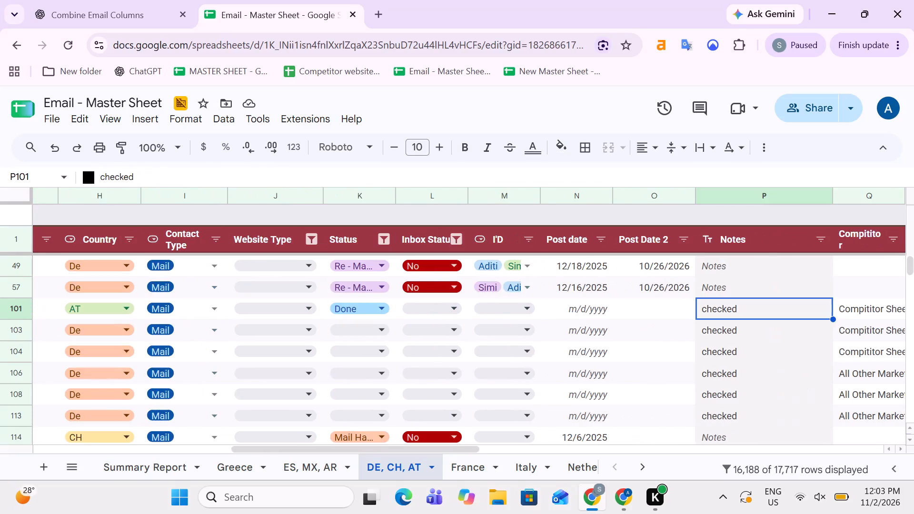
pyautogui.press('Left')
pyautogui.press('Left')
pyautogui.press('Right')
pyautogui.press('Right')
pyautogui.press('Right')
pyautogui.press('Right')
pyautogui.press('Left')
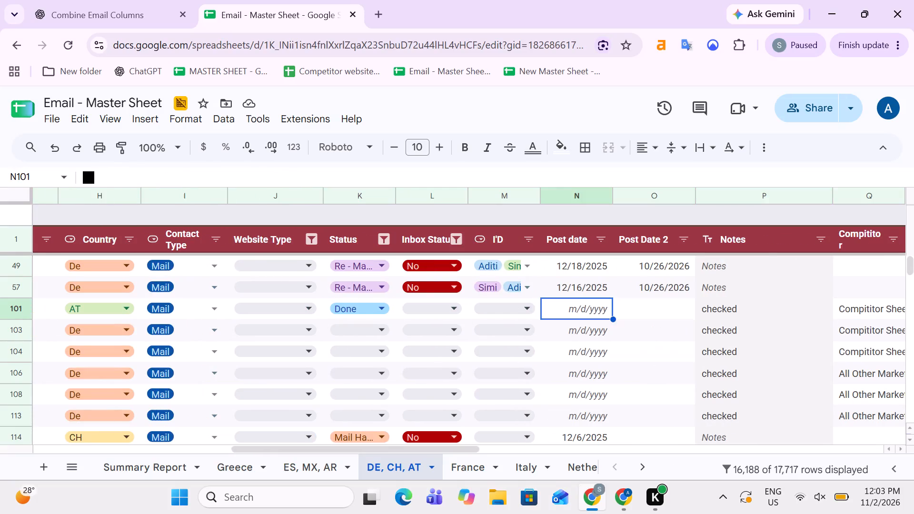
pyautogui.press('Right')
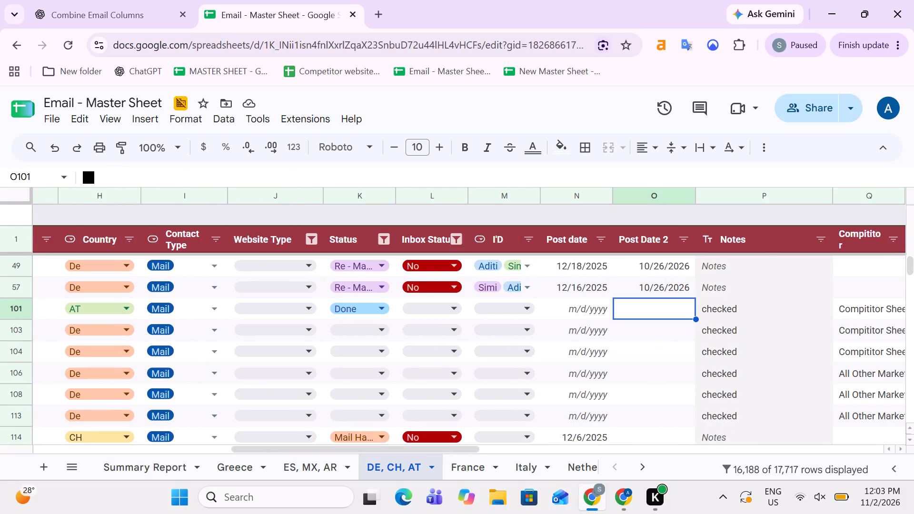
pyautogui.press('Left')
pyautogui.press('Right')
pyautogui.press('Right')
pyautogui.press('Left')
pyautogui.press('Left')
pyautogui.press('Left')
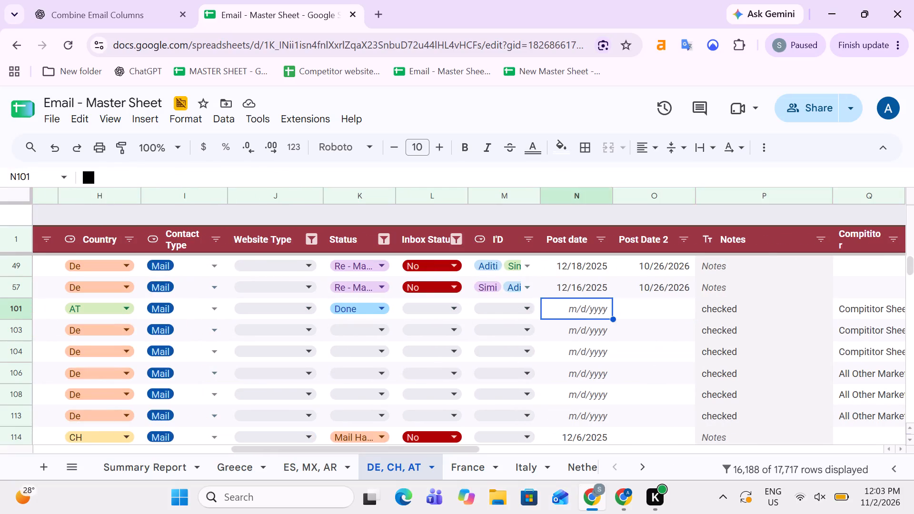
pyautogui.press('Right')
# Copy the first email address from the Contact Details of the computerbild.de row (row 103).
pyautogui.press('Left')
pyautogui.press('Left')
pyautogui.press('Left')
pyautogui.press('Left')
pyautogui.press('Left')
pyautogui.press('Left')
pyautogui.press('Left')
pyautogui.press('Left')
pyautogui.press('Left')
pyautogui.press('Left')
pyautogui.press('Left')
pyautogui.press('Left')
pyautogui.press('Left')
pyautogui.press('Left')
pyautogui.press('Left')
pyautogui.press('Left')
pyautogui.press('Left')
pyautogui.press('Left')
pyautogui.press('Left')
pyautogui.press('Left')
pyautogui.press('Down')
pyautogui.press('Right')
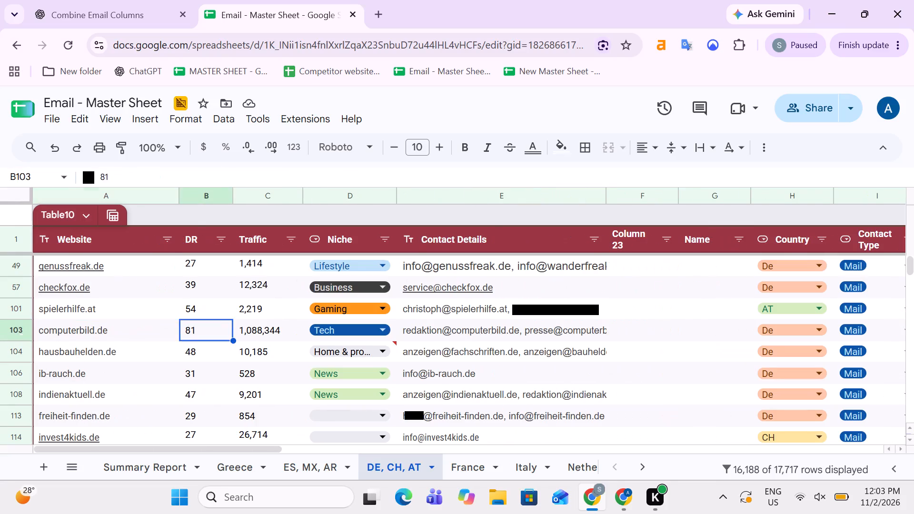
pyautogui.press('Right')
pyautogui.press('Right')
pyautogui.press('Right')
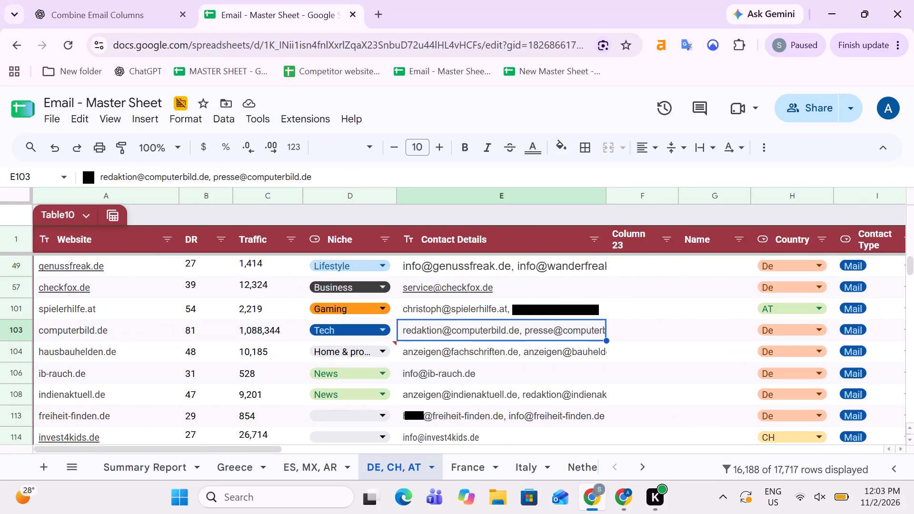
pyautogui.click(202, 173)
pyautogui.moveTo(202, 173); pyautogui.dragTo(111, 172)
pyautogui.hotkey('ctrl', 'c')
pyautogui.hotkey('ctrl', 'c')
pyautogui.hotkey('ctrl', 'c')
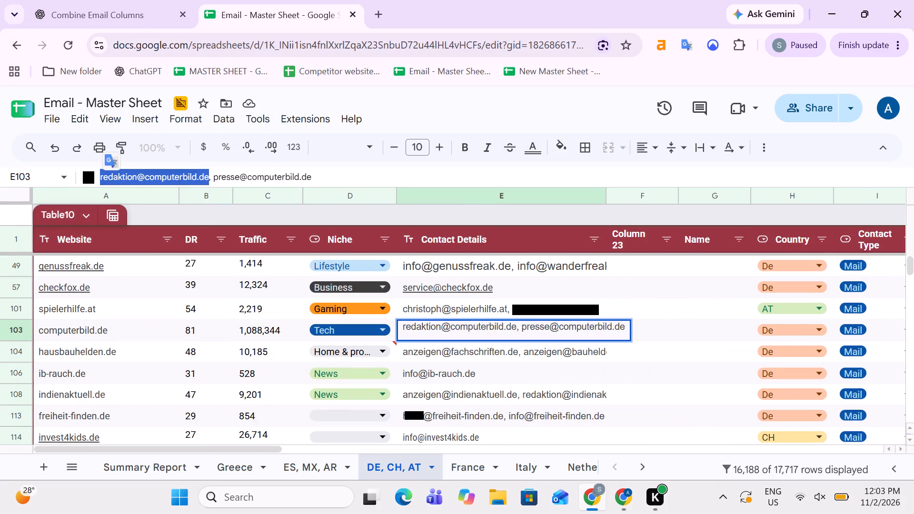
pyautogui.hotkey('ctrl', 'c')
pyautogui.hotkey('alt', 'Tab')
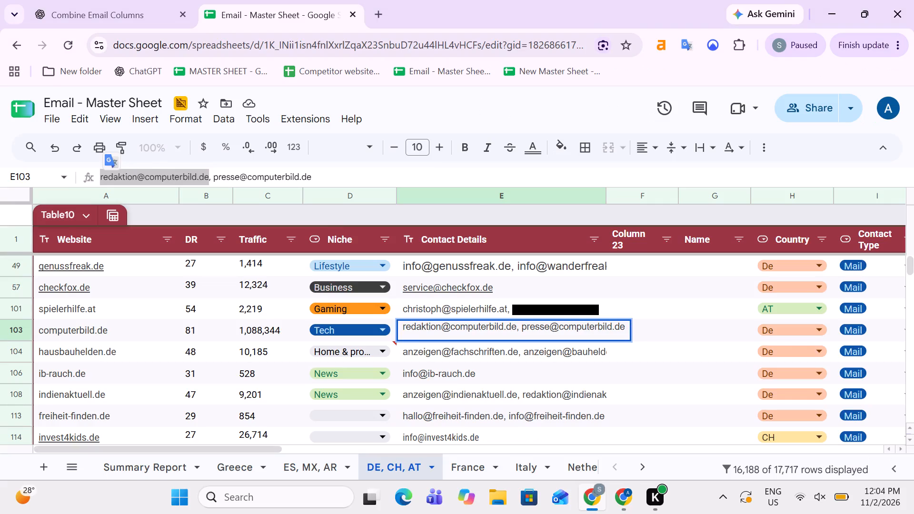
pyautogui.click(307, 174)
pyautogui.moveTo(307, 174); pyautogui.dragTo(196, 178)
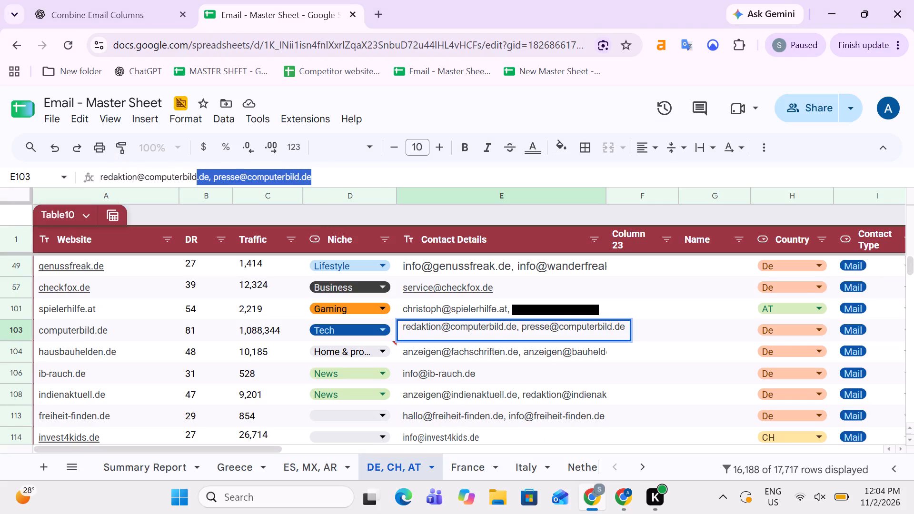
pyautogui.moveTo(196, 178); pyautogui.dragTo(216, 183)
pyautogui.hotkey('ctrl', 'c')
pyautogui.hotkey('ctrl', 'c')
pyautogui.hotkey('ctrl', 'c')
pyautogui.hotkey('ctrl', 'c')
pyautogui.hotkey('ctrl', 'c')
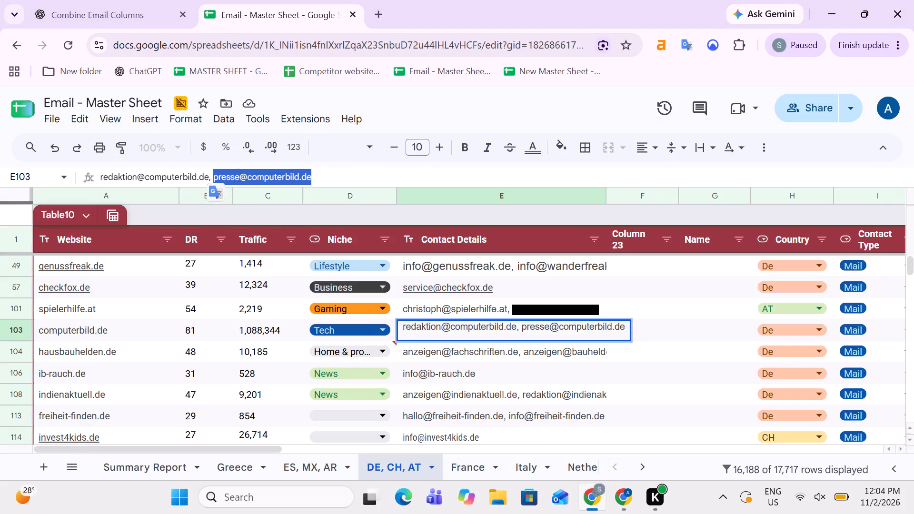
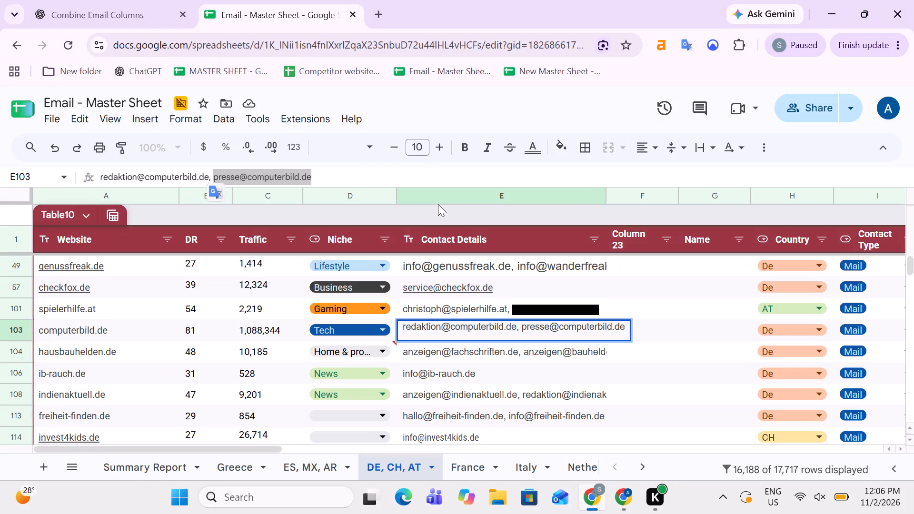
pyautogui.press('Tab')
pyautogui.press('Left')
pyautogui.press('Left')
pyautogui.press('Left')
pyautogui.press('Left')
pyautogui.press('Left')
pyautogui.press('Left')
pyautogui.press('Left')
pyautogui.press('Left')
pyautogui.press('Left')
pyautogui.press('Left')
pyautogui.press('Left')
pyautogui.press('Left')
pyautogui.press('Left')
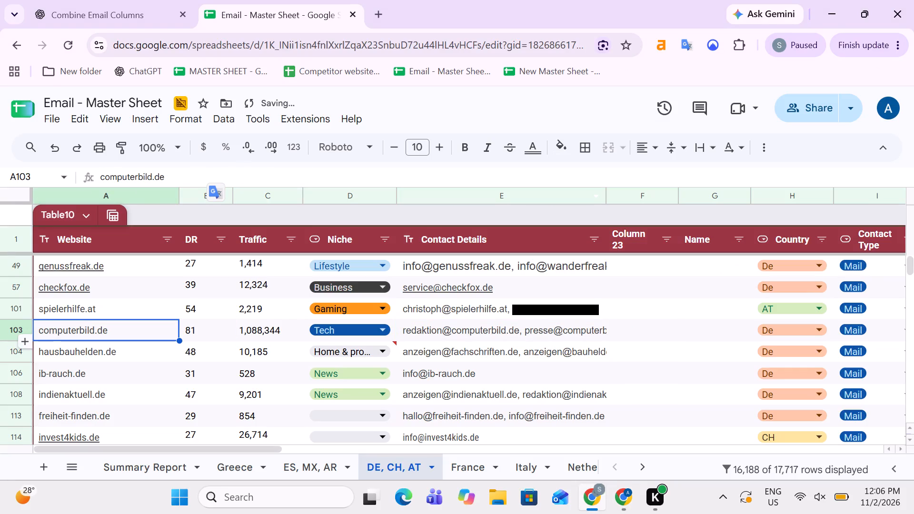
pyautogui.tripleClick(187, 170)
pyautogui.hotkey('ctrl', 'c')
pyautogui.hotkey('ctrl', 'c')
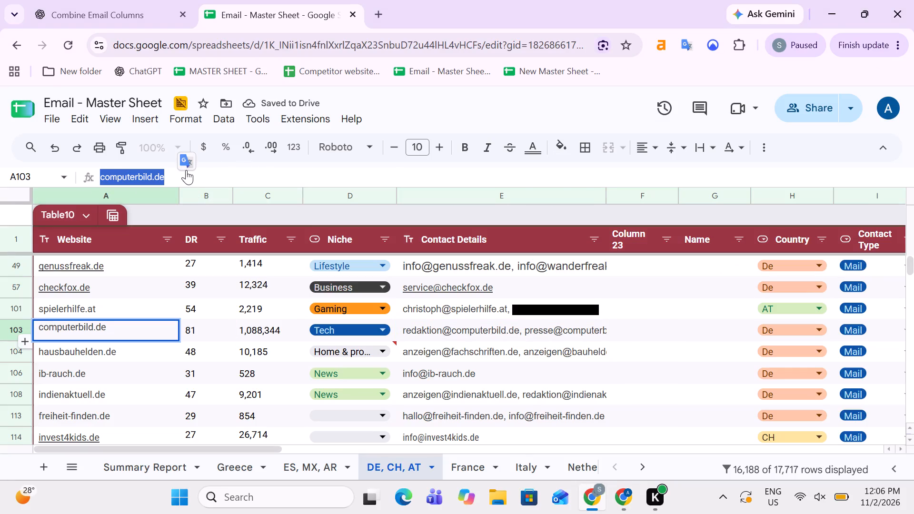
pyautogui.hotkey('ctrl', 'c')
pyautogui.hotkey('alt', 'Tab')
pyautogui.click(105, 0)
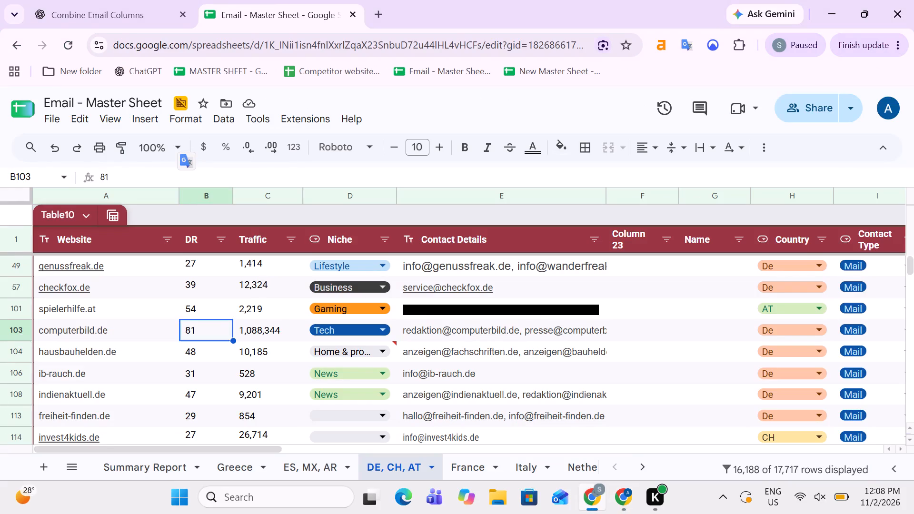
pyautogui.press('Right')
pyautogui.press('Right')
pyautogui.press('Right')
pyautogui.press('Right')
pyautogui.press('Right')
pyautogui.press('Right')
pyautogui.press('Right')
pyautogui.press('Right')
pyautogui.press('Right')
pyautogui.press('Right')
pyautogui.press('Right')
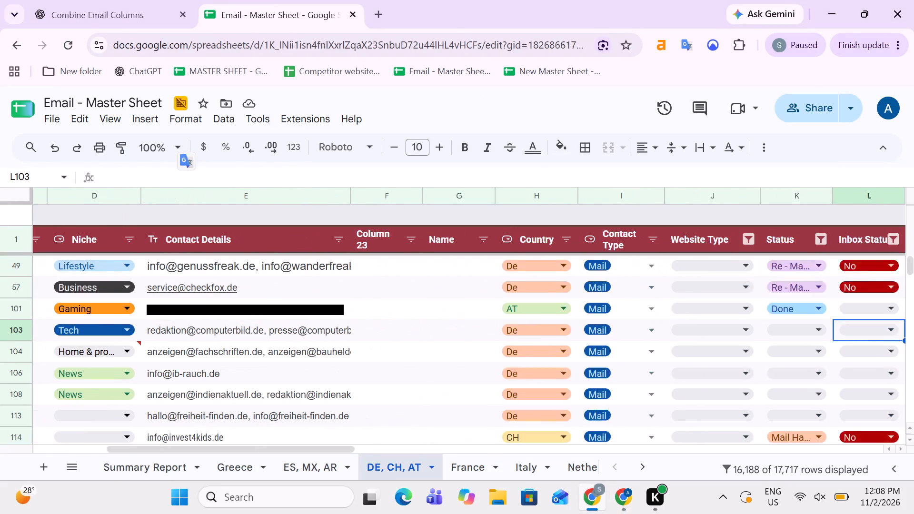
pyautogui.press('Left')
pyautogui.press('Left')
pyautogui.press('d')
pyautogui.press('Down')
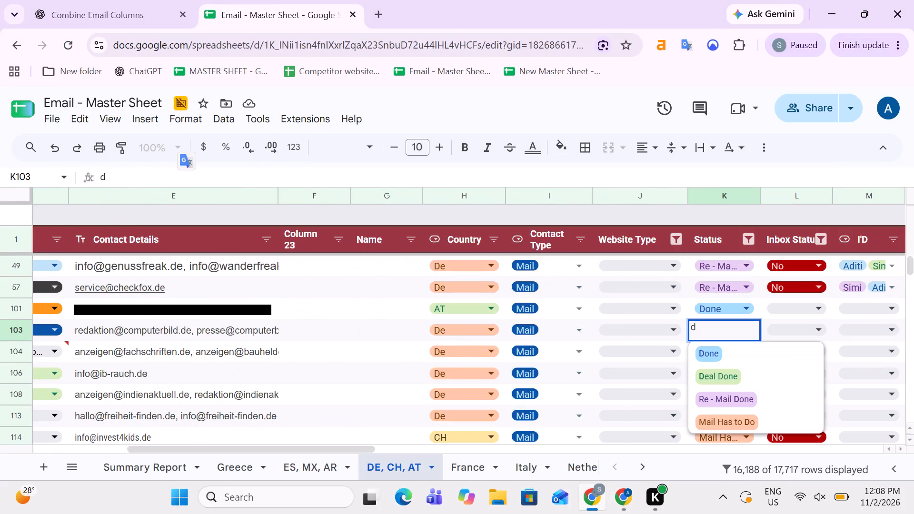
pyautogui.press('Return')
pyautogui.press('Up')
pyautogui.press('Right')
pyautogui.press('Left')
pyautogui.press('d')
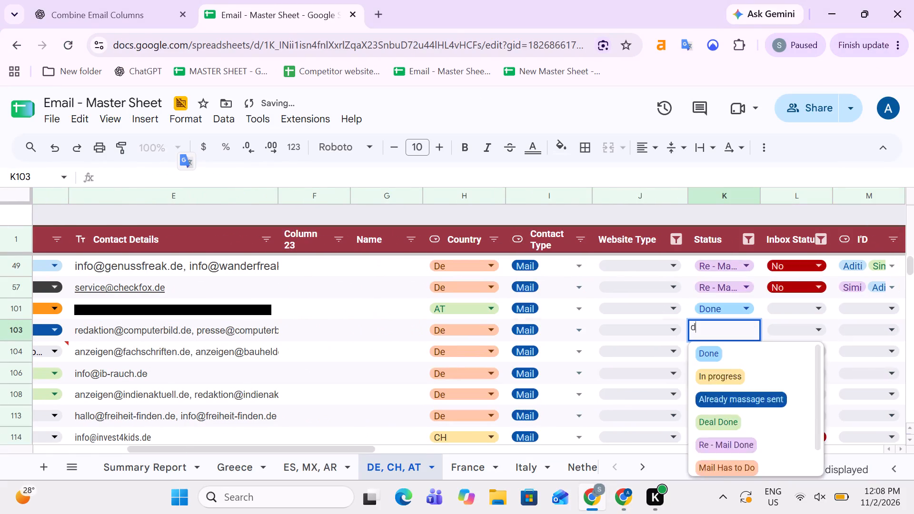
pyautogui.press('Down')
pyautogui.press('Return')
# Set the I'D of the spielerhilfe.at row to Aditi.
pyautogui.press('Up')
pyautogui.press('Right')
pyautogui.press('Right')
pyautogui.press('Right')
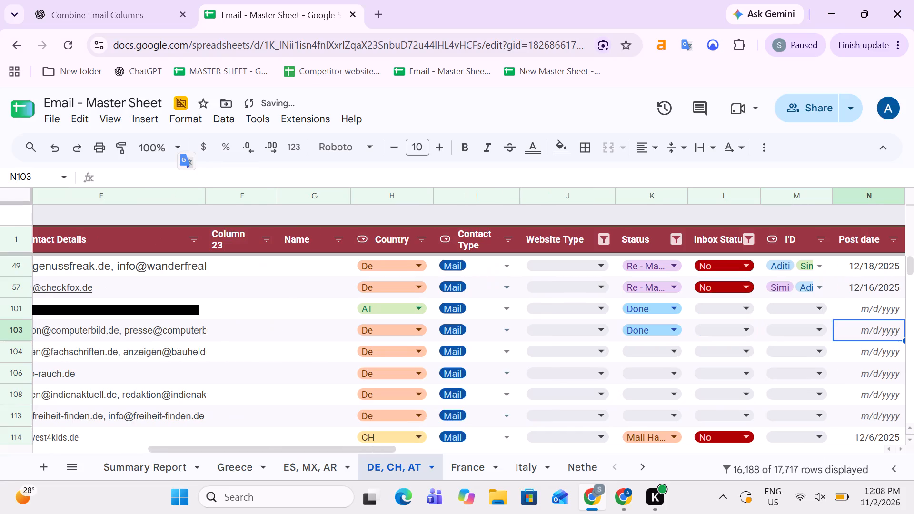
pyautogui.press('Left')
pyautogui.press('Up')
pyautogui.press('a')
pyautogui.press('Down')
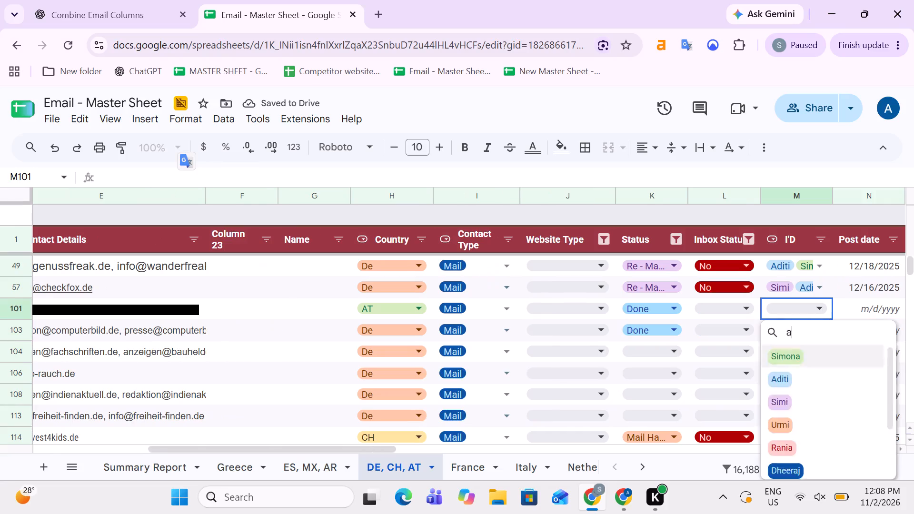
pyautogui.press('Return')
pyautogui.press('Up')
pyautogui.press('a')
pyautogui.press('Down')
pyautogui.press('Return')
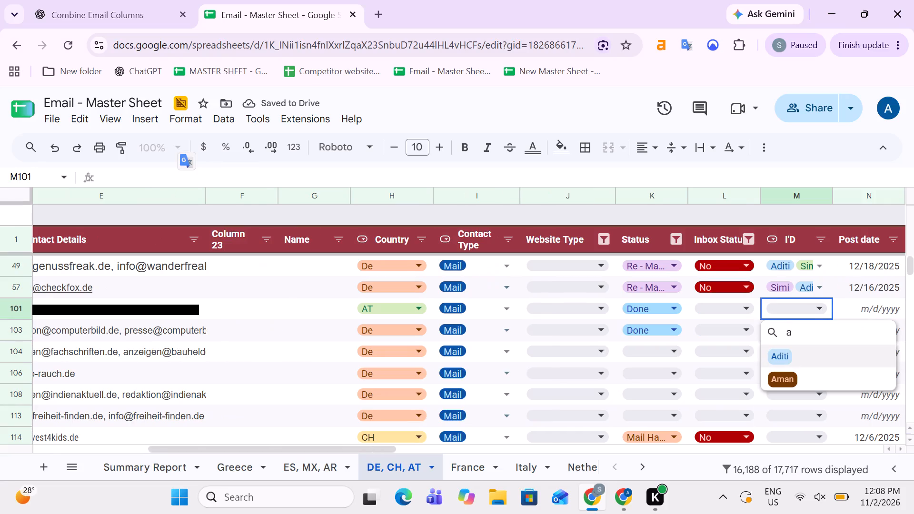
# Set the I'D of the computerbild.de row to Simona.
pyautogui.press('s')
pyautogui.press('Down')
pyautogui.press('Return')
# Replace the invalid Niche entry of hausbauhelden.de with Home & Garden.
pyautogui.press('Left')
pyautogui.press('Left')
pyautogui.press('Left')
pyautogui.press('Left')
pyautogui.press('Left')
pyautogui.press('Left')
pyautogui.press('Left')
pyautogui.press('Left')
pyautogui.press('Left')
pyautogui.press('Left')
pyautogui.press('Left')
pyautogui.press('Left')
pyautogui.press('Left')
pyautogui.press('Left')
pyautogui.press('Left')
pyautogui.press('Left')
pyautogui.press('Left')
pyautogui.press('Left')
pyautogui.press('Left')
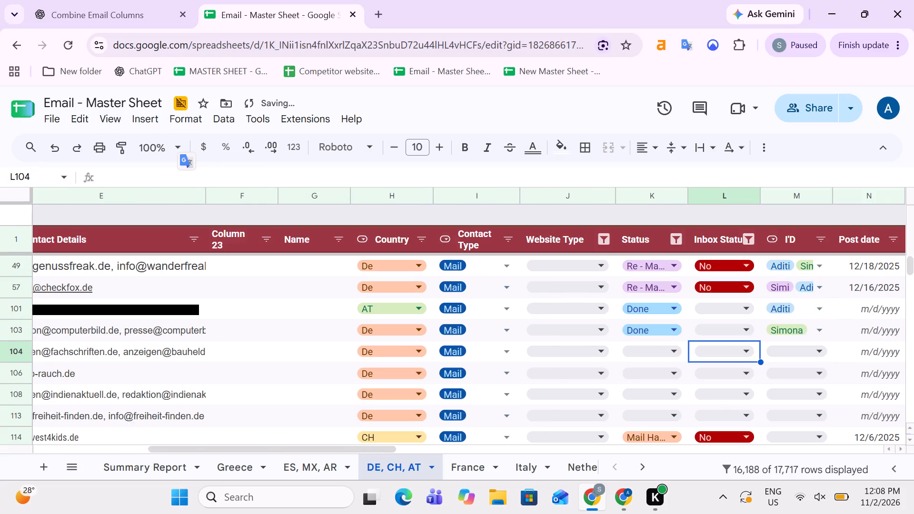
pyautogui.press('Right')
pyautogui.press('Right')
pyautogui.press('Right')
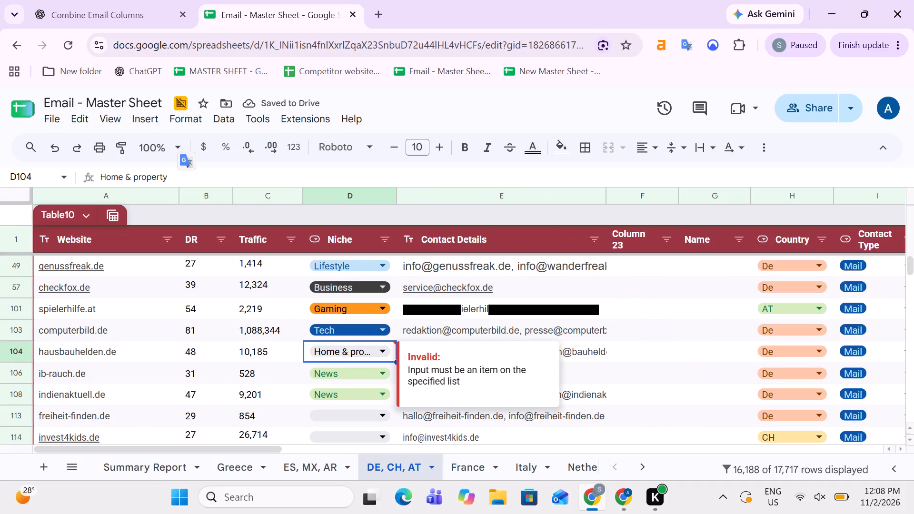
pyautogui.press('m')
pyautogui.press('BackSpace')
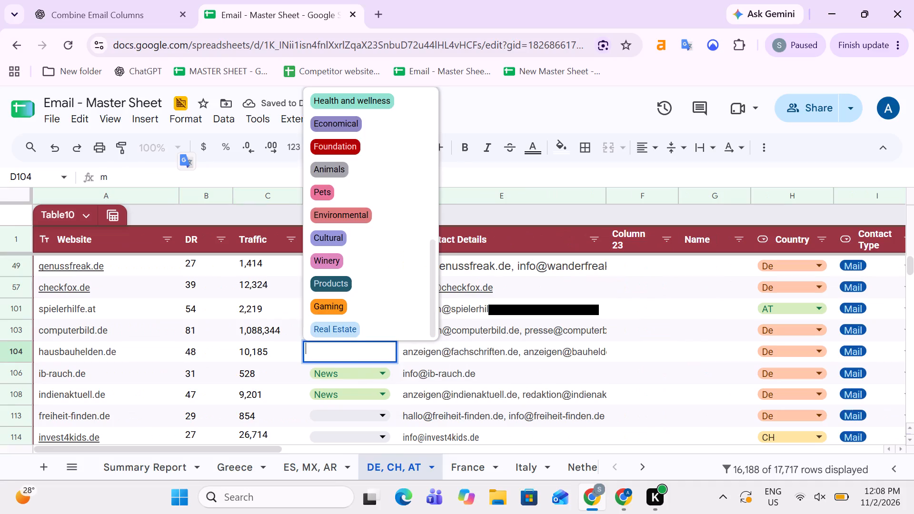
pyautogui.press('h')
pyautogui.press('Down')
pyautogui.press('Return')
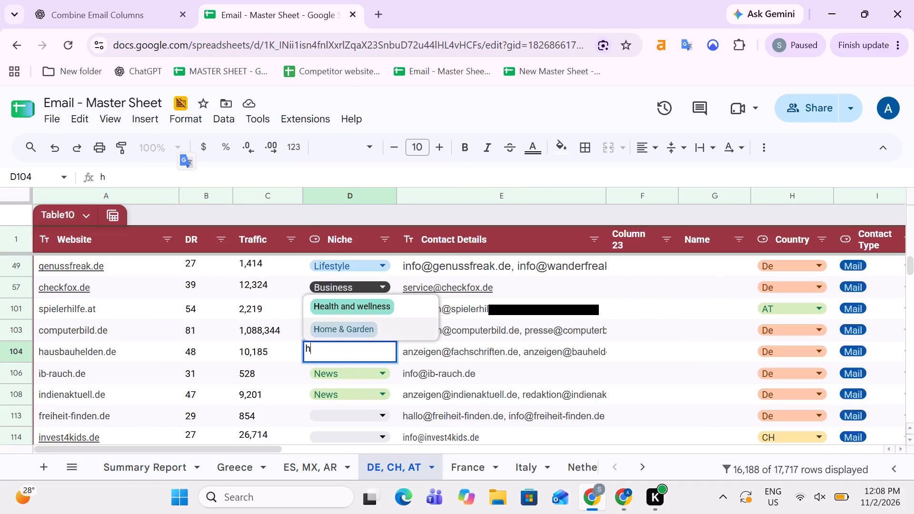
pyautogui.press('Up')
pyautogui.press('Right')
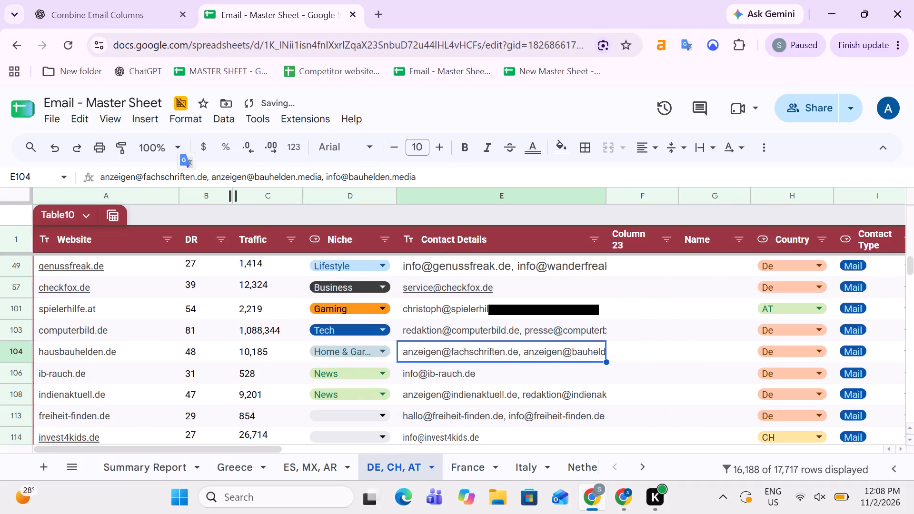
pyautogui.click(201, 171)
pyautogui.moveTo(201, 171); pyautogui.dragTo(102, 173)
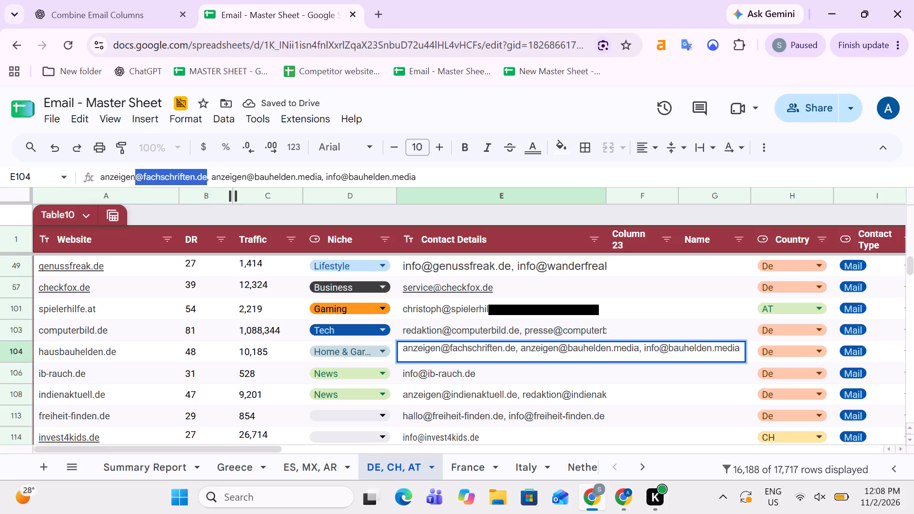
pyautogui.moveTo(102, 173); pyautogui.dragTo(97, 174)
pyautogui.hotkey('ctrl', 'c')
pyautogui.hotkey('ctrl', 'c')
pyautogui.hotkey('ctrl', 'c')
pyautogui.hotkey('ctrl', 'c')
pyautogui.hotkey('alt', 'Tab')
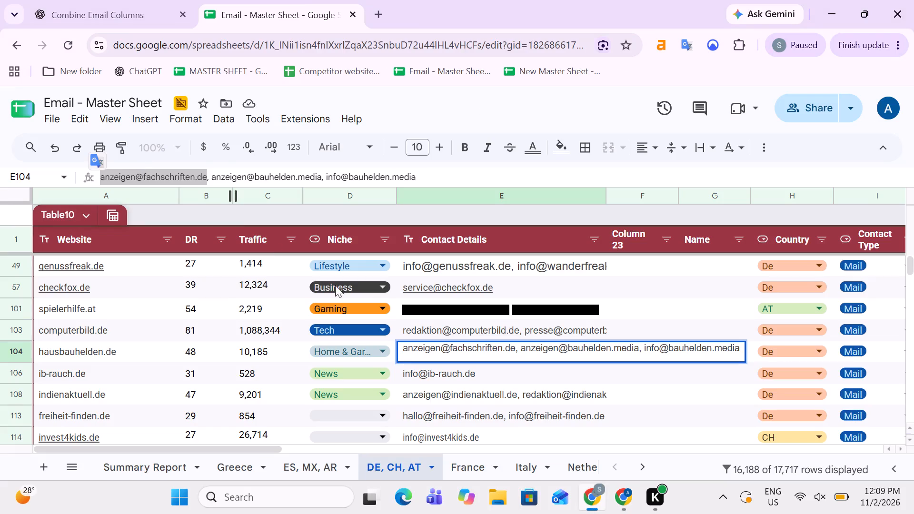
pyautogui.click(312, 177)
pyautogui.moveTo(312, 177); pyautogui.dragTo(279, 176)
pyautogui.doubleClick(304, 177)
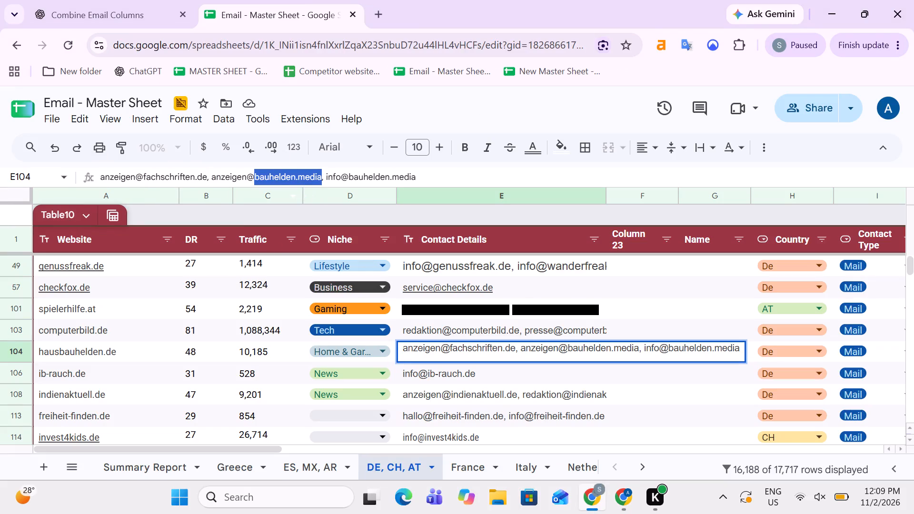
pyautogui.click(304, 177)
pyautogui.click(305, 177)
pyautogui.moveTo(305, 177); pyautogui.dragTo(247, 174)
pyautogui.moveTo(247, 174); pyautogui.dragTo(242, 174)
pyautogui.hotkey('ctrl', 'c')
pyautogui.hotkey('ctrl', 'c')
pyautogui.hotkey('ctrl', 'c')
pyautogui.hotkey('ctrl', 'c')
pyautogui.hotkey('ctrl', 'c')
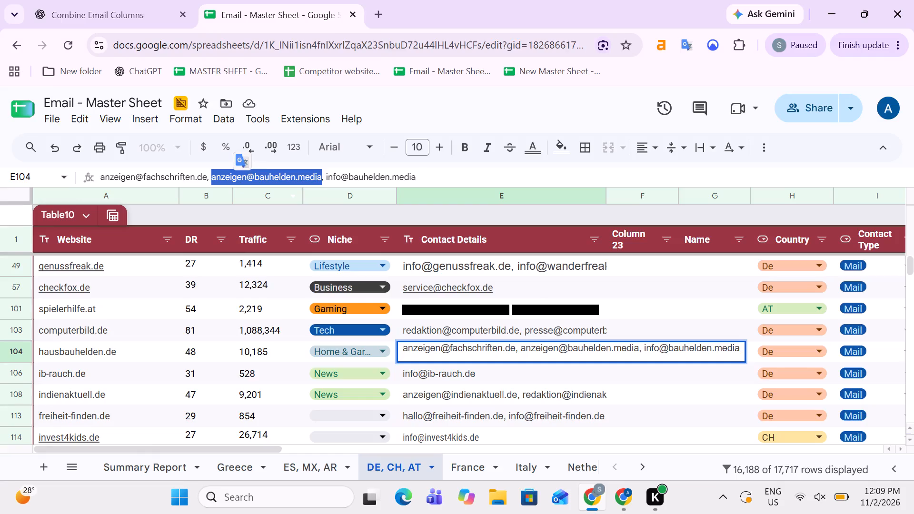
pyautogui.hotkey('alt', 'Tab')
pyautogui.click(95, 0)
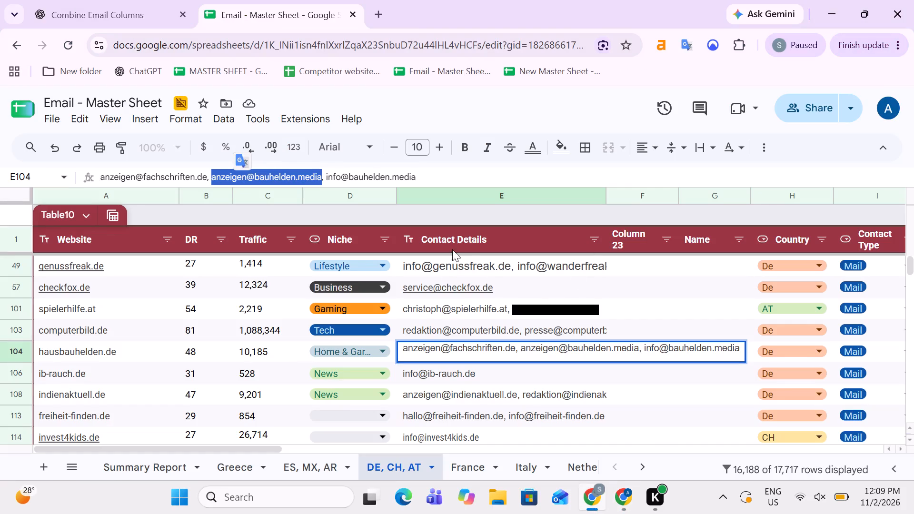
pyautogui.click(411, 174)
pyautogui.moveTo(411, 174); pyautogui.dragTo(331, 173)
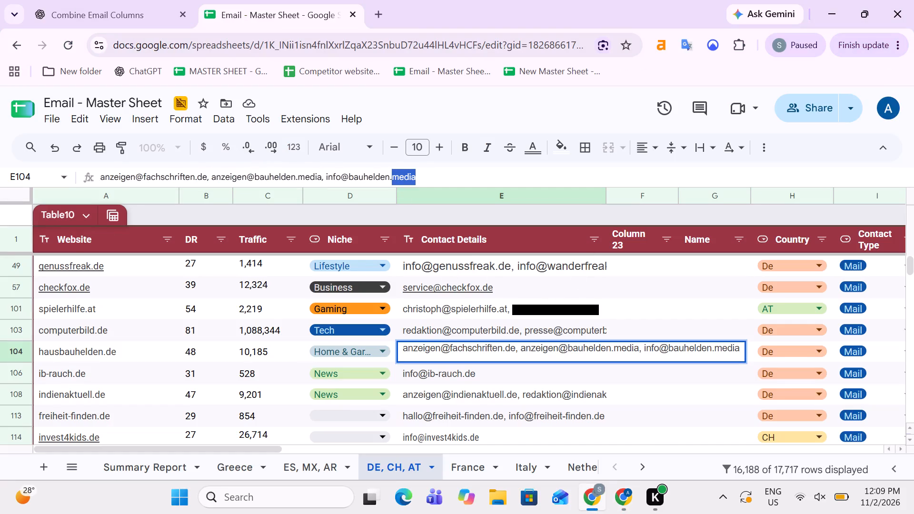
pyautogui.hotkey('ctrl', 'c')
pyautogui.hotkey('ctrl', 'c')
pyautogui.hotkey('ctrl', 'c')
pyautogui.hotkey('ctrl', 'c')
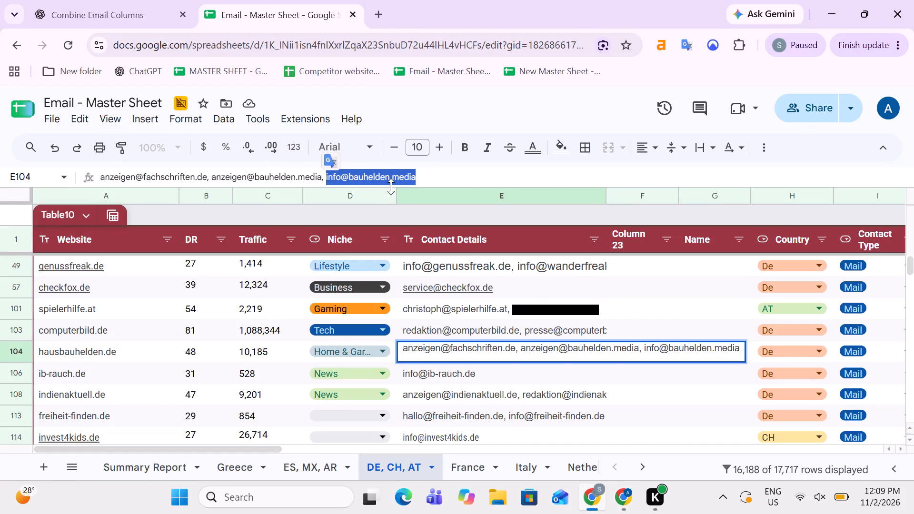
pyautogui.hotkey('alt', 'Tab')
pyautogui.click(141, 0)
pyautogui.click(429, 112)
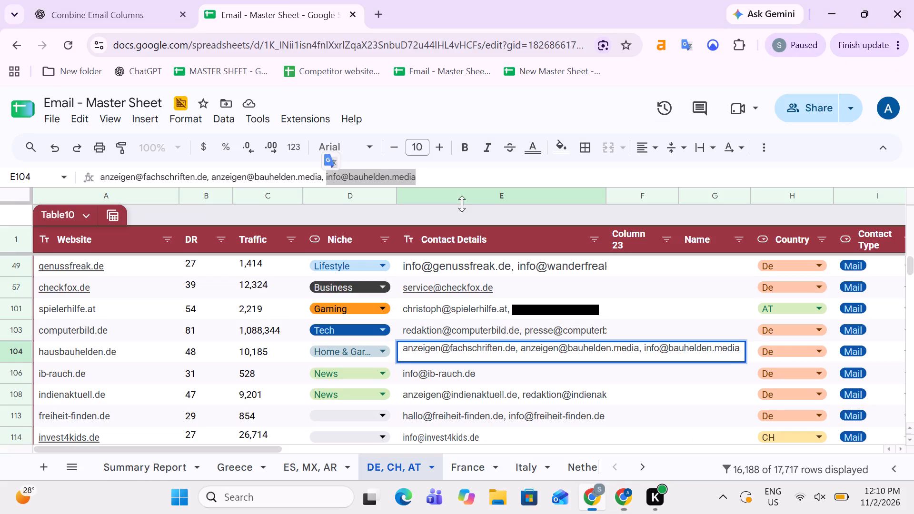
pyautogui.press('Tab')
pyautogui.press('Left')
pyautogui.press('Left')
pyautogui.press('Left')
pyautogui.press('Left')
pyautogui.press('Left')
pyautogui.press('Left')
pyautogui.press('Left')
pyautogui.press('Left')
pyautogui.press('Left')
pyautogui.press('Left')
pyautogui.press('Left')
pyautogui.press('Left')
pyautogui.press('Left')
pyautogui.press('Left')
pyautogui.press('Left')
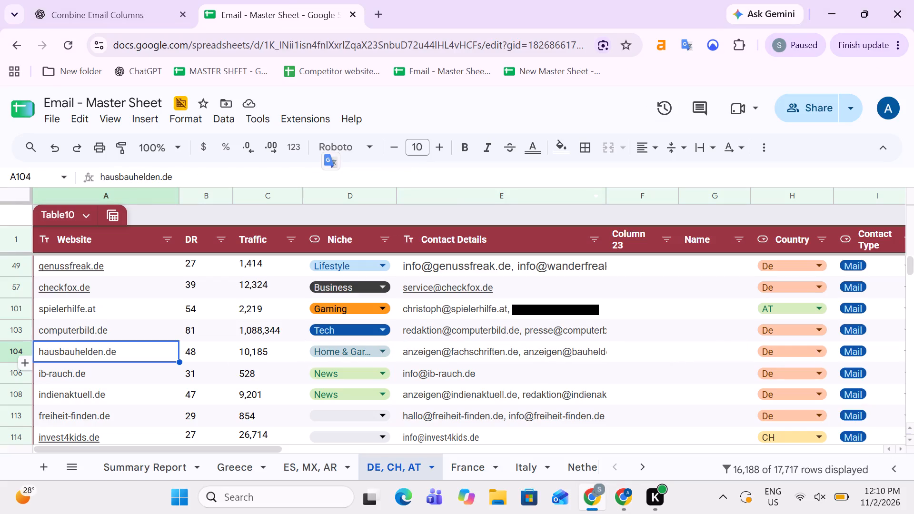
pyautogui.tripleClick(188, 181)
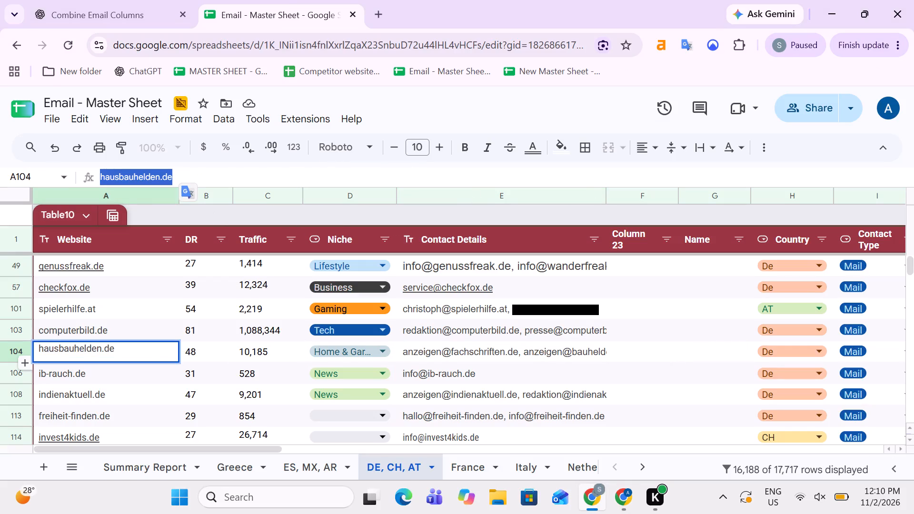
pyautogui.hotkey('ctrl', 'c')
pyautogui.hotkey('ctrl', 'c')
pyautogui.hotkey('ctrl', 'c')
pyautogui.hotkey('ctrl', 'c')
pyautogui.hotkey('ctrl', 'c')
pyautogui.hotkey('alt', 'Tab')
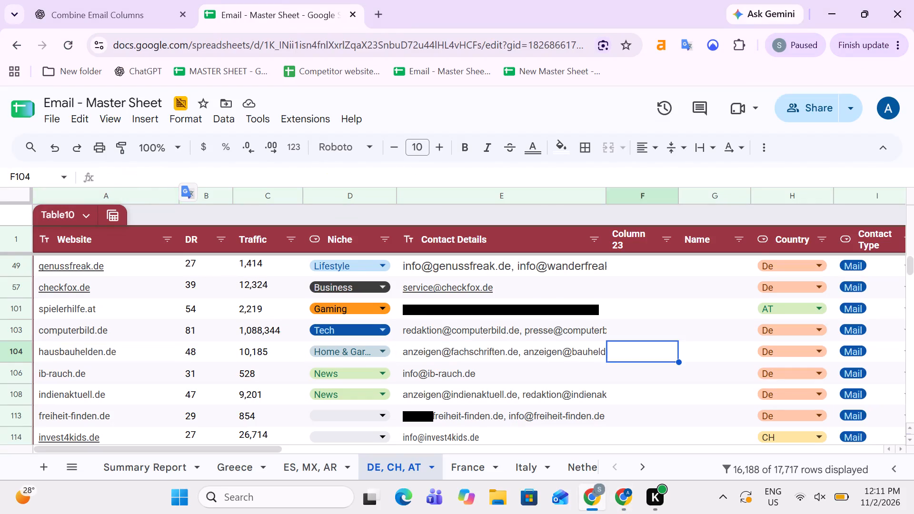
pyautogui.press('Right')
pyautogui.press('Right')
pyautogui.press('Right')
pyautogui.press('Right')
pyautogui.press('Right')
pyautogui.press('Right')
pyautogui.press('Left')
pyautogui.press('Left')
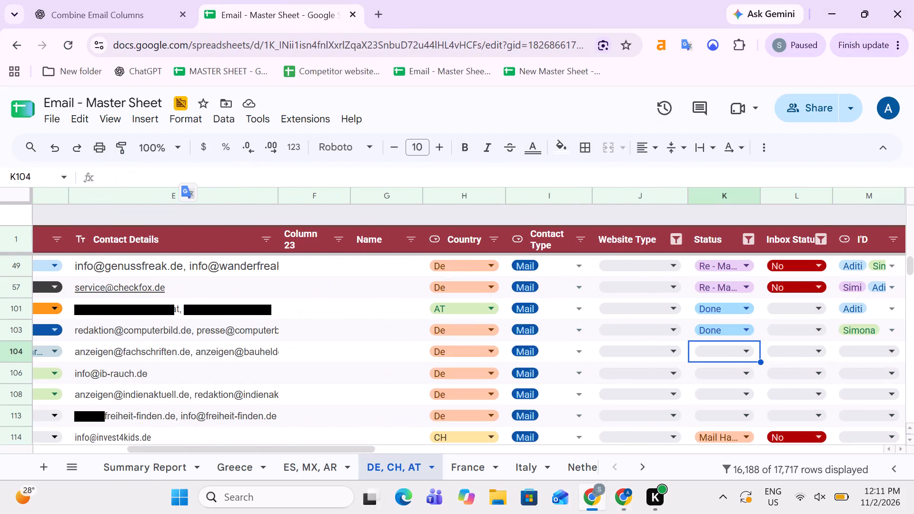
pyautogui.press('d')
pyautogui.press('Down')
pyautogui.press('Return')
pyautogui.press('Up')
pyautogui.press('Right')
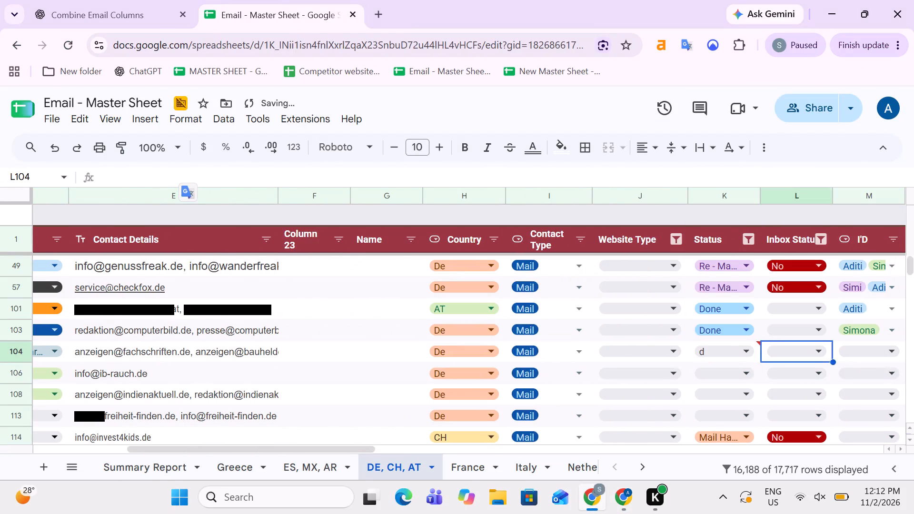
pyautogui.press('Left')
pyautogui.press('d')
pyautogui.press('Down')
pyautogui.press('Return')
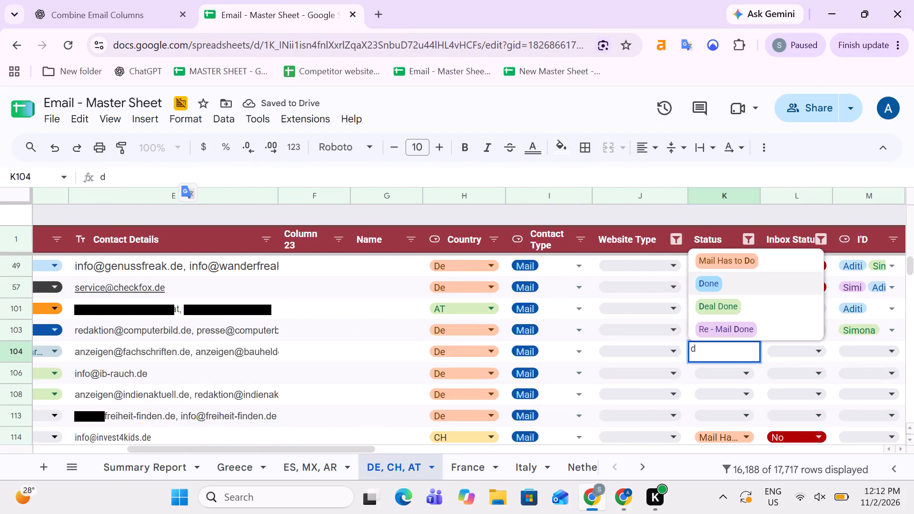
pyautogui.press('Up')
pyautogui.press('Right')
pyautogui.press('Left')
# Record Urmi as the sender in the I'D column of the hausbauhelden.de row.
pyautogui.press('Right')
pyautogui.press('Right')
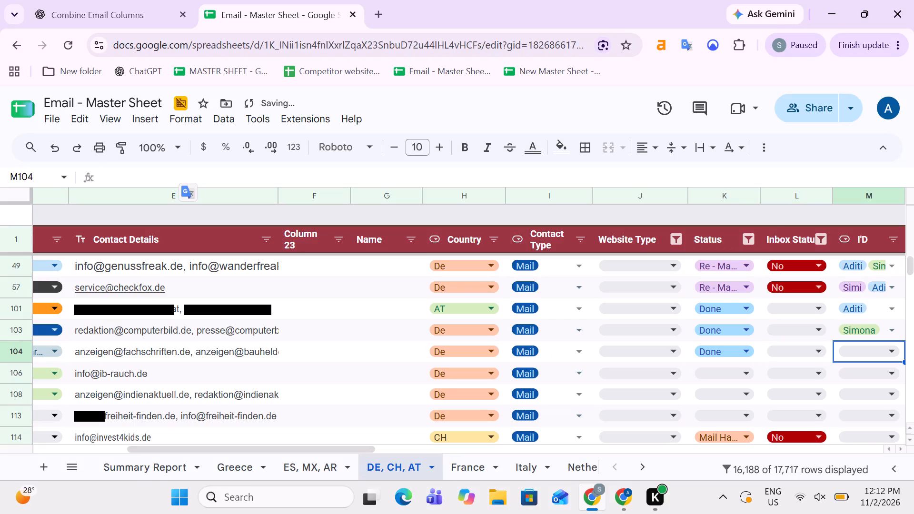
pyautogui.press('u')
pyautogui.press('Down')
pyautogui.press('Return')
# Copy the contact email address from the Contact Details of the ib-rauch.de row.
pyautogui.press('Left')
pyautogui.press('Left')
pyautogui.press('Left')
pyautogui.press('Left')
pyautogui.press('Left')
pyautogui.press('Left')
pyautogui.press('Left')
pyautogui.press('Left')
pyautogui.press('Left')
pyautogui.press('Left')
pyautogui.press('Left')
pyautogui.press('Left')
pyautogui.press('Left')
pyautogui.press('Left')
pyautogui.press('Left')
pyautogui.press('Left')
pyautogui.press('Left')
pyautogui.press('Left')
pyautogui.press('Left')
pyautogui.press('Left')
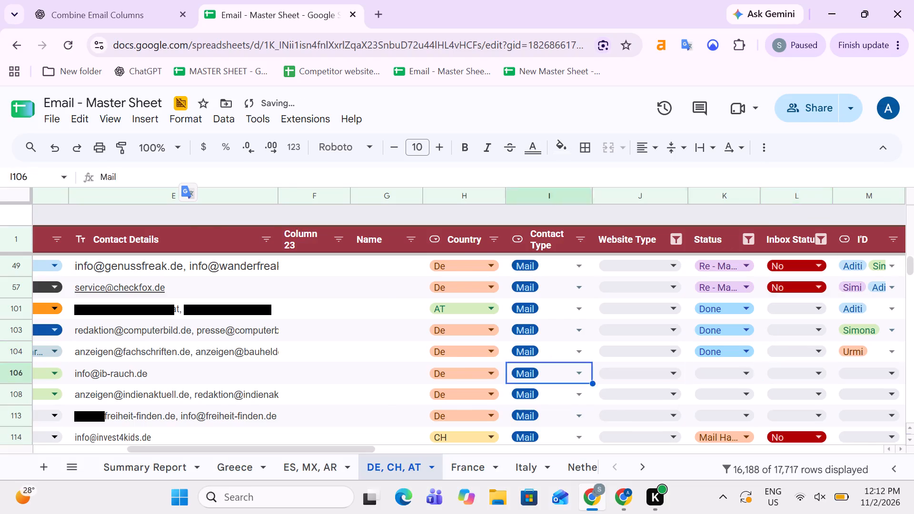
pyautogui.press('Right')
pyautogui.press('Right')
pyautogui.press('Right')
pyautogui.press('Right')
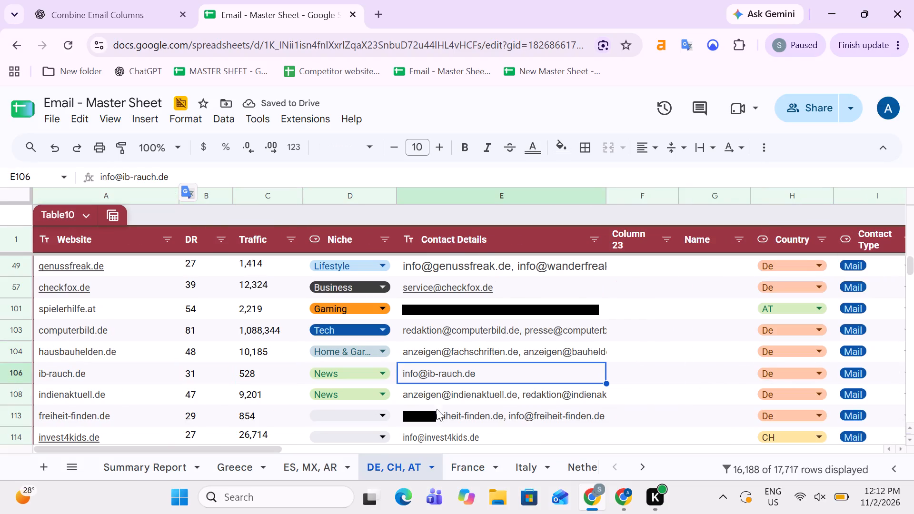
pyautogui.tripleClick(136, 170)
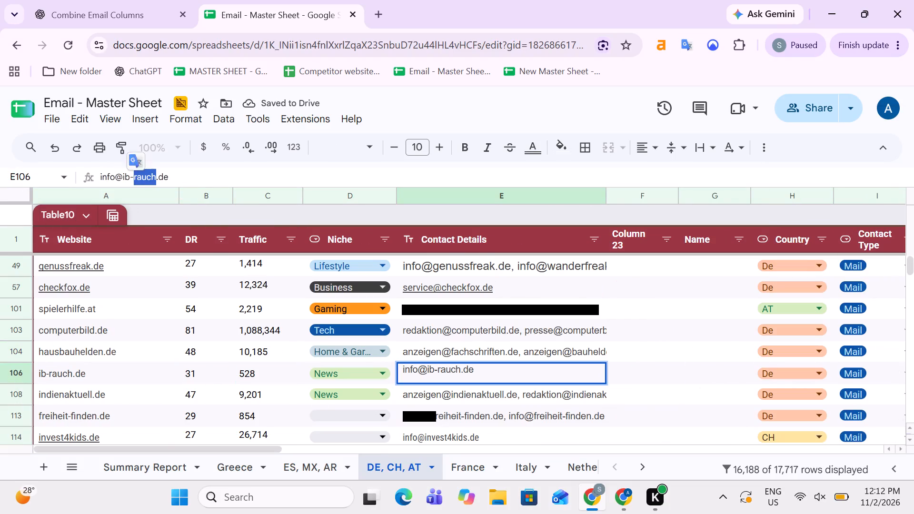
pyautogui.tripleClick(138, 175)
pyautogui.hotkey('ctrl', 'c')
pyautogui.hotkey('ctrl', 'c')
pyautogui.hotkey('ctrl', 'c')
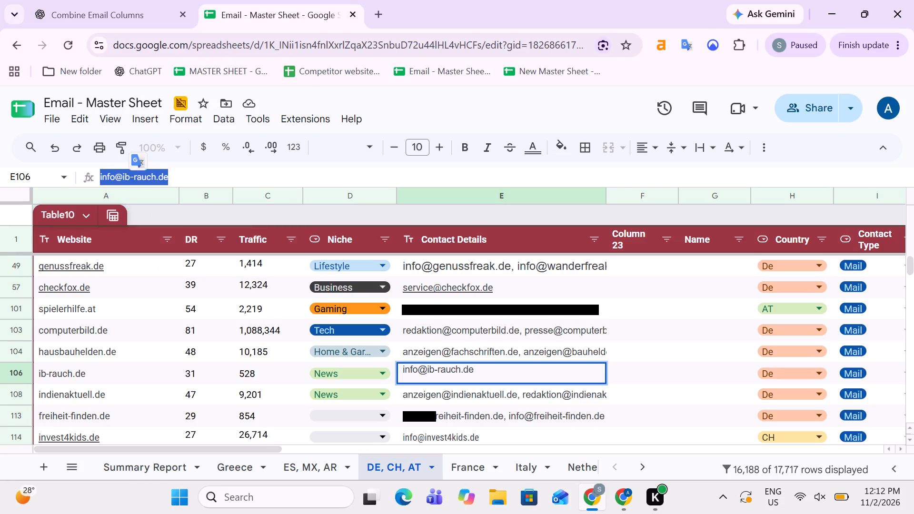
pyautogui.hotkey('alt', 'Tab')
pyautogui.click(90, 0)
pyautogui.click(447, 113)
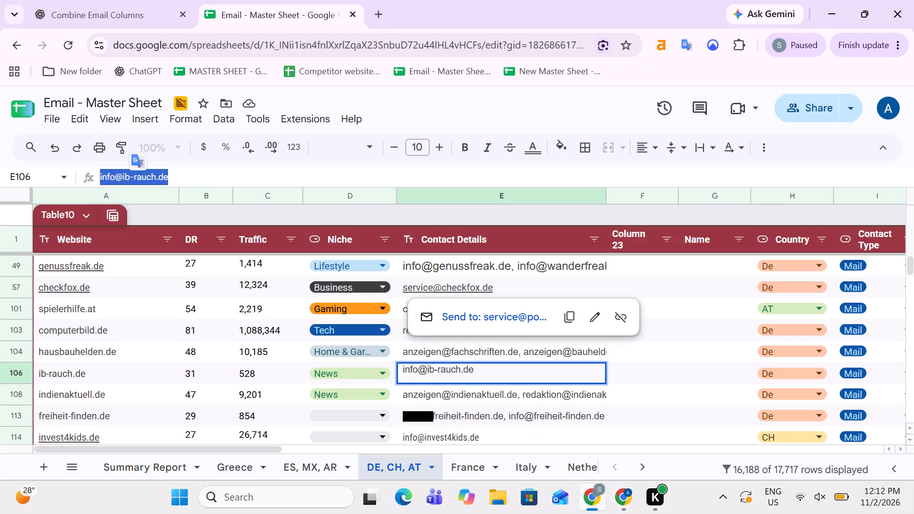
pyautogui.press('Left')
pyautogui.press('Left')
pyautogui.press('Left')
pyautogui.press('Left')
pyautogui.click(624, 369)
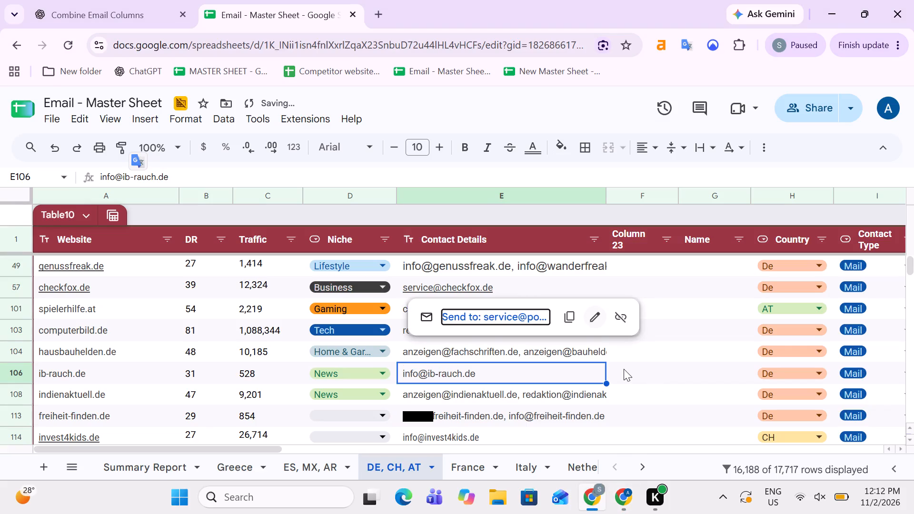
pyautogui.press('Left')
pyautogui.press('Left')
pyautogui.press('Left')
pyautogui.press('Left')
pyautogui.press('Left')
pyautogui.press('Left')
pyautogui.press('Left')
pyautogui.press('Left')
pyautogui.press('Left')
pyautogui.press('Left')
pyautogui.press('Left')
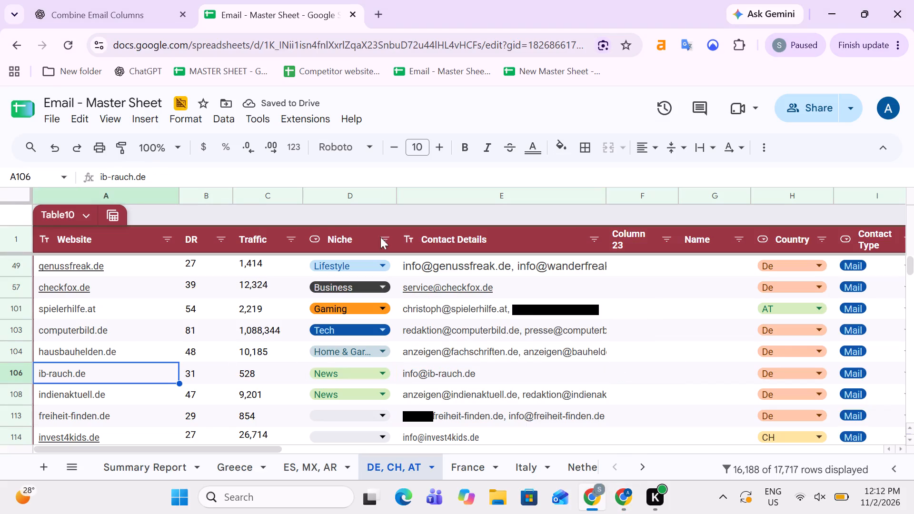
pyautogui.tripleClick(169, 178)
pyautogui.hotkey('ctrl', 'c')
pyautogui.hotkey('ctrl', 'c')
pyautogui.hotkey('ctrl', 'c')
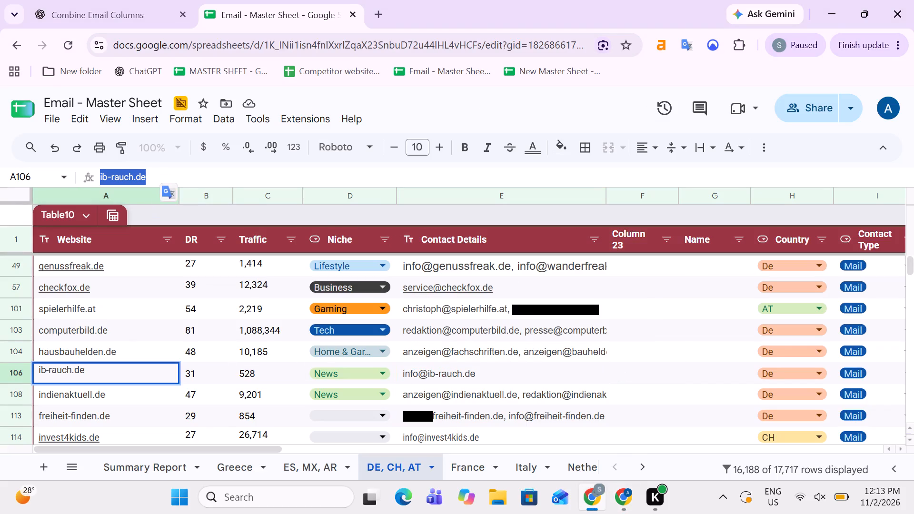
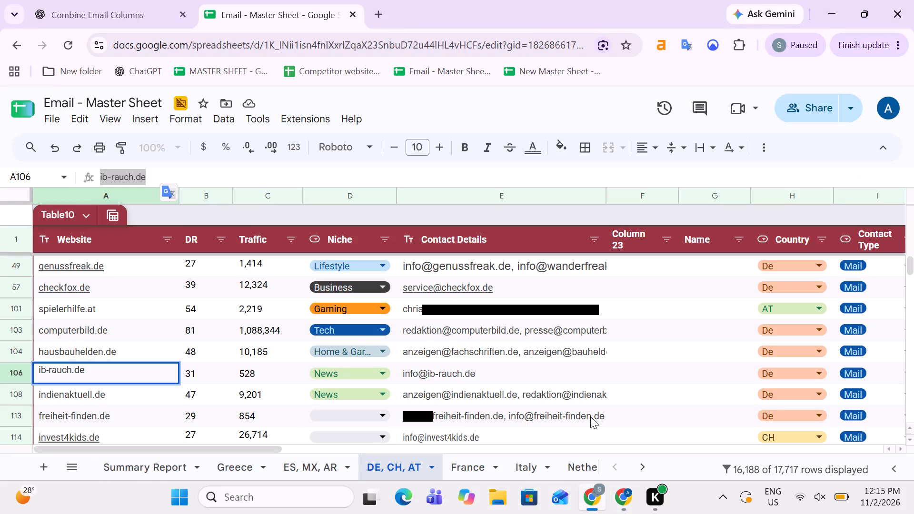
pyautogui.press('Tab')
pyautogui.press('Right')
pyautogui.press('Right')
pyautogui.press('Right')
pyautogui.press('Right')
pyautogui.press('Right')
pyautogui.press('Right')
pyautogui.press('Right')
pyautogui.press('Right')
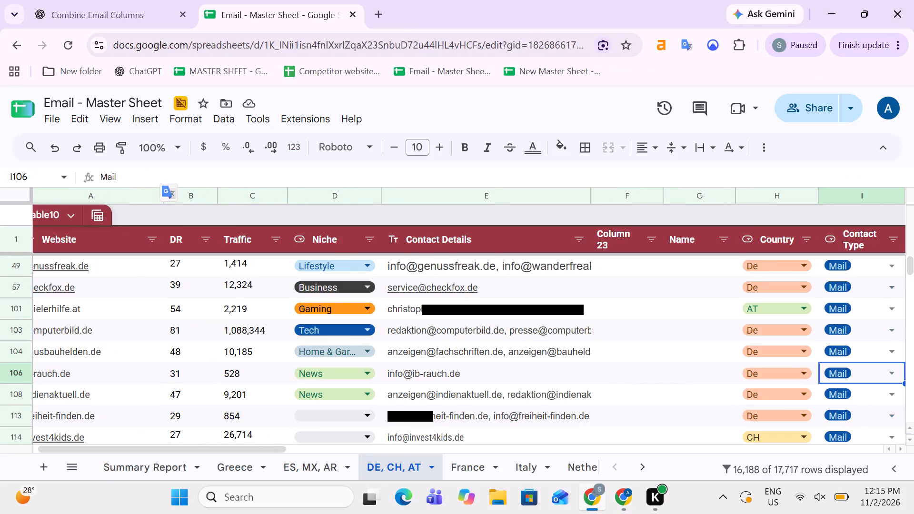
pyautogui.press('Right')
pyautogui.press('Right')
pyautogui.press('Right')
pyautogui.press('Left')
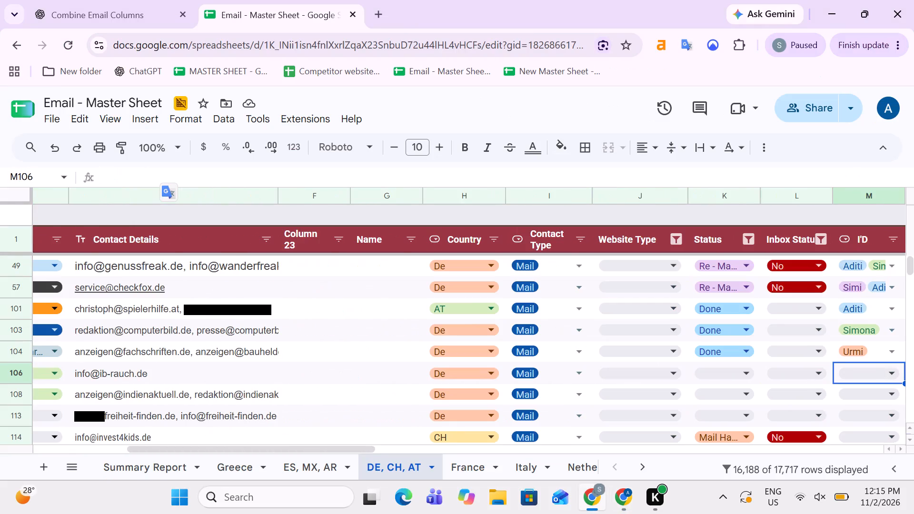
pyautogui.press('Left')
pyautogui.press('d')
pyautogui.press('Down')
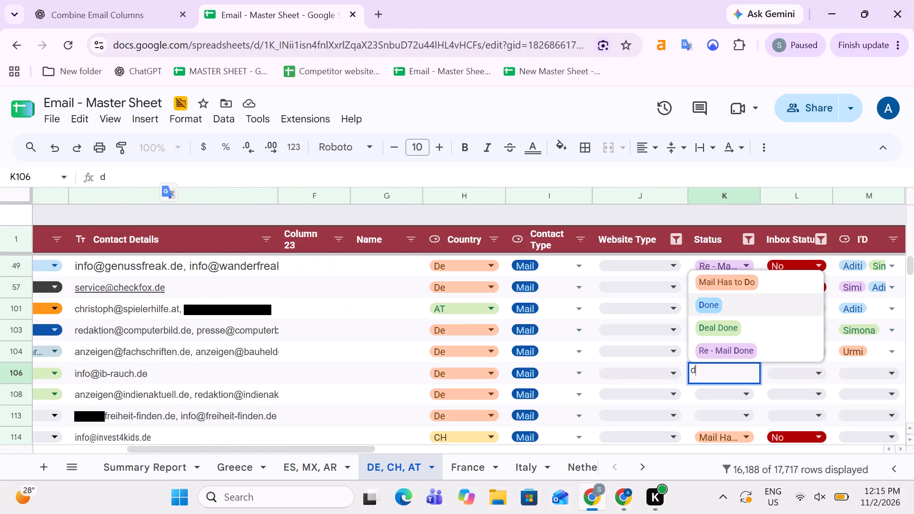
pyautogui.press('Return')
pyautogui.press('Up')
pyautogui.press('Right')
pyautogui.press('Right')
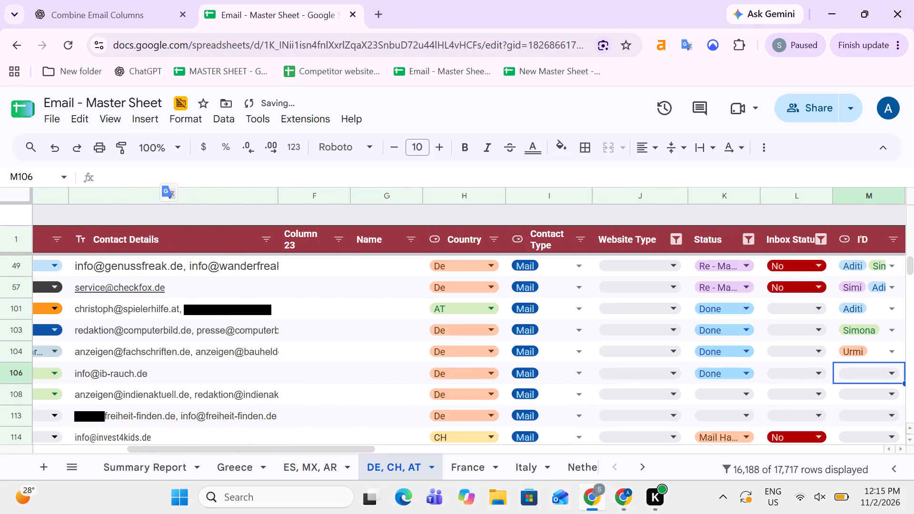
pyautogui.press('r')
pyautogui.press('Down')
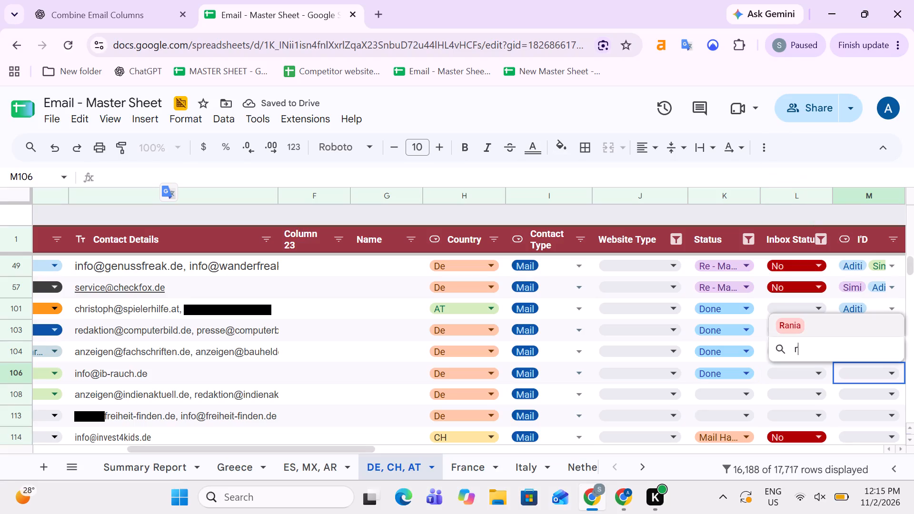
pyautogui.press('Return')
pyautogui.press('Up')
pyautogui.press('Left')
pyautogui.hotkey('alt', 'Tab')
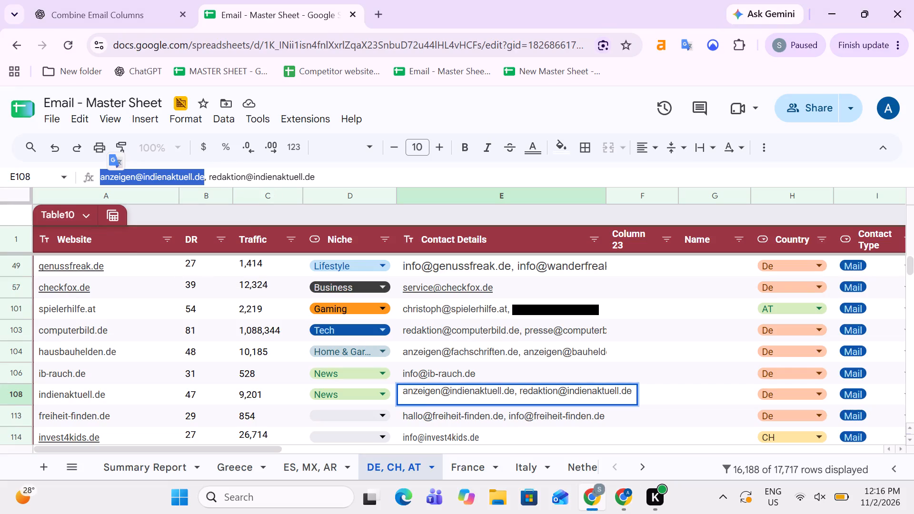
pyautogui.click(309, 174)
pyautogui.moveTo(309, 174); pyautogui.dragTo(225, 172)
pyautogui.hotkey('ctrl', 'c')
pyautogui.hotkey('ctrl', 'c')
pyautogui.hotkey('ctrl', 'c')
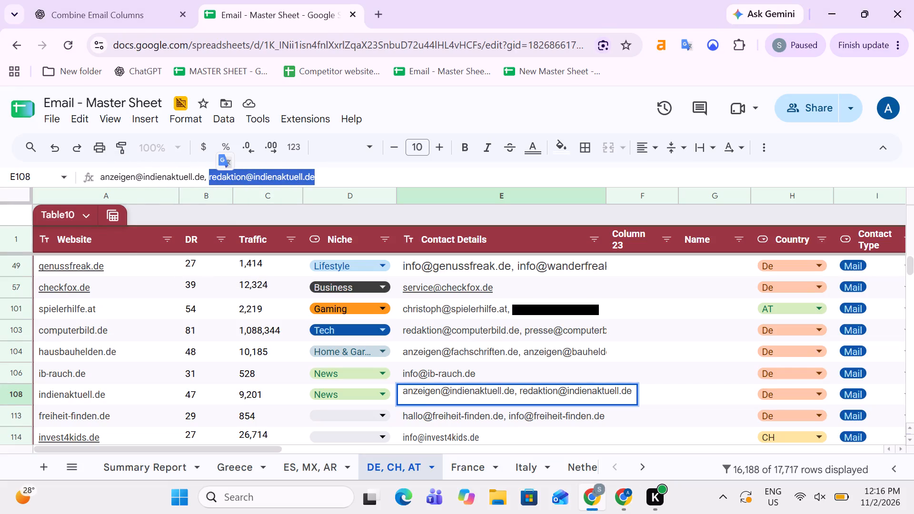
pyautogui.hotkey('ctrl', 'c')
pyautogui.hotkey('alt', 'Tab')
pyautogui.click(94, 0)
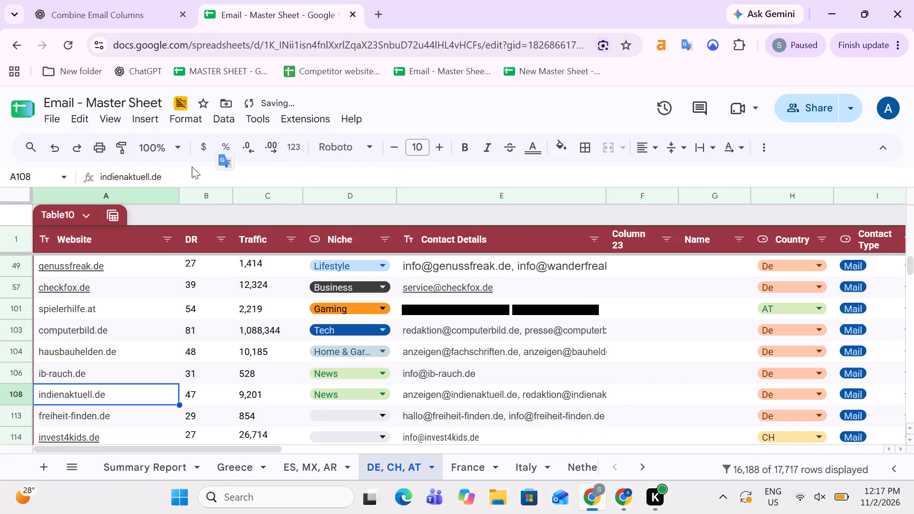
pyautogui.tripleClick(174, 176)
pyautogui.hotkey('ctrl', 'c')
pyautogui.hotkey('ctrl', 'c')
pyautogui.hotkey('ctrl', 'c')
pyautogui.hotkey('alt', 'Tab')
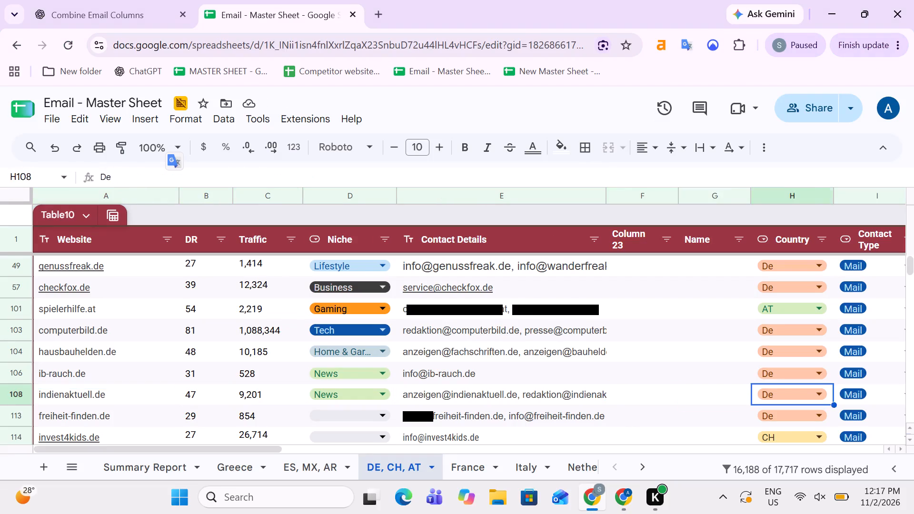
pyautogui.press('Right')
pyautogui.press('Right')
pyautogui.press('Right')
pyautogui.press('Right')
pyautogui.press('Left')
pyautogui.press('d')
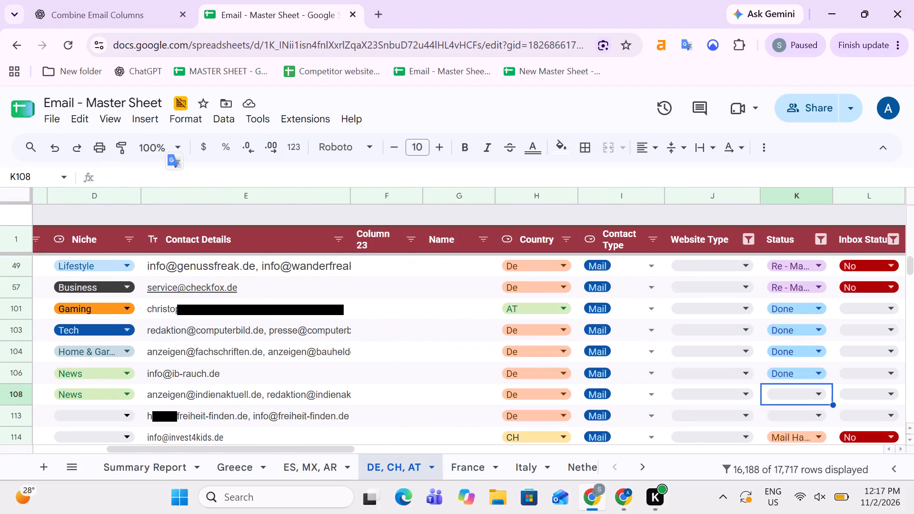
pyautogui.press('Down')
pyautogui.press('Return')
# Select the I'D cell in the indienaktuell.de row for the sender entry and check the sending account in Gmail.
pyautogui.press('Up')
pyautogui.press('Right')
pyautogui.press('Right')
pyautogui.press('Right')
pyautogui.press('Right')
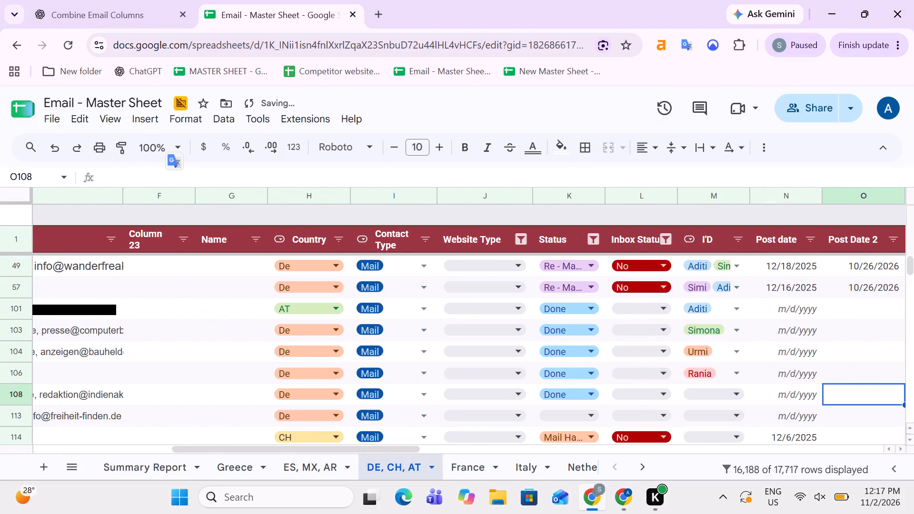
pyautogui.press('Left')
pyautogui.press('Left')
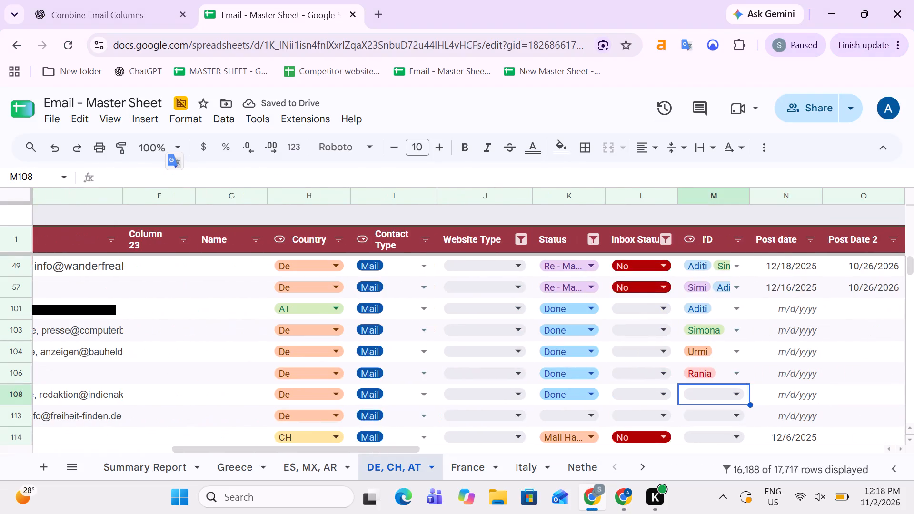
pyautogui.hotkey('alt', 'Tab')
pyautogui.hotkey('alt', 'Tab')
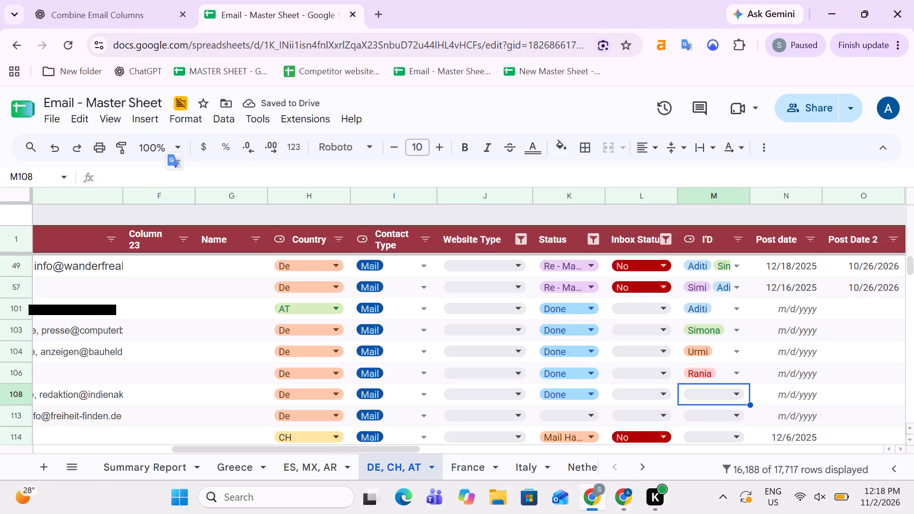
# Set the I'D of row 108 on the DE, CH, AT sheet to Simi.
pyautogui.press('s')
pyautogui.press('Down')
pyautogui.press('Down')
pyautogui.press('Return')
pyautogui.press('Up')
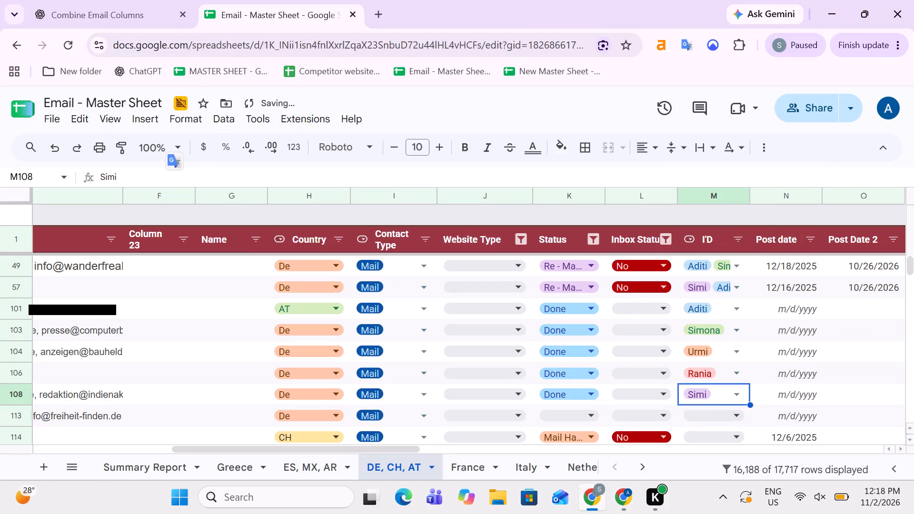
# Enter today's date, 11/2/2026, as the Post date of the spielerhilfe.at row (row 101).
pyautogui.press('Right')
pyautogui.press('Up')
pyautogui.press('Up')
pyautogui.press('Up')
pyautogui.press('Up')
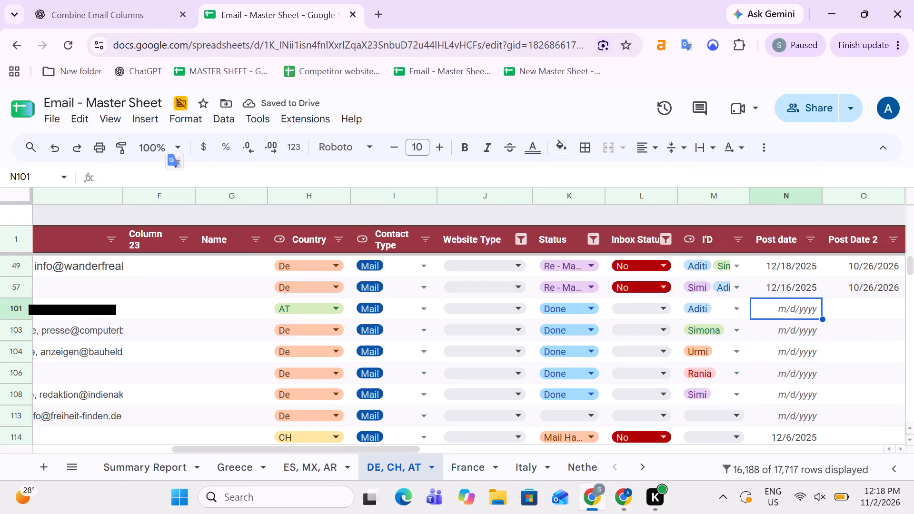
pyautogui.hotkey('ctrl', ';')
pyautogui.press('Right')
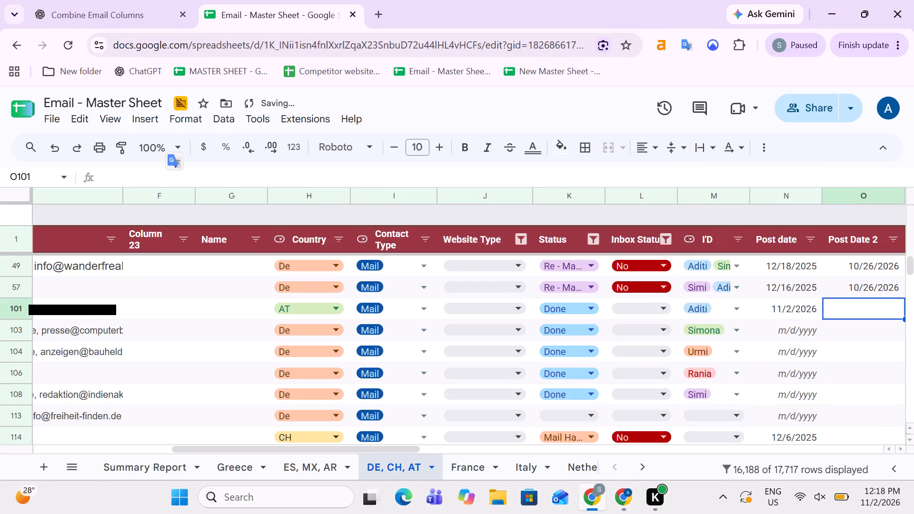
# Copy the 11/2/2026 Post date from row 101 to rows 103, 104, 106 and 108.
pyautogui.press('Left')
pyautogui.hotkey('ctrl', 'c')
pyautogui.press('Down')
pyautogui.hotkey('shift', 'Down')
pyautogui.hotkey('shift', 'Down')
pyautogui.hotkey('shift', 'Down')
pyautogui.hotkey('ctrl', 'v')
pyautogui.press('Down')
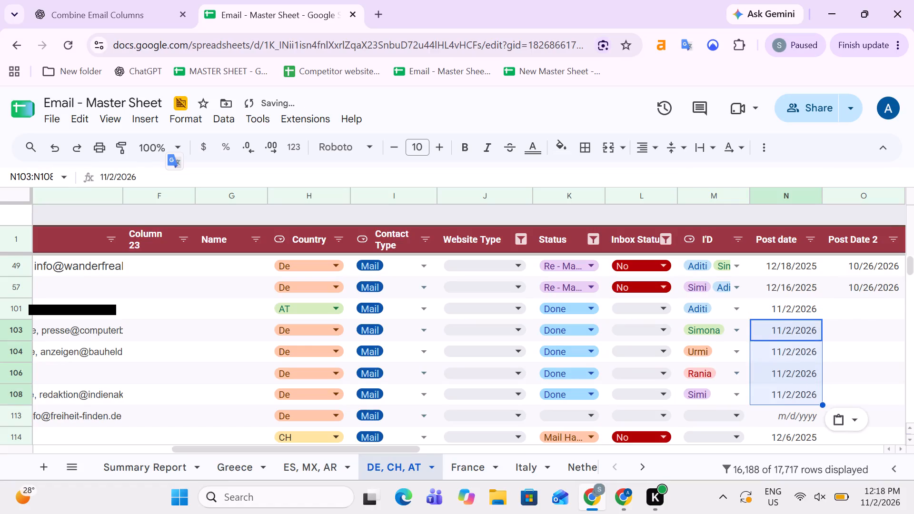
pyautogui.press('Down')
pyautogui.press('Down')
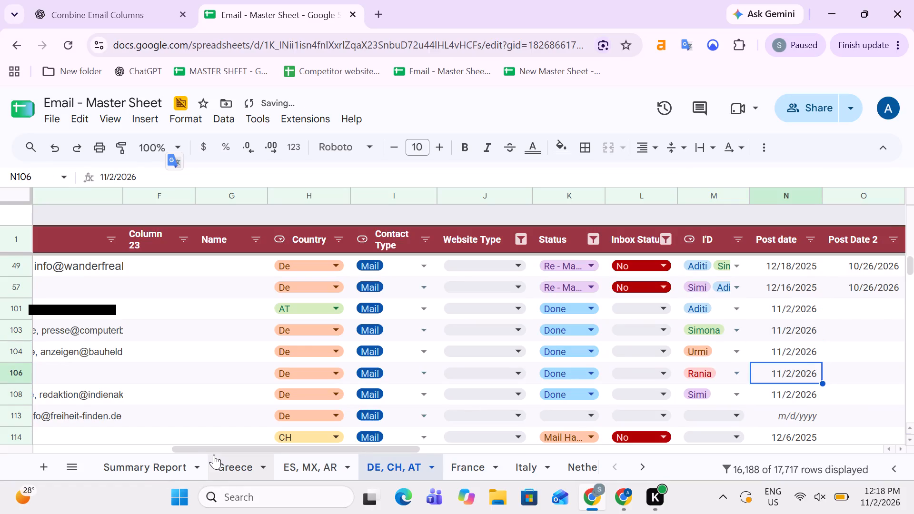
# Switch to the Greece sheet and look over the Contact Details of its first listed websites.
pyautogui.click(238, 465)
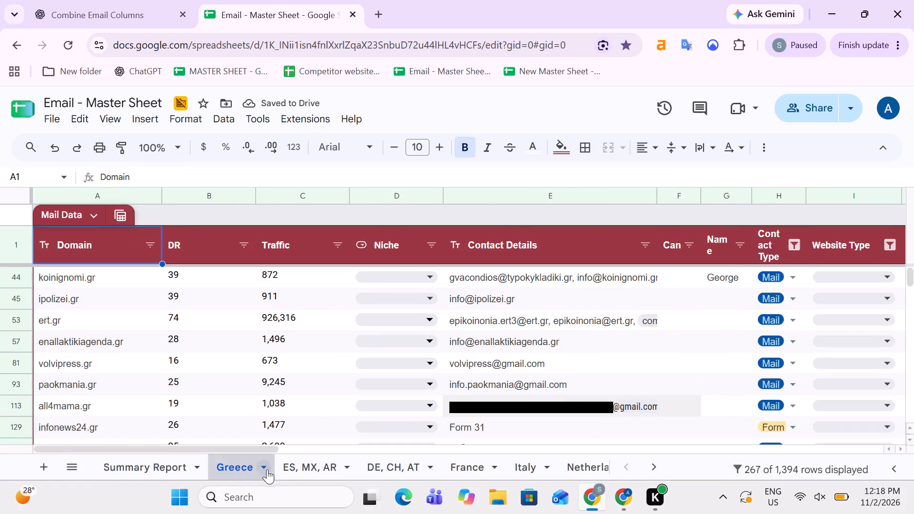
pyautogui.click(575, 405)
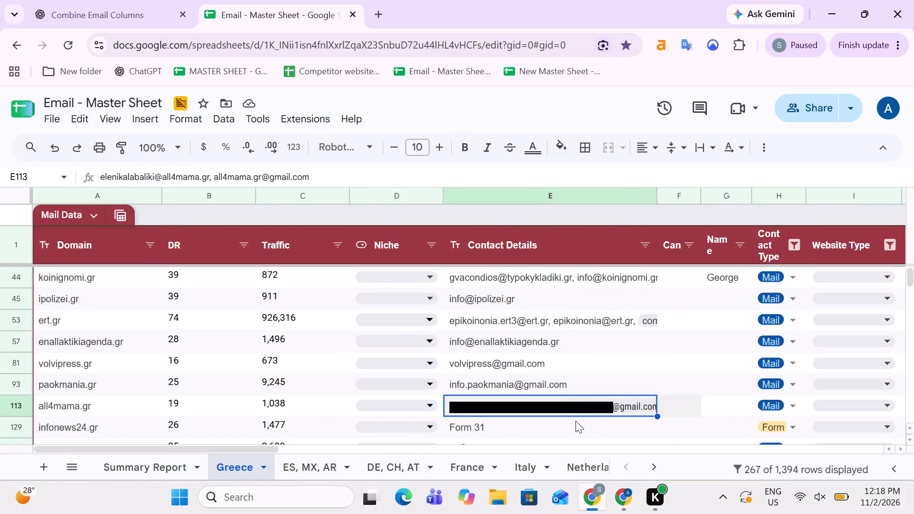
pyautogui.click(641, 430)
pyautogui.scroll(-1, 551, 405)
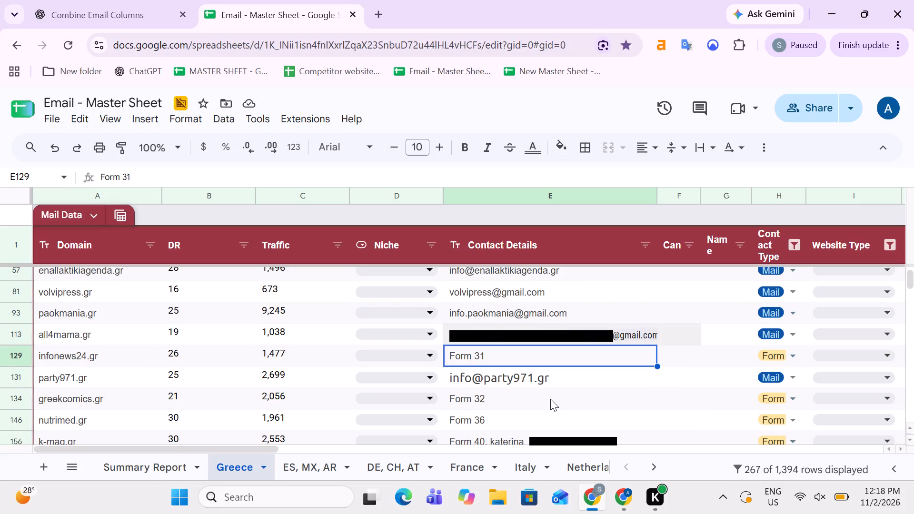
pyautogui.scroll(8, 554, 400)
pyautogui.click(592, 346)
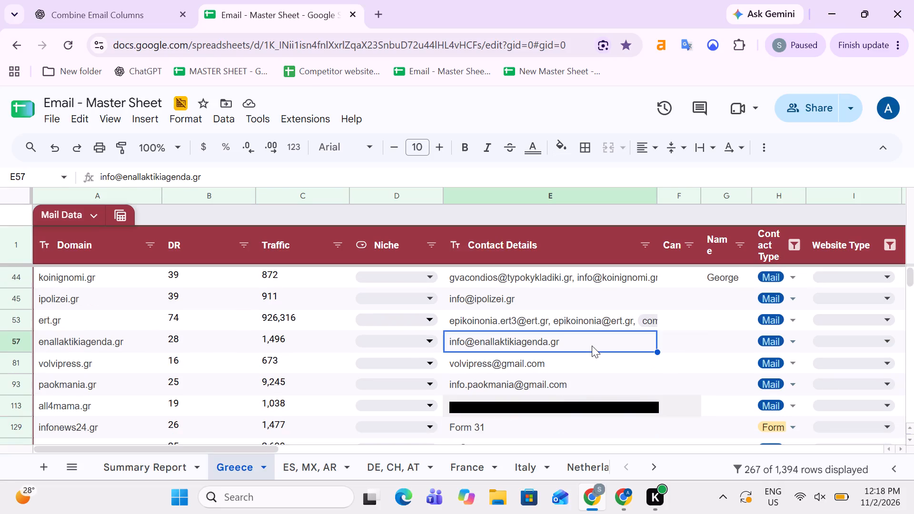
# Look across the koinignomi.gr row (row 44) on the Greece sheet from Contact Details to the outreach columns and Notes.
pyautogui.press('Up')
pyautogui.press('Up')
pyautogui.press('Up')
pyautogui.press('Up')
pyautogui.press('Up')
pyautogui.press('Up')
pyautogui.press('Down')
pyautogui.press('Right')
pyautogui.press('Right')
pyautogui.press('Right')
pyautogui.press('Right')
pyautogui.press('Right')
pyautogui.press('Right')
pyautogui.press('Right')
pyautogui.press('Right')
pyautogui.press('Right')
pyautogui.press('Right')
pyautogui.press('Right')
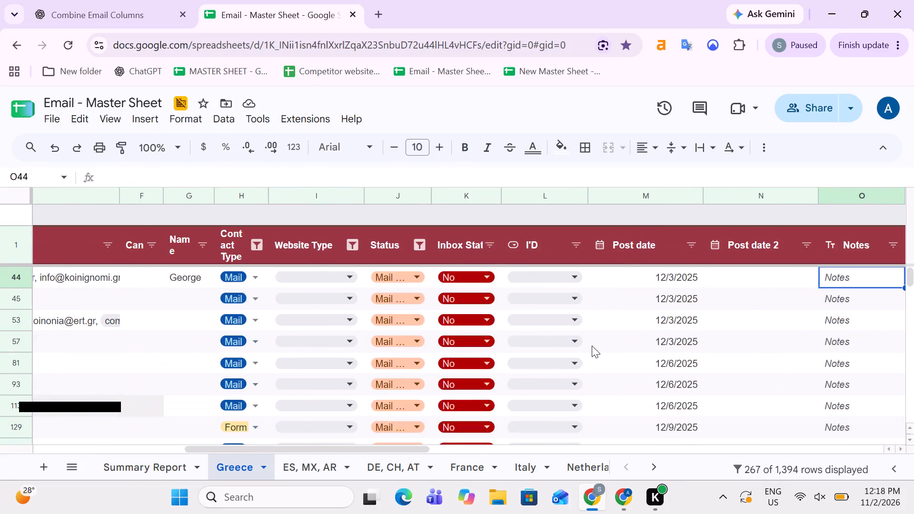
pyautogui.press('Right')
pyautogui.press('Left')
pyautogui.press('Left')
# Look down the Greece sheet's Notes column to its end, returning to the last filled entry.
pyautogui.press('Down')
pyautogui.press('Down')
pyautogui.press('Down')
pyautogui.press('Down')
pyautogui.press('Down')
pyautogui.press('Down')
pyautogui.press('Down')
pyautogui.press('Down')
pyautogui.press('Down')
pyautogui.press('Down')
pyautogui.press('Down')
pyautogui.press('Down')
pyautogui.press('Down')
pyautogui.press('Down')
pyautogui.press('Down')
pyautogui.press('Down')
pyautogui.press('Down')
pyautogui.press('Down')
pyautogui.press('Down')
pyautogui.press('Down')
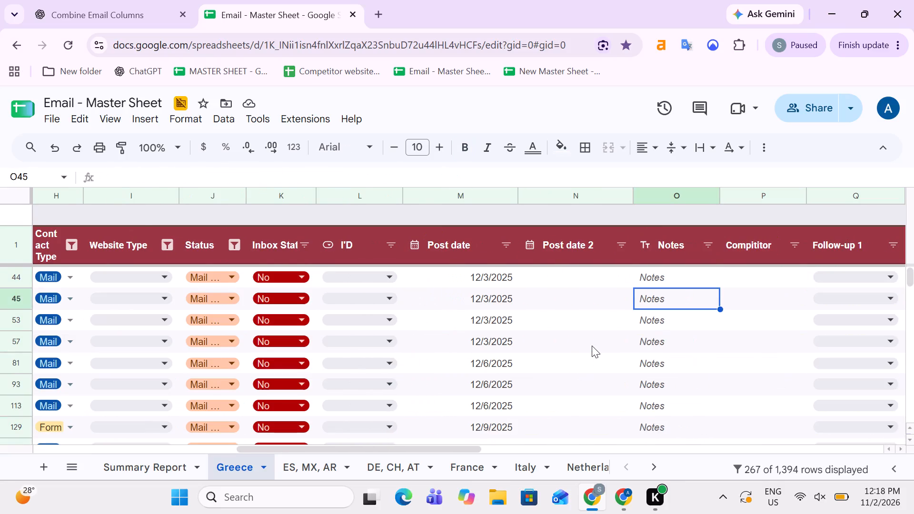
pyautogui.hotkey('ctrl', 'Down')
pyautogui.press('Down')
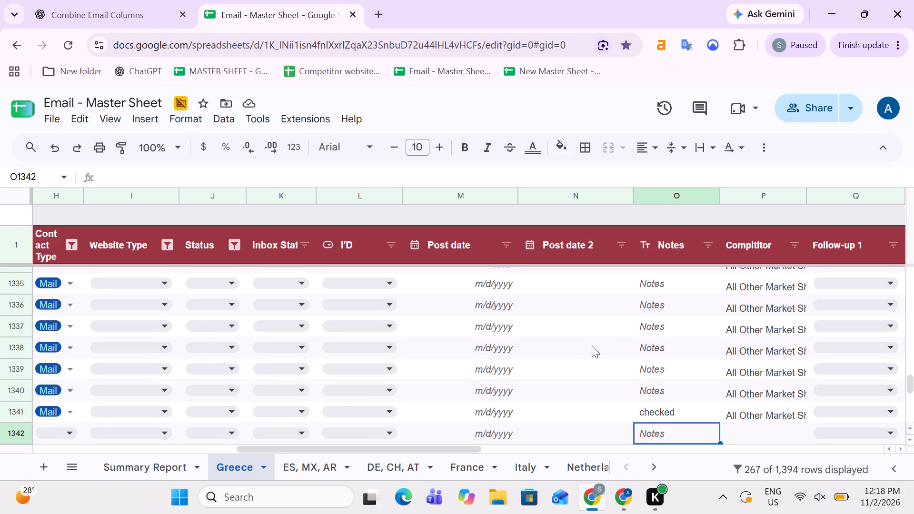
pyautogui.press('Down')
pyautogui.press('Up')
pyautogui.press('Up')
pyautogui.press('Down')
pyautogui.press('Down')
pyautogui.hotkey('ctrl', 'Down')
pyautogui.hotkey('ctrl', 'Down')
pyautogui.hotkey('ctrl', 'Down')
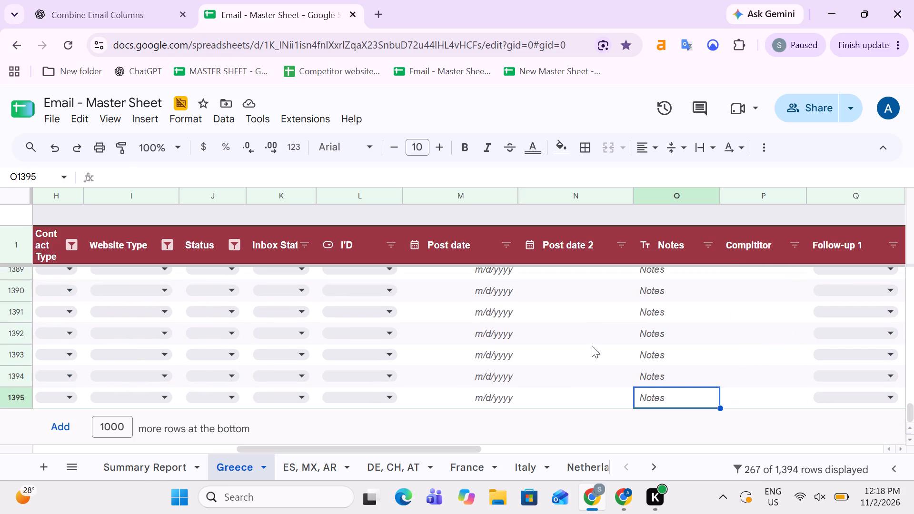
pyautogui.hotkey('ctrl', 'Up')
pyautogui.press('Up')
pyautogui.press('Down')
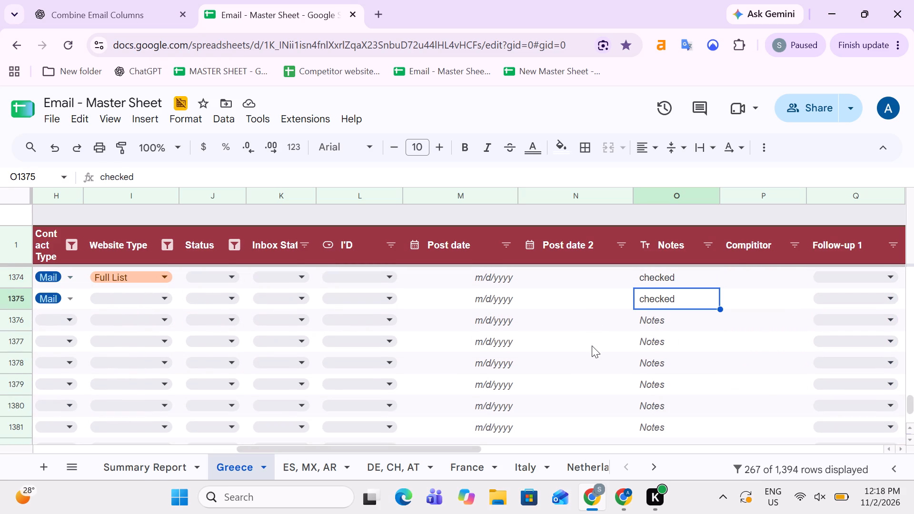
# Look across the tvxs.gr row (row 1375) from Notes back to the domain and over to Notes again.
pyautogui.press('Left')
pyautogui.press('Left')
pyautogui.press('Left')
pyautogui.press('Left')
pyautogui.press('Left')
pyautogui.press('Left')
pyautogui.press('Left')
pyautogui.press('Left')
pyautogui.press('Left')
pyautogui.press('Left')
pyautogui.press('Left')
pyautogui.press('Left')
pyautogui.press('Left')
pyautogui.press('Left')
pyautogui.press('Left')
pyautogui.press('Left')
pyautogui.press('Left')
pyautogui.press('Left')
pyautogui.press('Left')
pyautogui.press('Left')
pyautogui.press('Right')
pyautogui.press('Right')
pyautogui.press('Right')
pyautogui.press('Right')
pyautogui.press('Right')
pyautogui.press('Right')
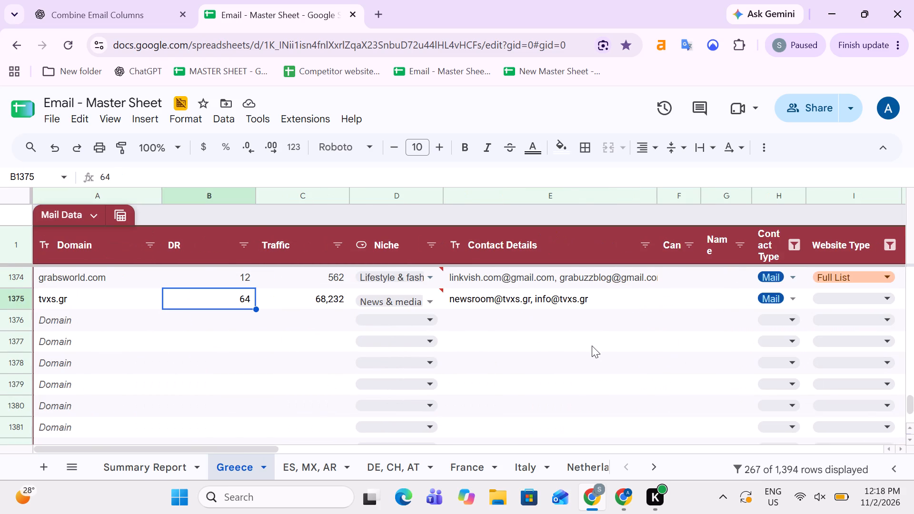
pyautogui.press('Right')
pyautogui.press('Right')
pyautogui.press('Right')
pyautogui.press('Right')
pyautogui.press('Right')
pyautogui.press('Right')
pyautogui.press('Right')
pyautogui.press('Right')
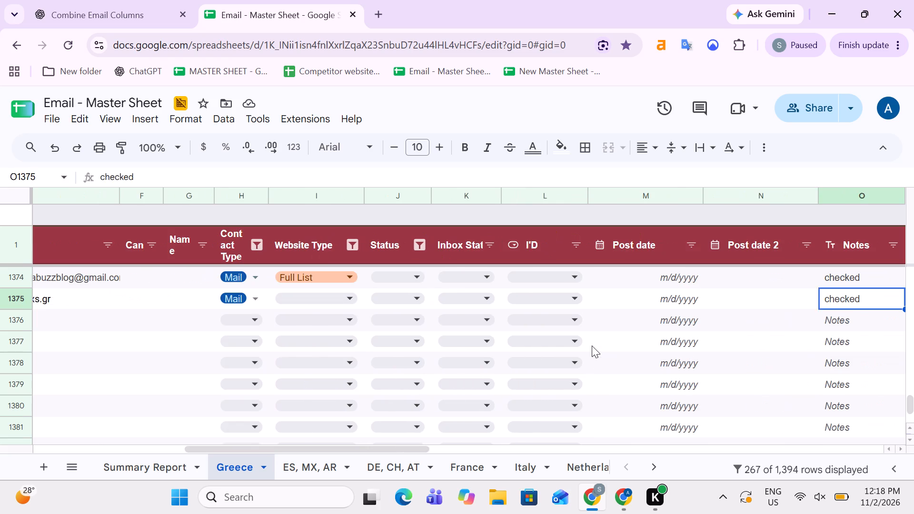
# Look up the Greece sheet's Notes column from row 1375 to the first listed website's row.
pyautogui.press('Left')
pyautogui.press('Right')
pyautogui.press('Right')
pyautogui.press('Left')
pyautogui.hotkey('ctrl', 'Up')
pyautogui.press('Down')
pyautogui.press('Up')
pyautogui.press('Up')
pyautogui.press('Up')
pyautogui.press('Up')
pyautogui.press('Up')
pyautogui.press('Up')
pyautogui.press('Up')
pyautogui.press('Up')
pyautogui.press('Up')
pyautogui.press('Up')
pyautogui.press('Up')
pyautogui.press('Up')
pyautogui.press('Up')
pyautogui.press('Up')
pyautogui.press('Up')
pyautogui.press('Up')
pyautogui.press('Up')
pyautogui.press('Up')
pyautogui.press('Up')
pyautogui.press('Up')
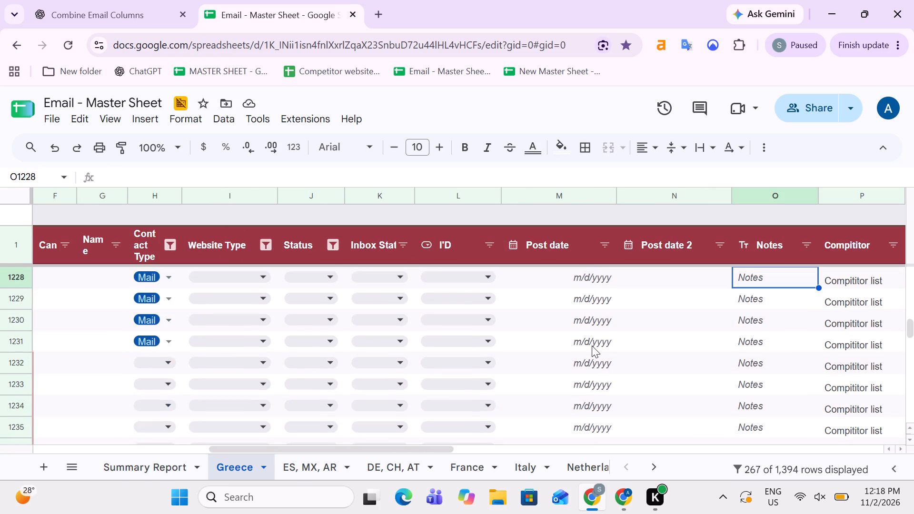
pyautogui.hotkey('ctrl', 'Up')
pyautogui.press('Down')
pyautogui.press('Up')
pyautogui.press('Down')
# Look across the koinignomi.gr row (row 44) from Notes to the domain and back over the outreach columns to Status.
pyautogui.press('Left')
pyautogui.press('Left')
pyautogui.press('Left')
pyautogui.press('Left')
pyautogui.press('Left')
pyautogui.press('Left')
pyautogui.press('Left')
pyautogui.press('Left')
pyautogui.press('Left')
pyautogui.press('Left')
pyautogui.press('Left')
pyautogui.press('Left')
pyautogui.press('Left')
pyautogui.press('Left')
pyautogui.press('Left')
pyautogui.press('Left')
pyautogui.press('Left')
pyautogui.press('Left')
pyautogui.press('Left')
pyautogui.press('Left')
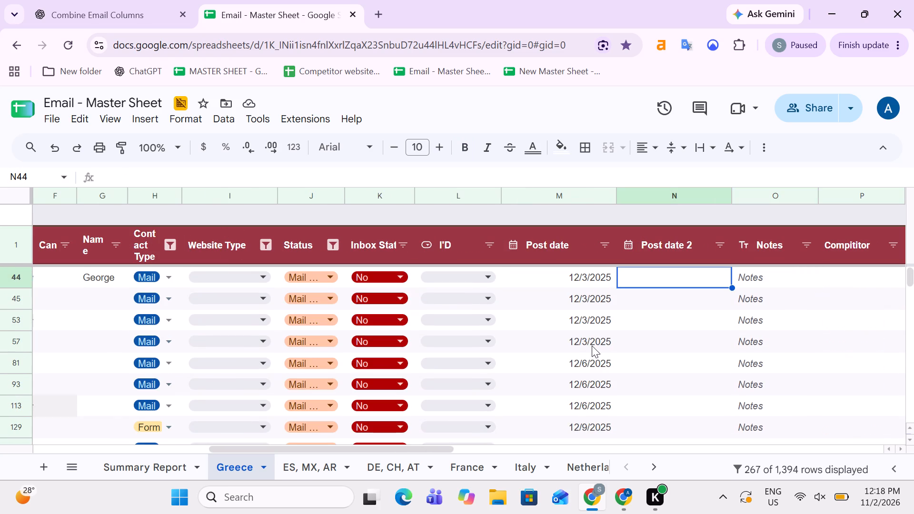
pyautogui.press('Right')
pyautogui.press('Right')
pyautogui.press('Right')
pyautogui.press('Right')
pyautogui.press('Right')
pyautogui.press('Right')
pyautogui.press('Right')
pyautogui.press('Right')
pyautogui.press('Right')
pyautogui.press('Right')
pyautogui.press('Right')
pyautogui.press('Right')
pyautogui.press('Right')
pyautogui.press('Right')
pyautogui.press('Right')
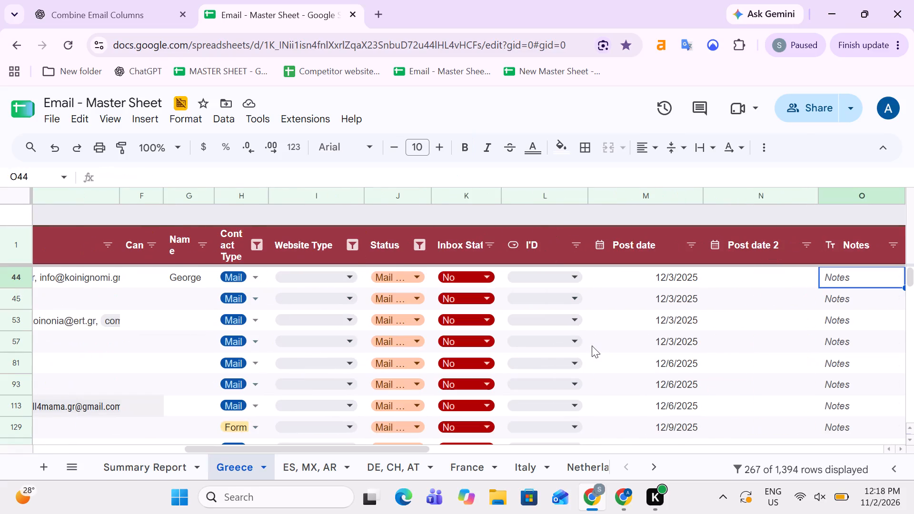
pyautogui.press('Left')
pyautogui.press('Left')
pyautogui.press('Left')
pyautogui.press('Left')
pyautogui.press('Left')
pyautogui.press('Right')
pyautogui.press('Left')
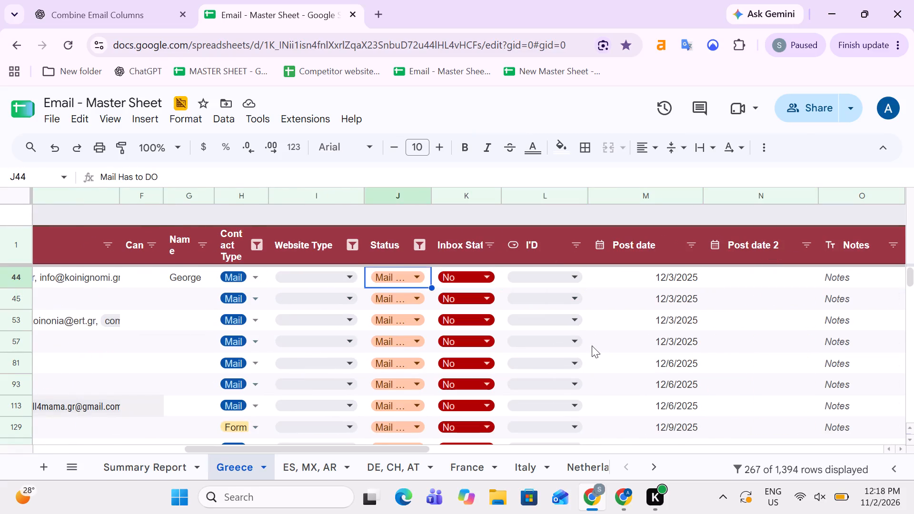
# Look down the Greece sheet's Status column around the end of its filled entries, near rows 1026 to 1212.
pyautogui.hotkey('ctrl', 'Down')
pyautogui.press('Down')
pyautogui.press('Down')
pyautogui.press('Down')
pyautogui.press('Down')
pyautogui.press('Down')
pyautogui.press('Up')
pyautogui.press('Up')
pyautogui.press('Up')
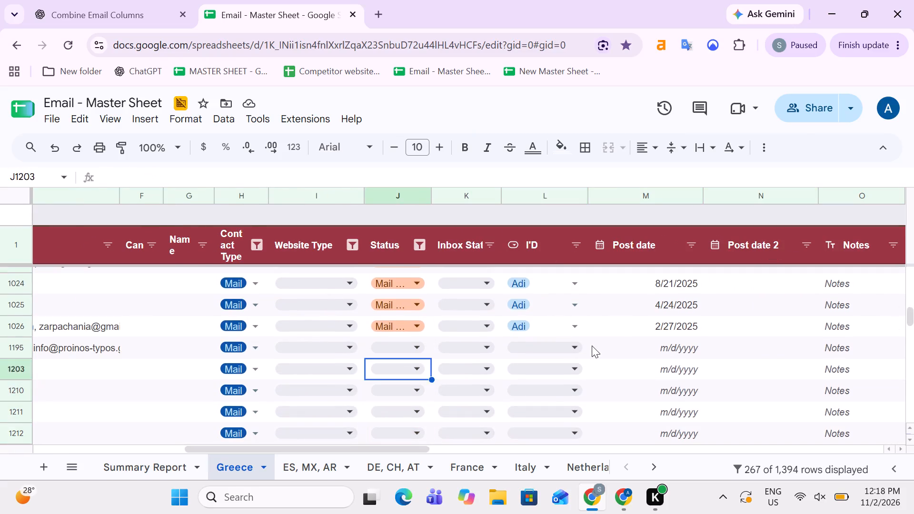
pyautogui.press('Up')
pyautogui.press('Up')
# Look across the outreach and follow-up columns at rows 1026 and 1195, and back to proinos-typos.gr's domain and Contact Details.
pyautogui.press('Right')
pyautogui.press('Right')
pyautogui.press('Right')
pyautogui.press('Right')
pyautogui.press('Right')
pyautogui.press('Right')
pyautogui.press('Right')
pyautogui.press('Right')
pyautogui.press('Right')
pyautogui.press('Right')
pyautogui.press('Down')
pyautogui.press('Left')
pyautogui.press('Left')
pyautogui.press('Left')
pyautogui.press('Left')
pyautogui.press('Left')
pyautogui.press('Left')
pyautogui.press('Left')
pyautogui.press('Left')
pyautogui.press('Left')
pyautogui.press('Left')
pyautogui.press('Left')
pyautogui.press('Left')
pyautogui.press('Left')
pyautogui.press('Left')
pyautogui.press('Left')
pyautogui.press('Left')
pyautogui.press('Left')
pyautogui.press('Left')
pyautogui.press('Left')
pyautogui.press('Left')
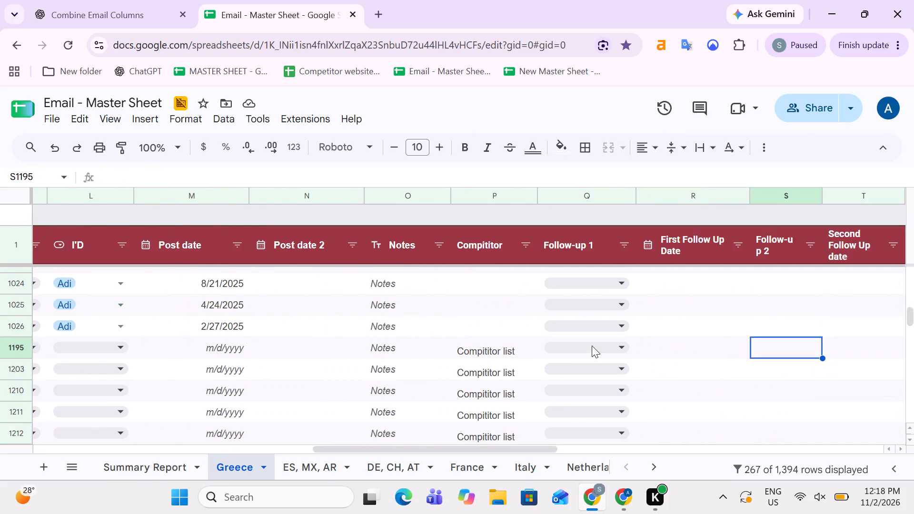
pyautogui.press('Right')
pyautogui.press('Right')
pyautogui.press('Right')
pyautogui.press('Right')
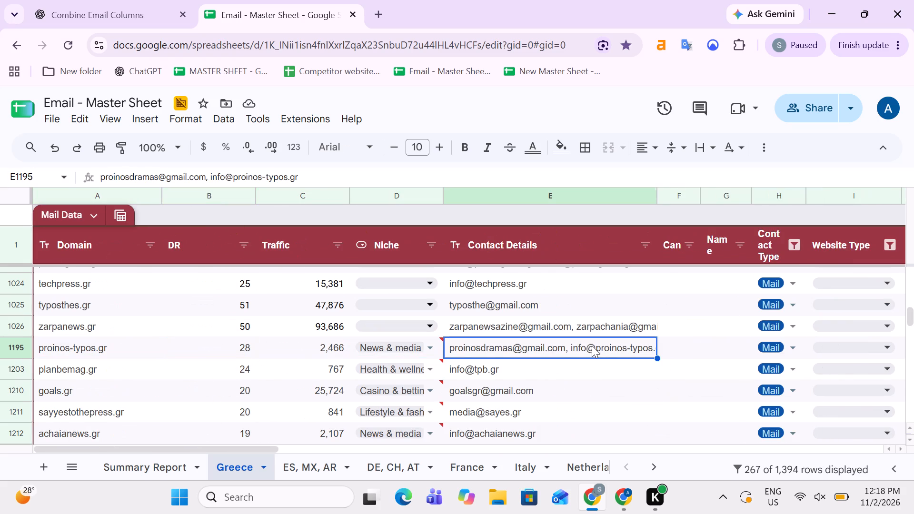
# Set the Niche of proinos-typos.gr (row 1195) to News.
pyautogui.press('Left')
pyautogui.press('Right')
pyautogui.press('Left')
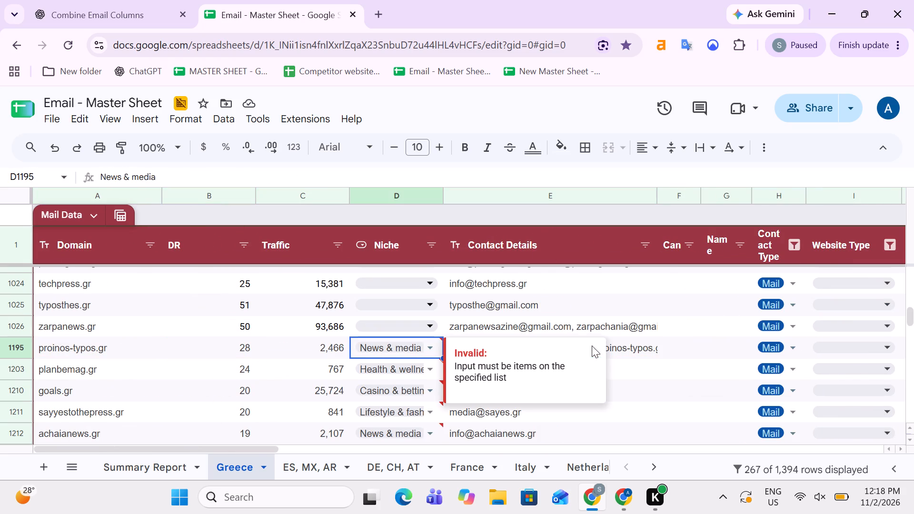
pyautogui.press('n')
pyautogui.press('Down')
pyautogui.press('Return')
pyautogui.press('Up')
pyautogui.press('Right')
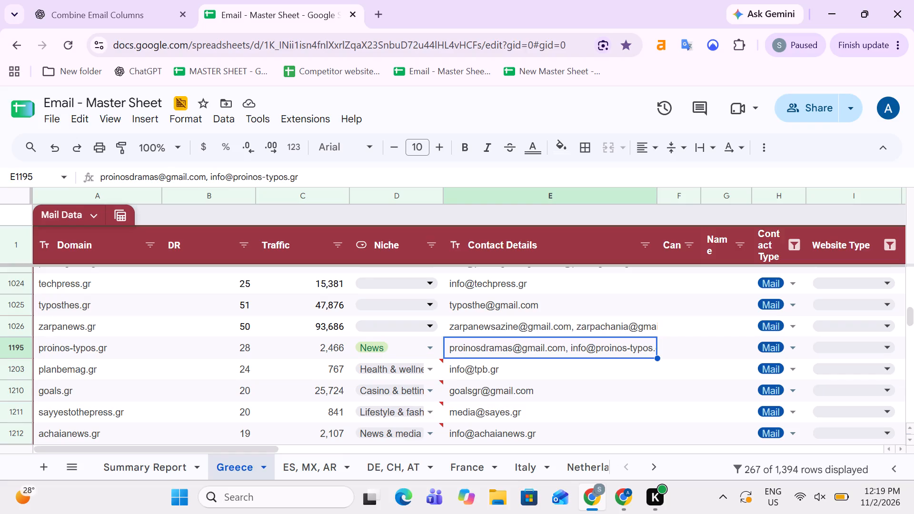
# Look down the Greece sheet's Domain column from proinos-typos.gr (row 1195) to the end of the block at vimatisko.gr.
pyautogui.press('Left')
pyautogui.press('Left')
pyautogui.press('Left')
pyautogui.press('Left')
pyautogui.press('Left')
pyautogui.press('Left')
pyautogui.press('Left')
pyautogui.press('Left')
pyautogui.press('Left')
pyautogui.press('Left')
pyautogui.press('Left')
pyautogui.press('Left')
pyautogui.press('Left')
pyautogui.hotkey('ctrl', 'shift', 'Down')
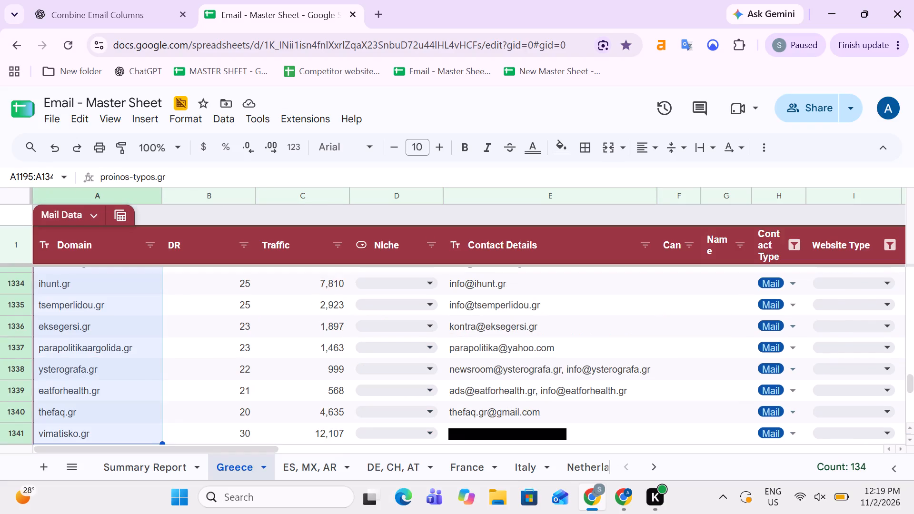
# Look across the proinos-typos.gr row (row 1195) from the domain over the outreach columns to Notes.
pyautogui.press('Up')
pyautogui.press('Down')
pyautogui.press('Right')
pyautogui.press('Right')
pyautogui.press('Right')
pyautogui.press('Right')
pyautogui.press('Right')
pyautogui.press('Right')
pyautogui.press('Right')
pyautogui.press('Right')
pyautogui.press('Right')
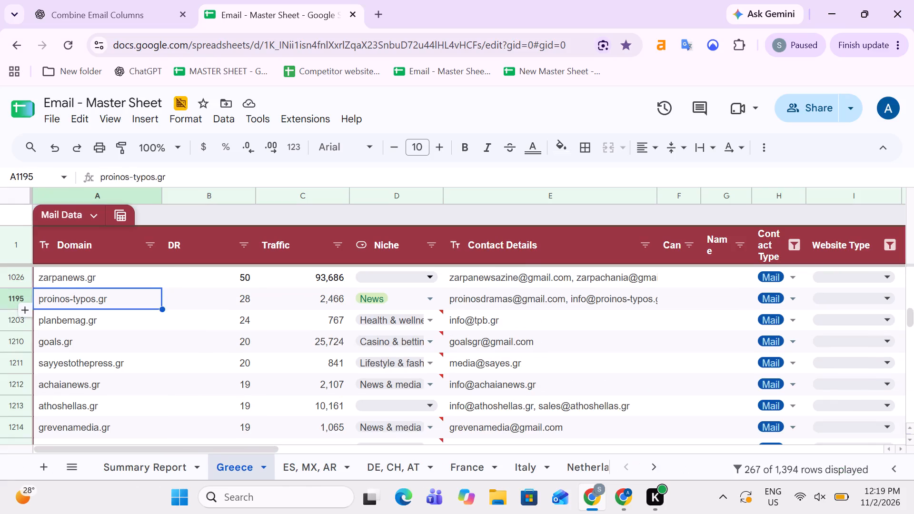
pyautogui.press('Right')
pyautogui.press('Right')
pyautogui.press('Right')
pyautogui.press('Right')
pyautogui.press('Right')
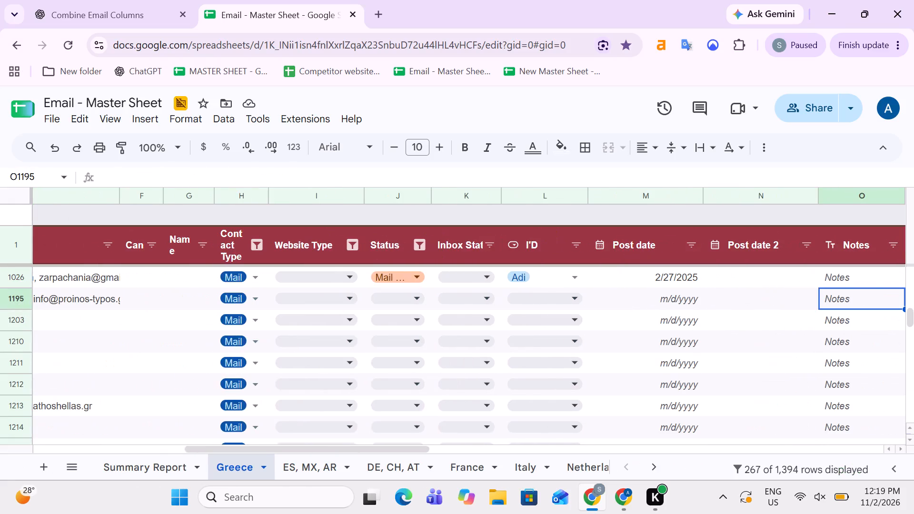
pyautogui.press('Left')
pyautogui.press('Left')
pyautogui.press('Right')
pyautogui.press('Right')
# Look down the Notes column around the checked entries, from row 1341 to 1375 and back.
pyautogui.hotkey('ctrl', 'Down')
pyautogui.press('Down')
pyautogui.press('Down')
pyautogui.press('Down')
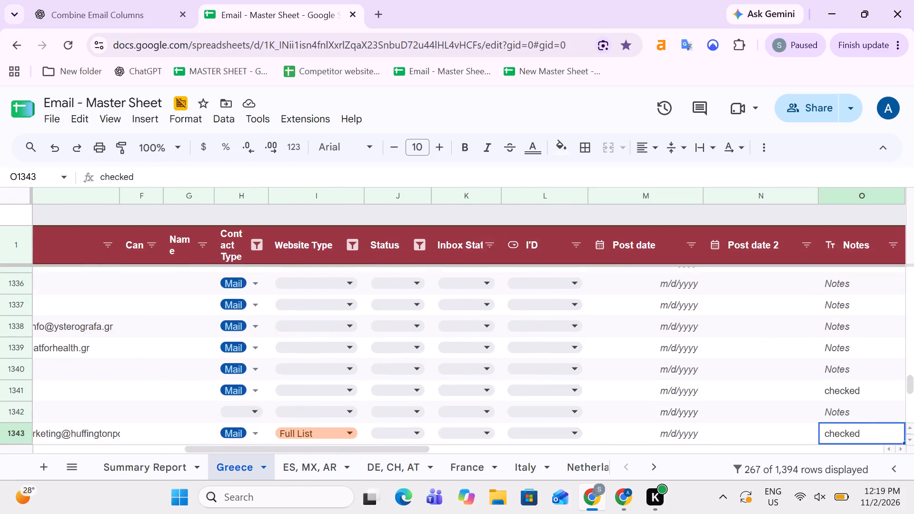
pyautogui.press('Up')
pyautogui.press('Up')
pyautogui.press('Up')
pyautogui.hotkey('ctrl', 'shift', 'Down')
pyautogui.hotkey('ctrl', 'shift', 'Down')
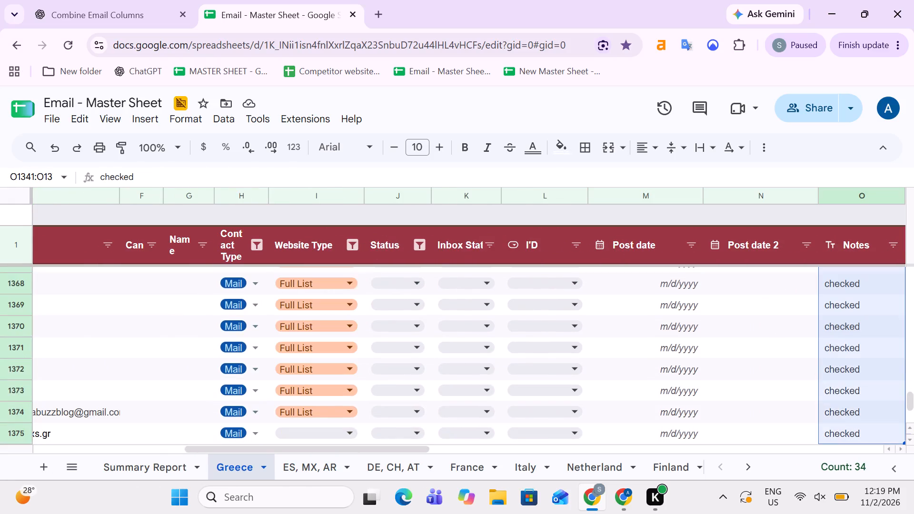
pyautogui.hotkey('ctrl', 'shift', 'Down')
pyautogui.press('Up')
pyautogui.press('Up')
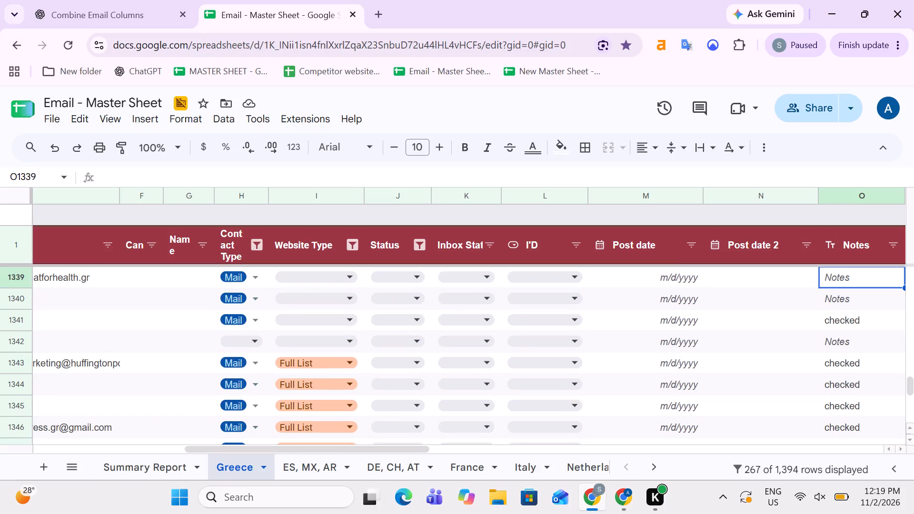
pyautogui.press('Down')
pyautogui.press('Down')
# Look across the vimatisko.gr row (row 1341) from Notes back to the domain, DR, Traffic and Contact Details.
pyautogui.press('Left')
pyautogui.press('Left')
pyautogui.press('Left')
pyautogui.press('Left')
pyautogui.press('Left')
pyautogui.press('Left')
pyautogui.press('Left')
pyautogui.press('Left')
pyautogui.press('Left')
pyautogui.press('Left')
pyautogui.press('Left')
pyautogui.press('Left')
pyautogui.press('Left')
pyautogui.press('Left')
pyautogui.press('Left')
pyautogui.press('Left')
pyautogui.press('Left')
pyautogui.press('Left')
pyautogui.press('Left')
pyautogui.press('Left')
pyautogui.press('Right')
pyautogui.press('Right')
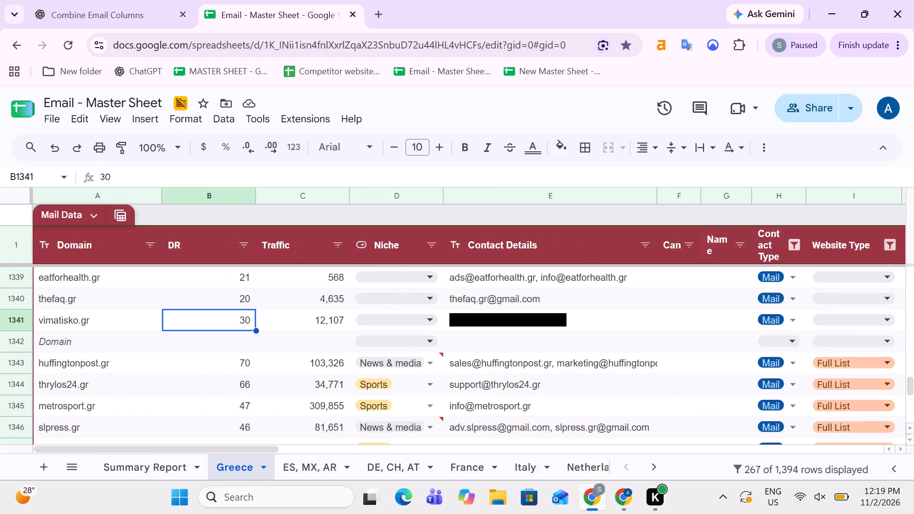
pyautogui.press('Right')
pyautogui.press('Right')
pyautogui.press('Left')
pyautogui.press('Left')
pyautogui.press('Left')
pyautogui.press('Left')
pyautogui.press('Left')
pyautogui.press('Left')
pyautogui.press('Left')
pyautogui.press('Left')
pyautogui.press('Left')
pyautogui.press('Left')
pyautogui.press('Right')
pyautogui.press('Right')
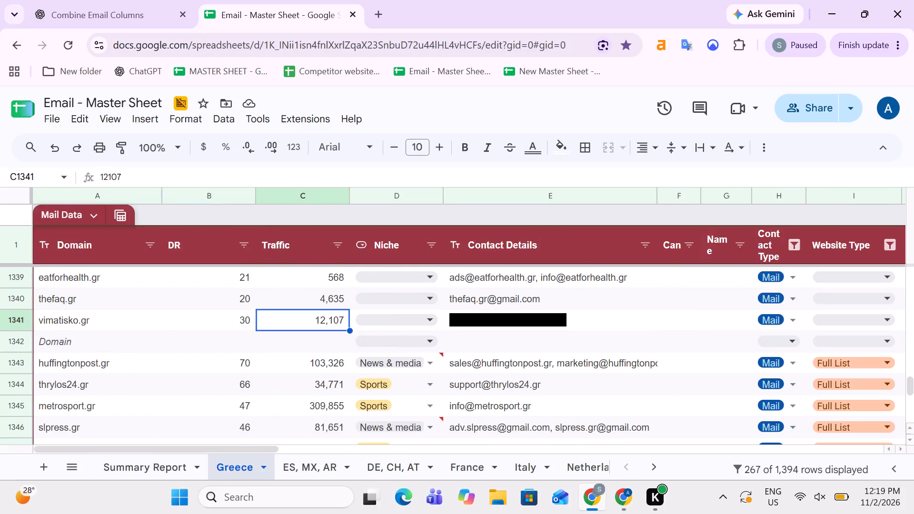
pyautogui.press('Right')
pyautogui.press('Right')
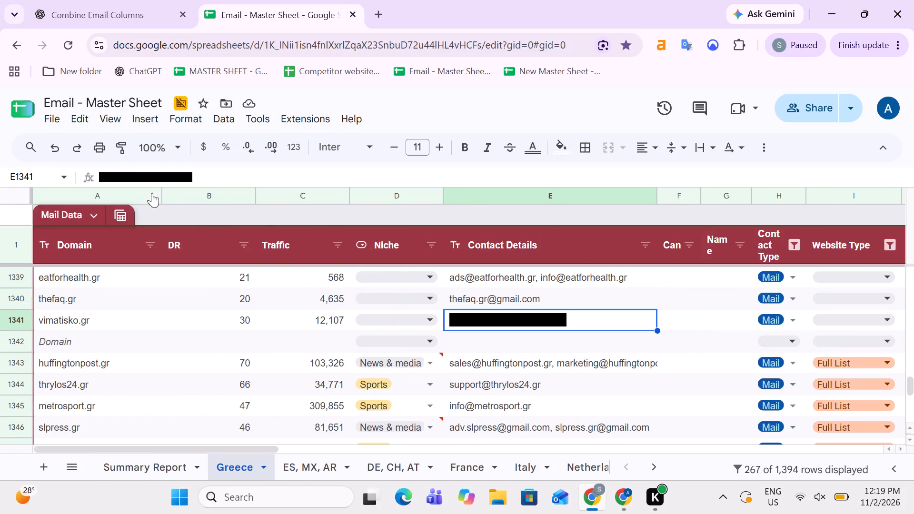
pyautogui.tripleClick(150, 176)
pyautogui.hotkey('ctrl', 'c')
pyautogui.hotkey('ctrl', 'c')
pyautogui.hotkey('ctrl', 'c')
pyautogui.hotkey('ctrl', 'c')
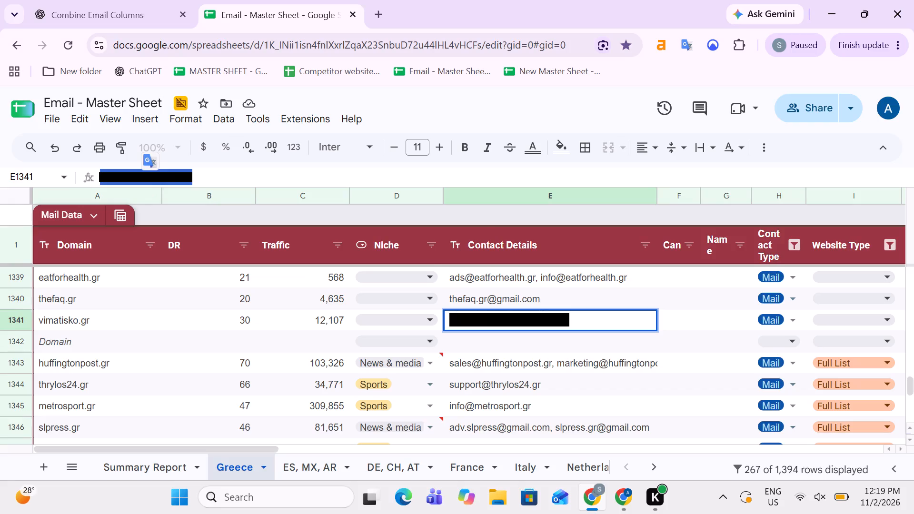
pyautogui.hotkey('alt', 'Tab')
pyautogui.click(79, 0)
pyautogui.click(424, 110)
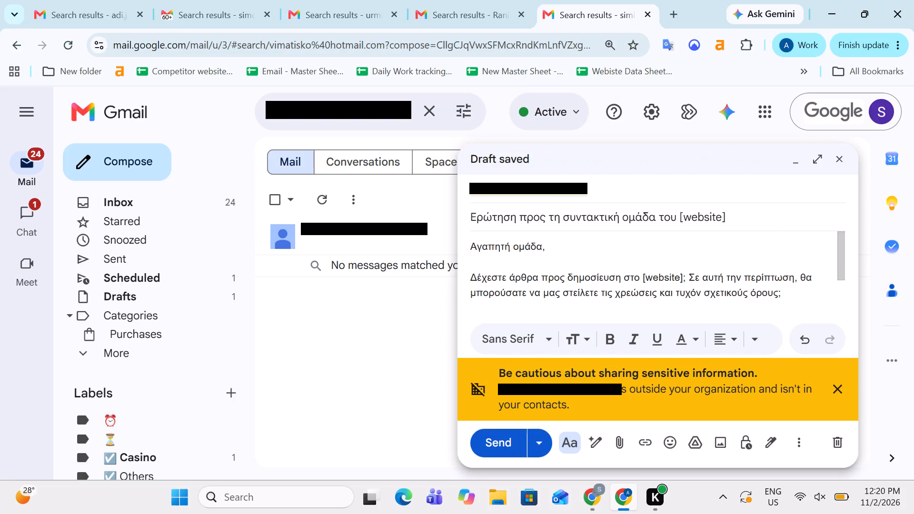
pyautogui.press('Tab')
pyautogui.press('Left')
pyautogui.press('Left')
pyautogui.press('Left')
pyautogui.press('Left')
pyautogui.press('Left')
pyautogui.press('Left')
pyautogui.press('Left')
pyautogui.press('Left')
pyautogui.press('Left')
pyautogui.press('Left')
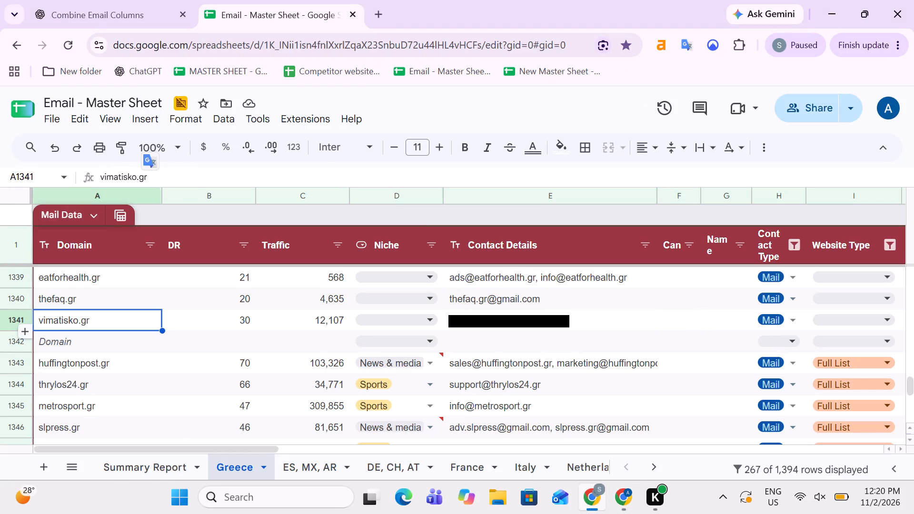
pyautogui.tripleClick(161, 181)
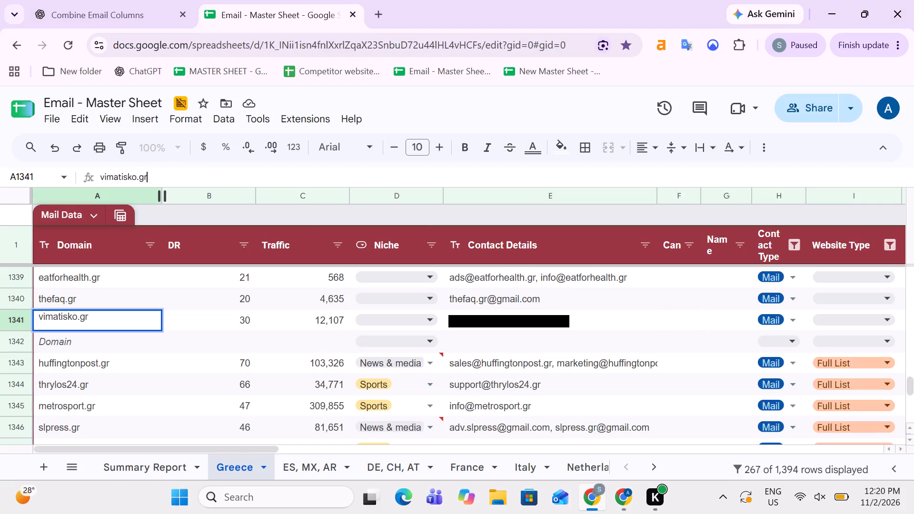
pyautogui.hotkey('ctrl', 'c')
pyautogui.hotkey('ctrl', 'c')
pyautogui.hotkey('ctrl', 'c')
pyautogui.hotkey('alt', 'Tab')
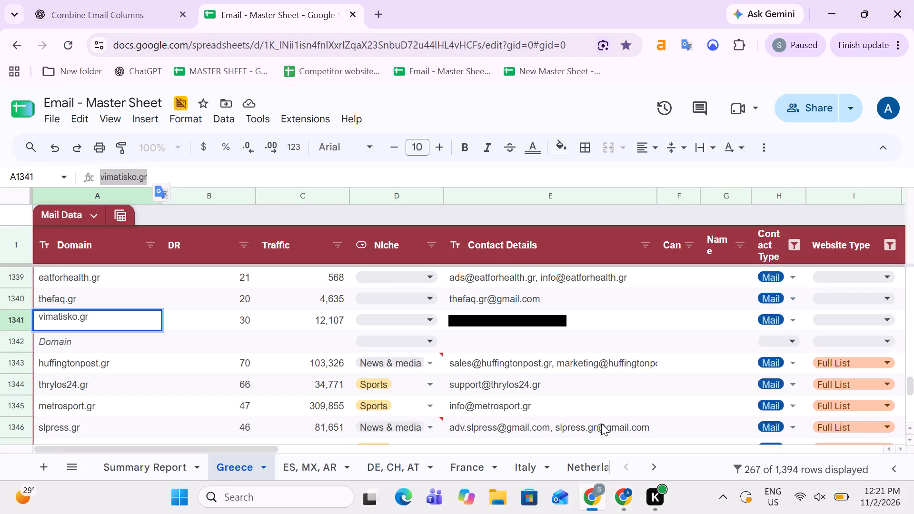
pyautogui.press('Tab')
pyautogui.press('Right')
pyautogui.press('Right')
pyautogui.press('Right')
pyautogui.press('Right')
pyautogui.press('Right')
pyautogui.press('Right')
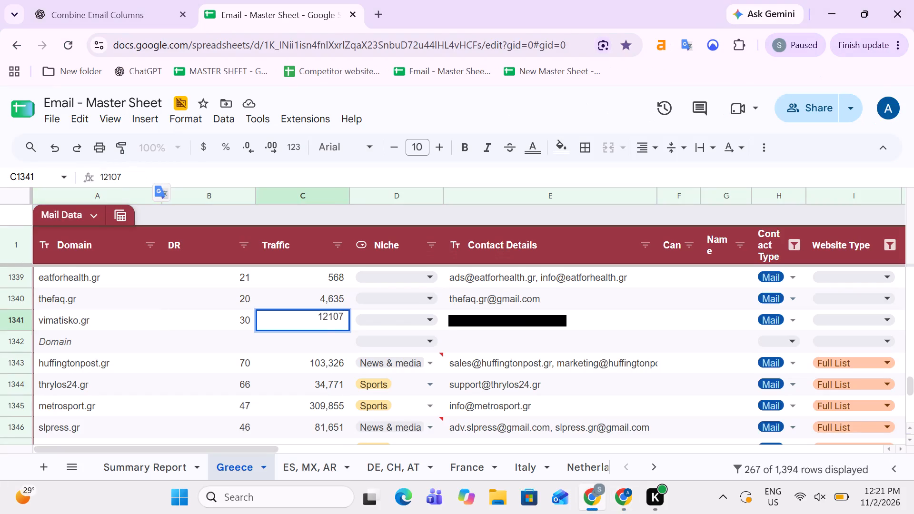
pyautogui.press('Tab')
pyautogui.press('Right')
pyautogui.press('Right')
pyautogui.press('Right')
pyautogui.press('Right')
pyautogui.press('Right')
pyautogui.press('Right')
pyautogui.press('Right')
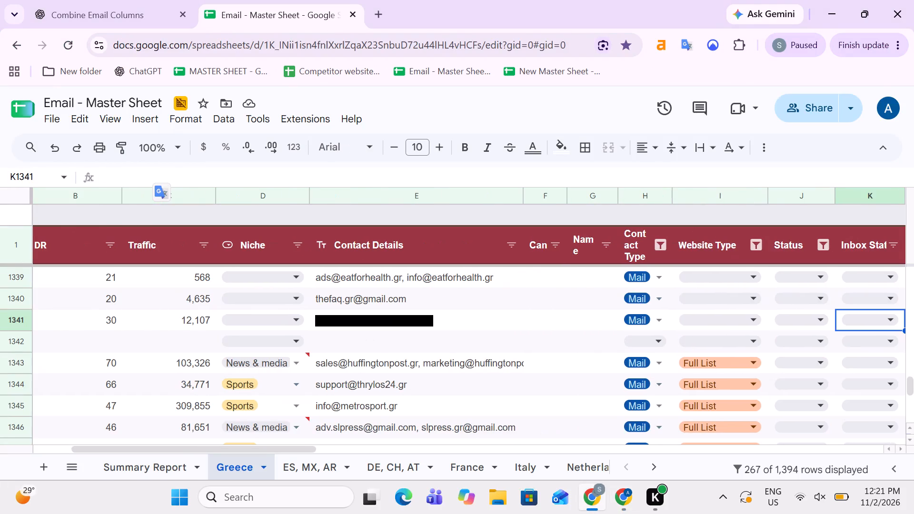
pyautogui.press('Left')
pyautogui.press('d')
pyautogui.press('Down')
pyautogui.press('Return')
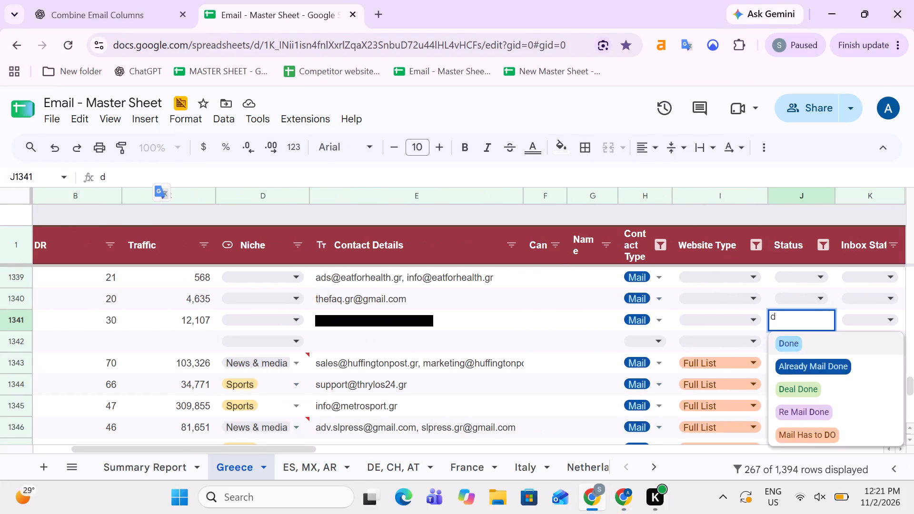
pyautogui.press('Up')
pyautogui.press('Right')
# Delete the empty row 1342 between vimatisko.gr and huffingtonpost.gr on the Greece sheet.
pyautogui.press('Left')
pyautogui.press('Left')
pyautogui.press('Left')
pyautogui.press('Left')
pyautogui.press('Left')
pyautogui.press('Left')
pyautogui.press('Left')
pyautogui.press('Left')
pyautogui.press('Left')
pyautogui.press('Left')
pyautogui.press('Left')
pyautogui.press('Left')
pyautogui.press('Left')
pyautogui.press('Left')
pyautogui.press('Left')
pyautogui.press('Left')
pyautogui.press('Left')
pyautogui.press('Left')
pyautogui.press('Down')
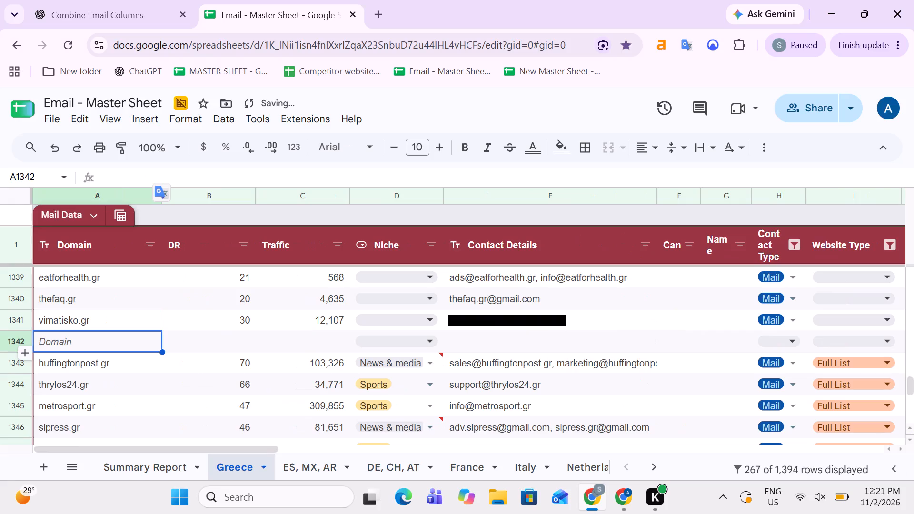
pyautogui.click(0, 342)
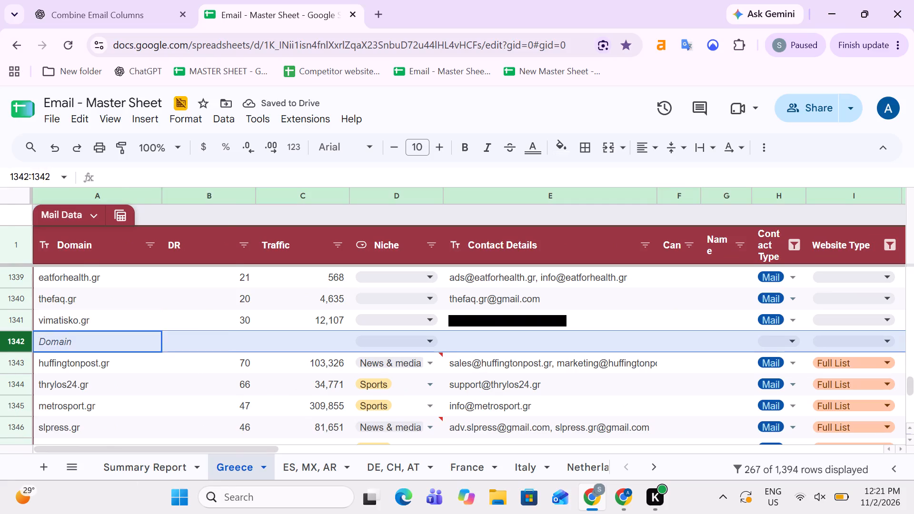
pyautogui.rightClick(0, 342)
pyautogui.click(67, 308)
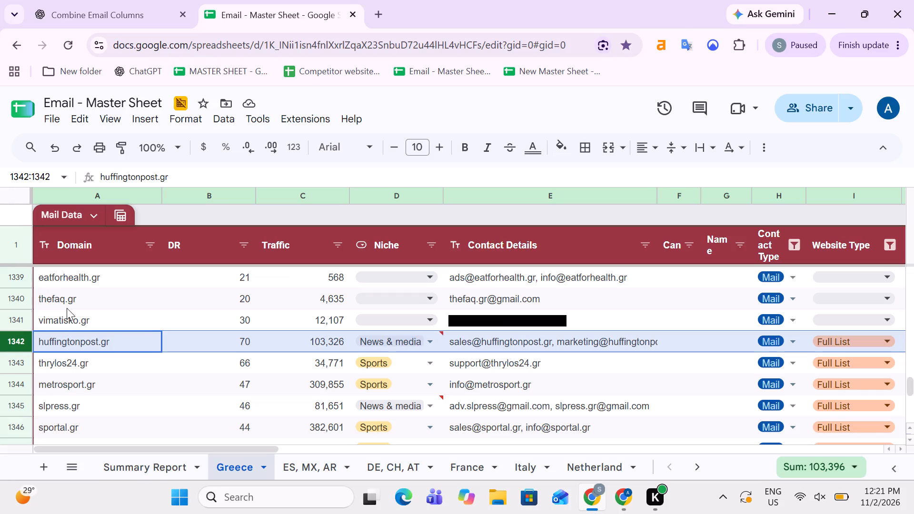
# Review huffingtonpost.gr's entries in row 1342 across to the Status and Inbox Status columns.
pyautogui.press('Right')
pyautogui.press('Right')
pyautogui.press('Right')
pyautogui.press('Right')
pyautogui.press('Right')
pyautogui.press('Right')
pyautogui.press('Right')
pyautogui.press('Right')
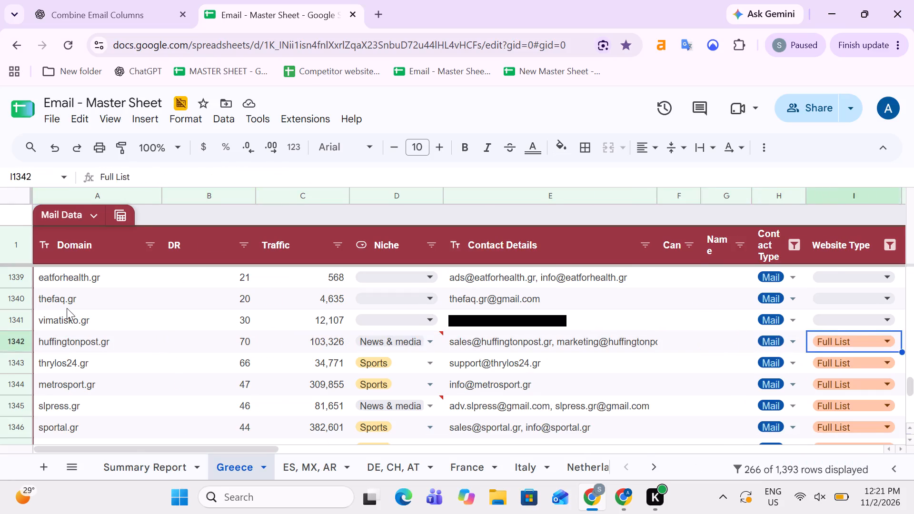
pyautogui.press('Right')
pyautogui.press('Right')
pyautogui.press('Right')
pyautogui.press('Right')
pyautogui.press('Left')
pyautogui.press('Left')
pyautogui.press('Left')
pyautogui.press('Left')
pyautogui.press('Left')
pyautogui.press('Left')
pyautogui.press('Left')
pyautogui.press('Left')
pyautogui.press('Left')
pyautogui.press('Left')
pyautogui.press('Left')
pyautogui.press('Left')
pyautogui.press('Left')
pyautogui.press('Left')
pyautogui.press('Left')
pyautogui.press('Left')
pyautogui.press('Left')
pyautogui.press('Left')
pyautogui.press('Left')
pyautogui.press('Left')
# Set the Niche of huffingtonpost.gr in row 1342 to News.
pyautogui.press('Right')
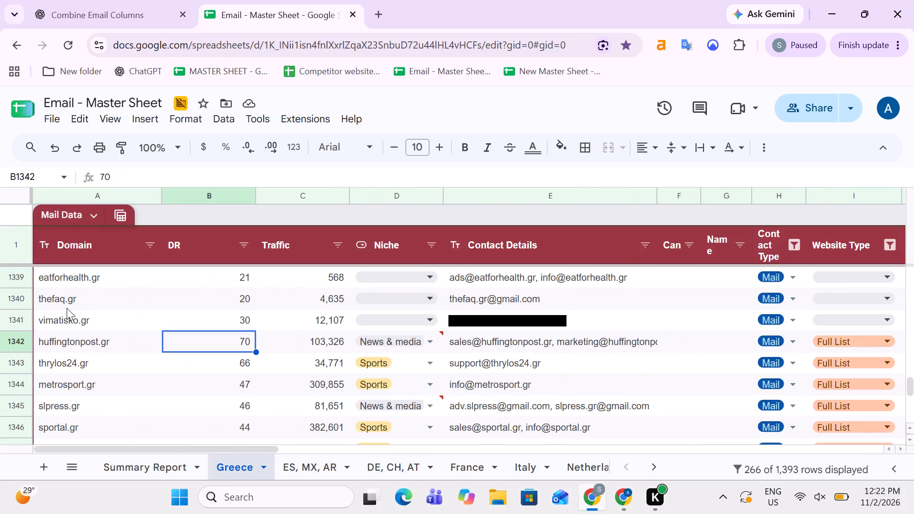
pyautogui.press('Right')
pyautogui.press('Right')
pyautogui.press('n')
pyautogui.press('Down')
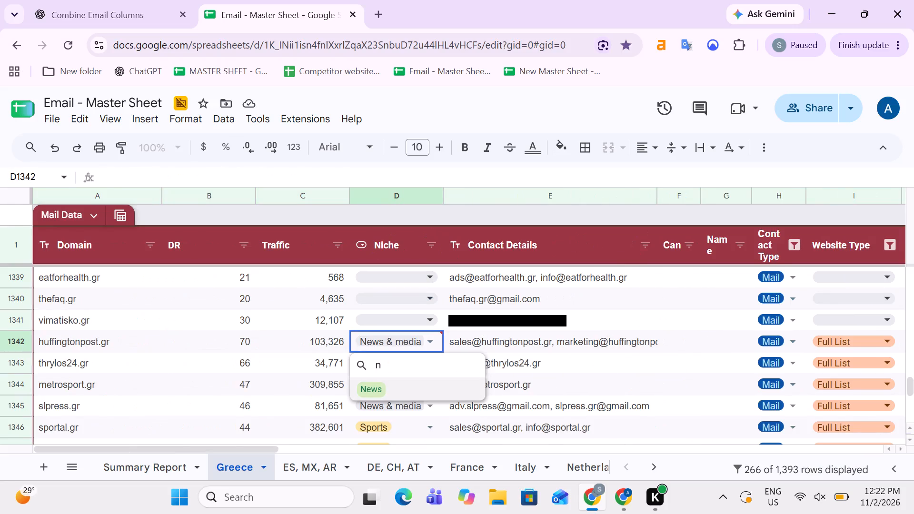
pyautogui.press('Return')
pyautogui.press('Up')
pyautogui.press('Right')
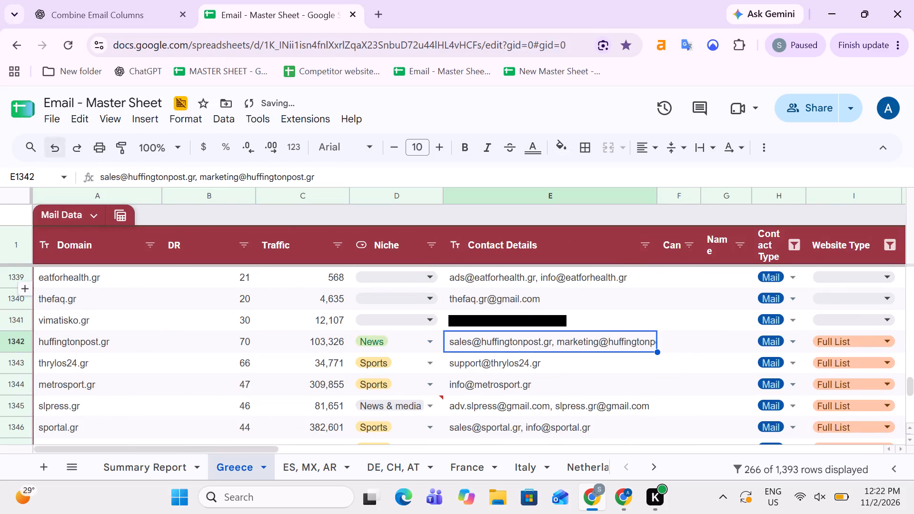
pyautogui.click(191, 175)
pyautogui.moveTo(191, 175); pyautogui.dragTo(108, 177)
pyautogui.hotkey('ctrl', 'c')
pyautogui.hotkey('ctrl', 'c')
pyautogui.hotkey('ctrl', 'c')
pyautogui.hotkey('ctrl', 'c')
pyautogui.hotkey('ctrl', 'c')
pyautogui.hotkey('ctrl', 'c')
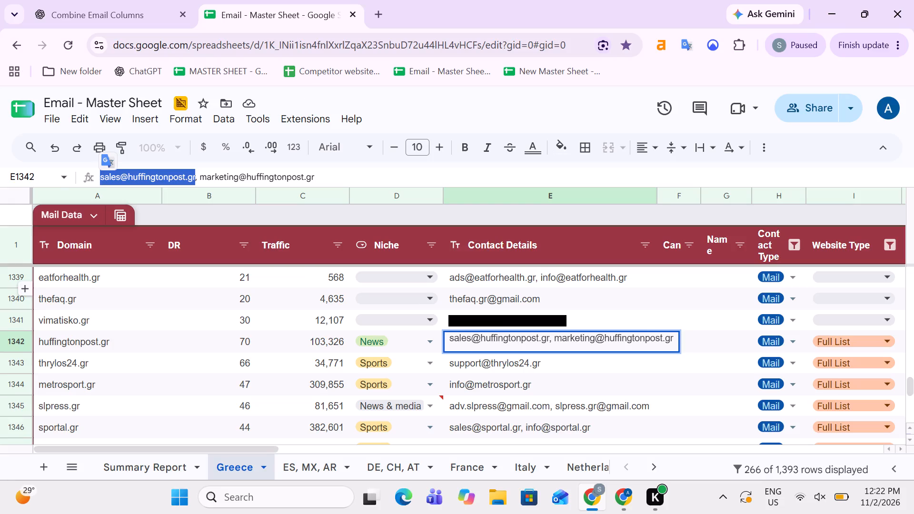
pyautogui.hotkey('alt', 'Tab')
pyautogui.click(89, 0)
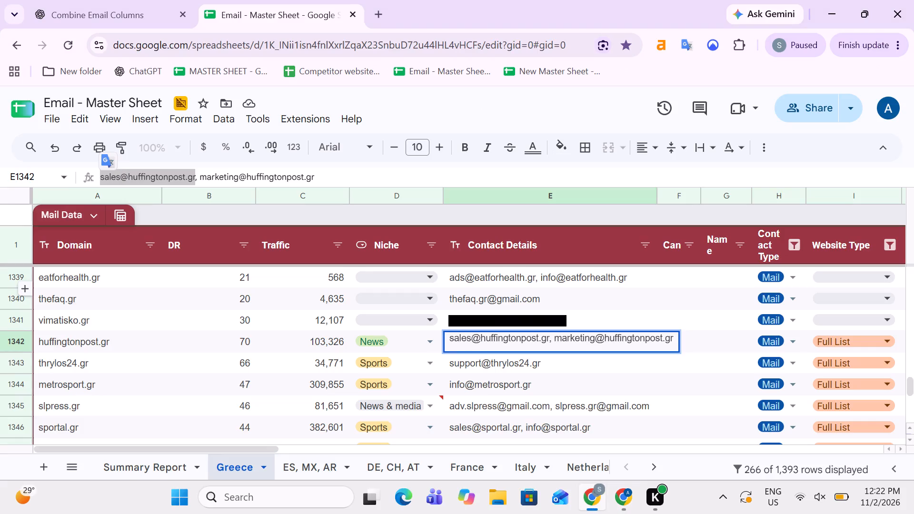
pyautogui.click(310, 178)
pyautogui.moveTo(310, 178); pyautogui.dragTo(222, 177)
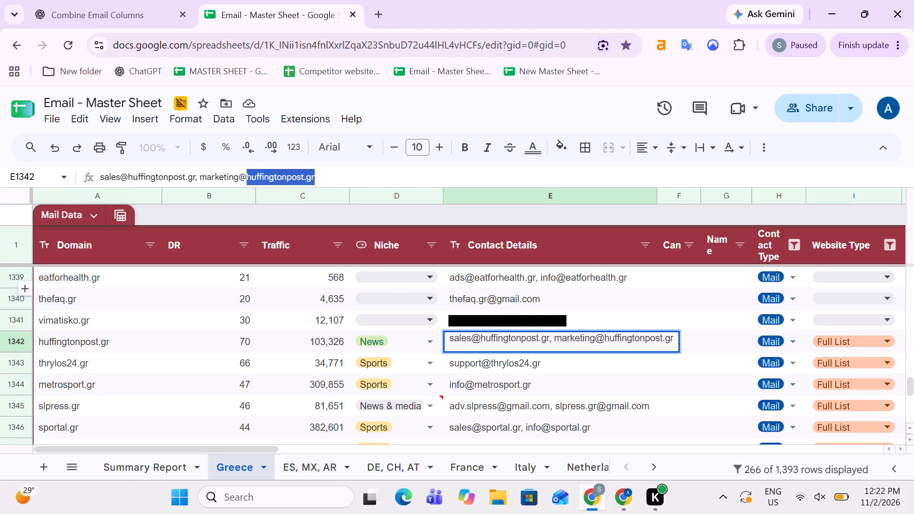
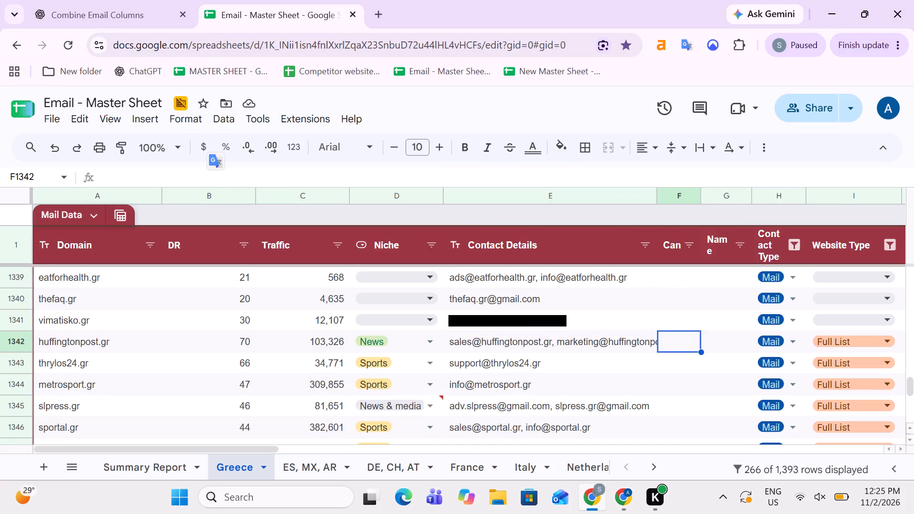
pyautogui.press('Left')
pyautogui.press('Left')
pyautogui.press('Left')
pyautogui.press('Left')
pyautogui.press('Left')
pyautogui.press('Left')
pyautogui.press('Left')
pyautogui.press('Left')
pyautogui.press('Left')
pyautogui.press('Left')
pyautogui.press('Left')
pyautogui.press('Left')
pyautogui.press('Left')
pyautogui.press('Left')
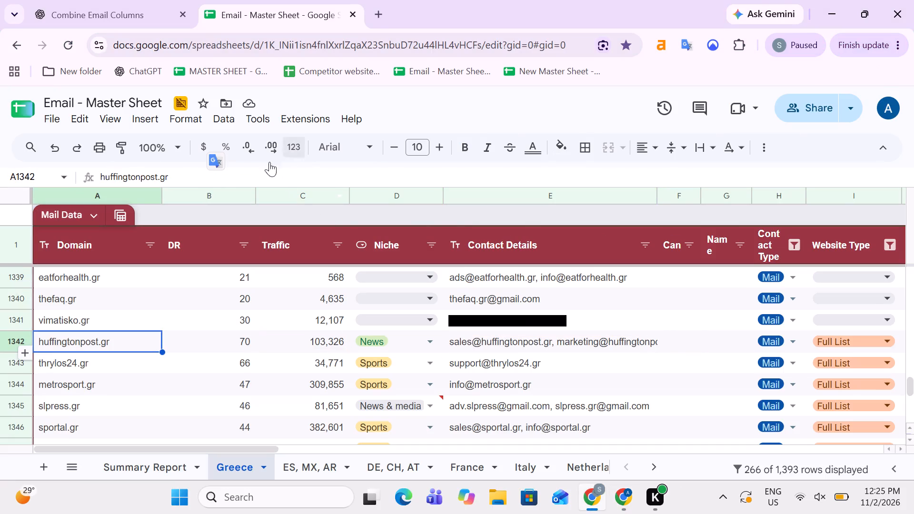
pyautogui.tripleClick(258, 175)
pyautogui.hotkey('ctrl', 'c')
pyautogui.hotkey('ctrl', 'c')
pyautogui.hotkey('ctrl', 'c')
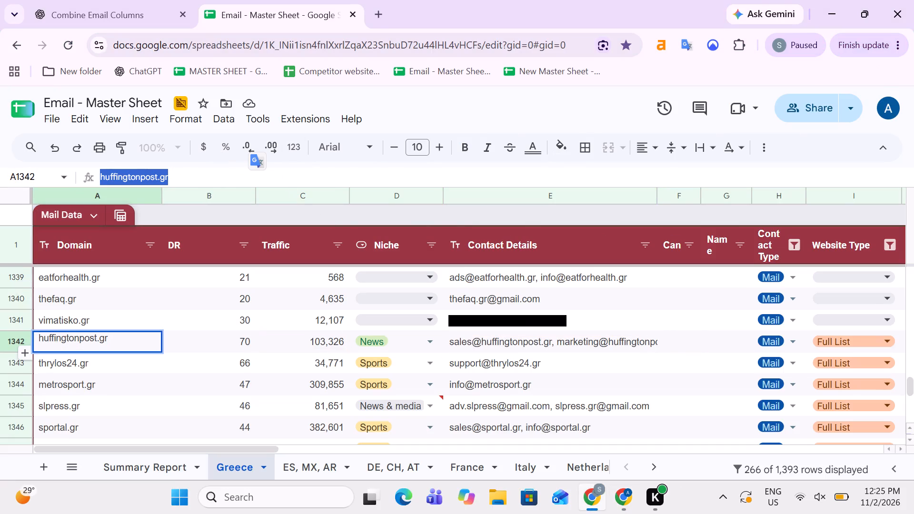
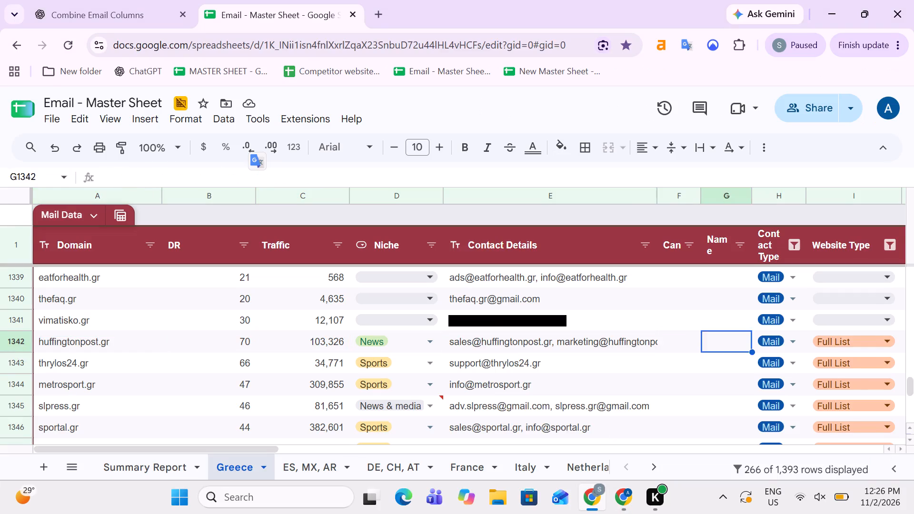
pyautogui.press('Right')
pyautogui.press('Right')
pyautogui.press('Right')
pyautogui.press('Right')
pyautogui.press('Right')
pyautogui.press('Left')
pyautogui.press('Left')
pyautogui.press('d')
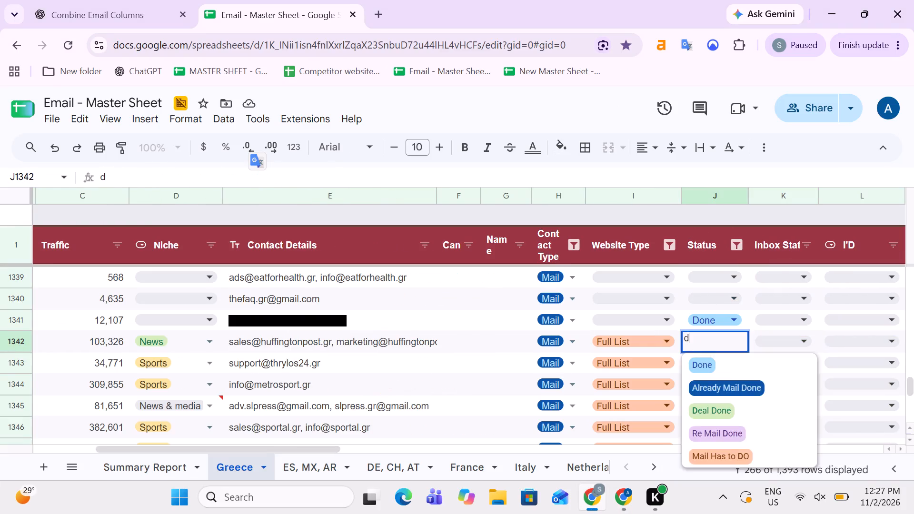
pyautogui.press('Down')
pyautogui.press('Return')
# Set the sender I'D of huffingtonpost.gr (row 1342) to Rania.
pyautogui.press('Up')
pyautogui.press('Right')
pyautogui.press('Right')
pyautogui.press('Left')
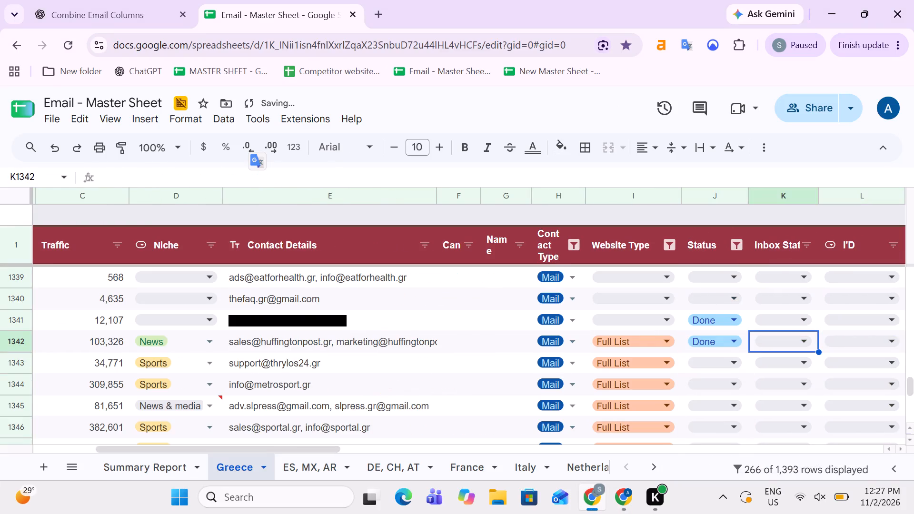
pyautogui.press('Right')
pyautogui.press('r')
pyautogui.press('Down')
pyautogui.press('Return')
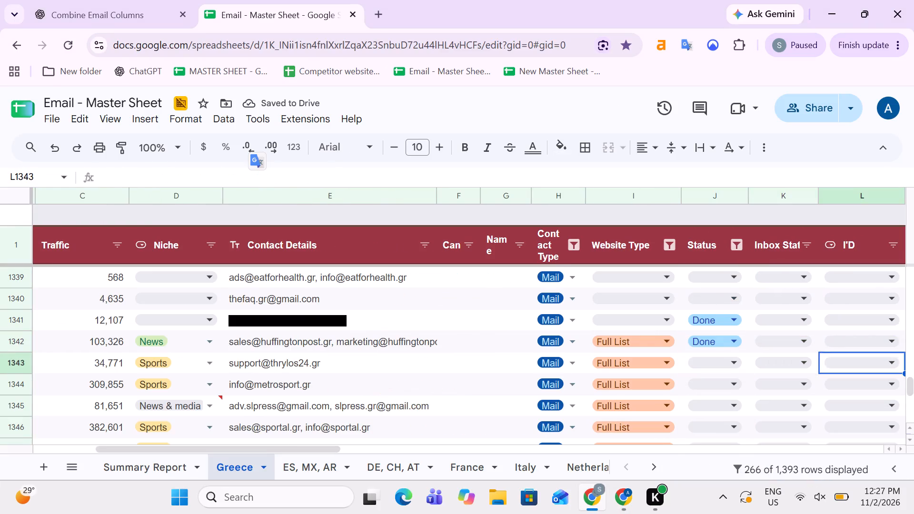
pyautogui.press('Up')
pyautogui.press('Up')
pyautogui.press('Down')
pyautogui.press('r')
pyautogui.press('Down')
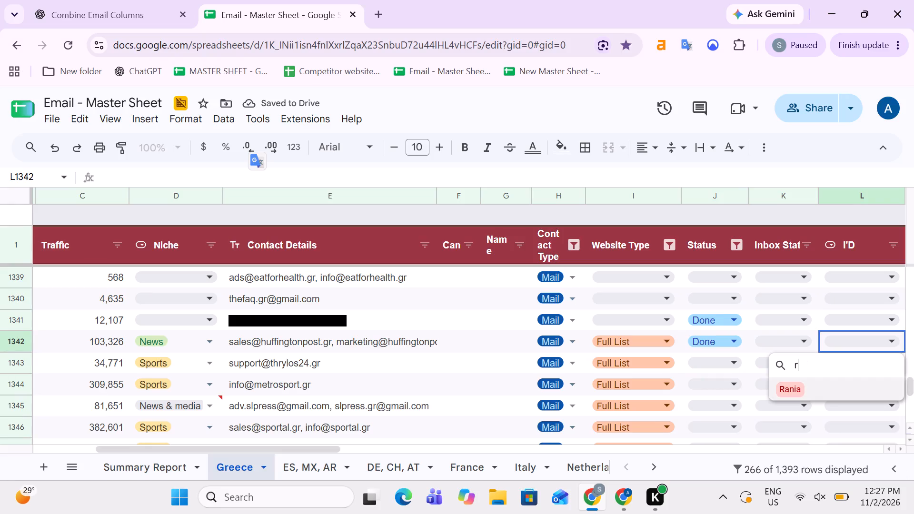
pyautogui.press('Return')
# Set the sender I'D of vimatisko.gr (row 1341) to Simi.
pyautogui.press('Up')
pyautogui.press('Up')
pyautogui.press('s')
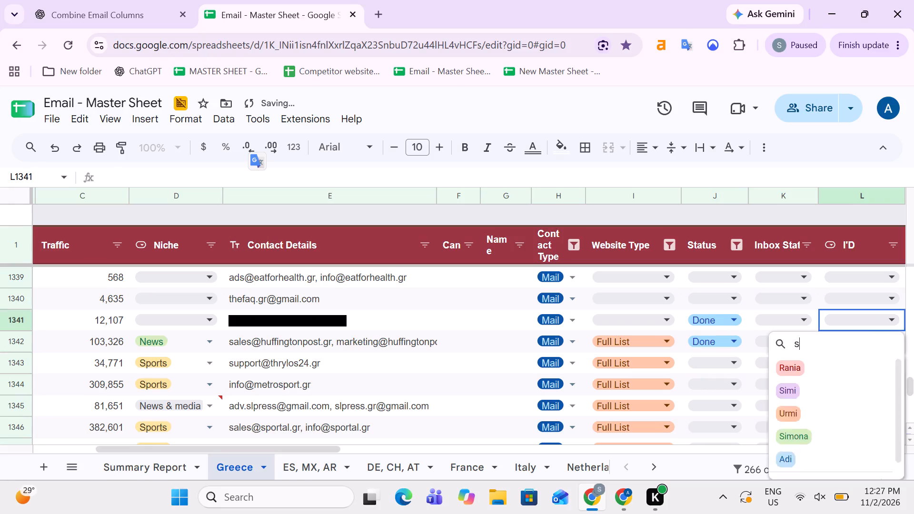
pyautogui.press('Down')
pyautogui.press('Return')
pyautogui.press('Down')
pyautogui.press('Left')
pyautogui.press('Left')
pyautogui.press('Left')
pyautogui.press('Left')
pyautogui.press('Left')
pyautogui.press('Left')
pyautogui.press('Left')
pyautogui.press('Left')
pyautogui.press('Left')
pyautogui.press('Left')
pyautogui.press('Left')
pyautogui.press('Left')
pyautogui.press('Left')
pyautogui.press('Left')
pyautogui.press('Left')
pyautogui.press('Left')
pyautogui.press('Left')
pyautogui.press('Left')
pyautogui.press('Left')
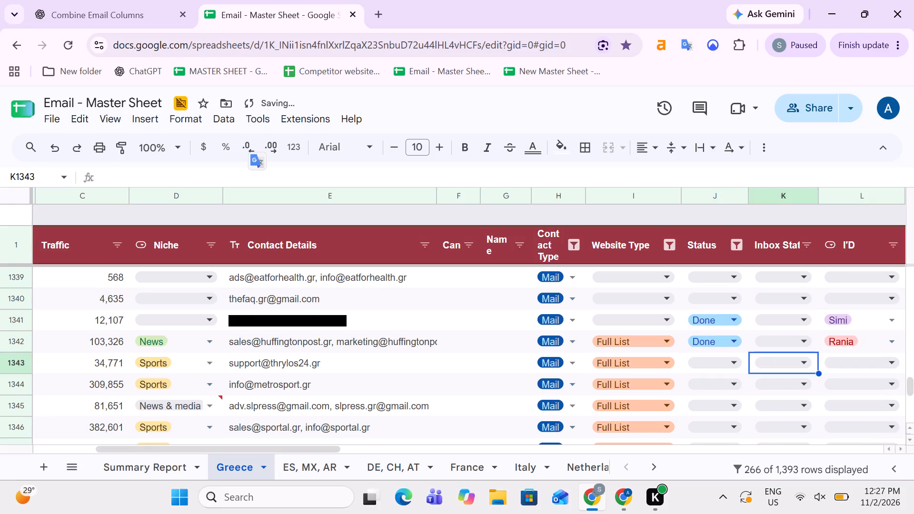
pyautogui.press('Right')
pyautogui.press('Right')
pyautogui.press('Right')
pyautogui.press('Right')
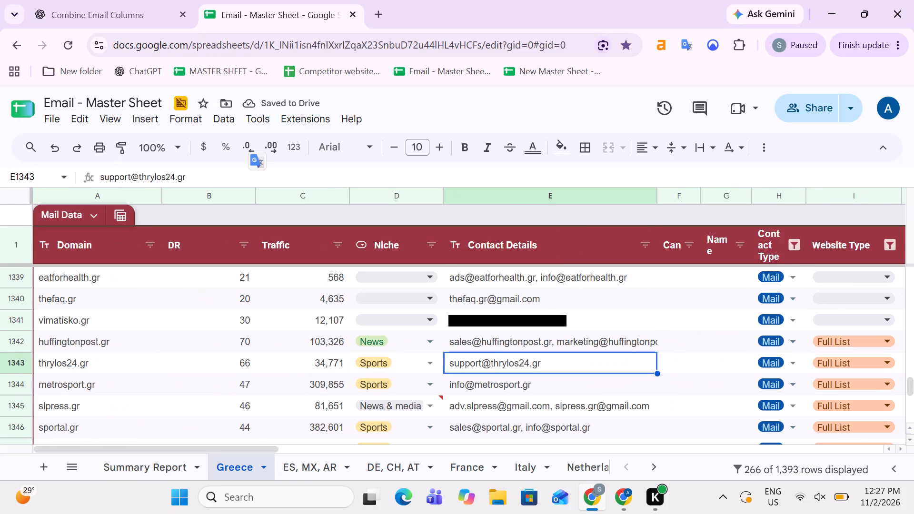
pyautogui.tripleClick(169, 173)
pyautogui.hotkey('ctrl', 'c')
pyautogui.hotkey('ctrl', 'c')
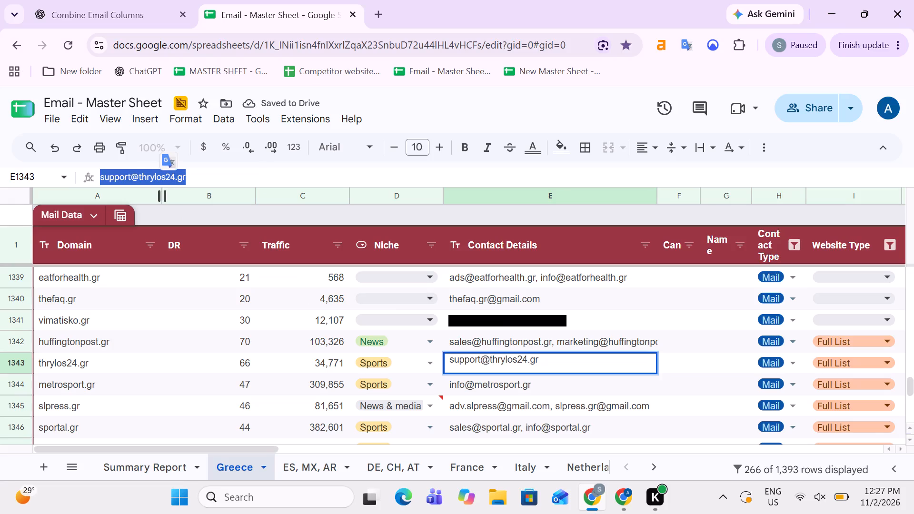
pyautogui.hotkey('ctrl', 'c')
pyautogui.hotkey('alt', 'Tab')
pyautogui.click(88, 0)
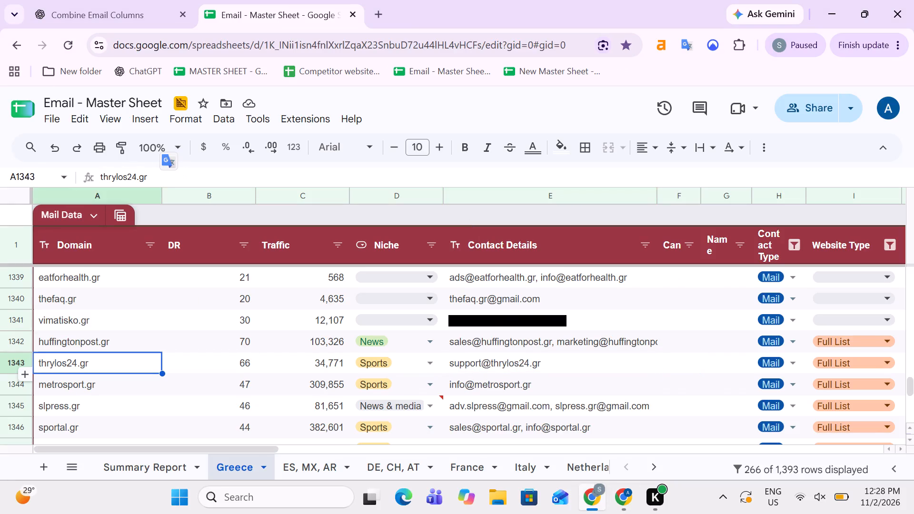
pyautogui.tripleClick(144, 176)
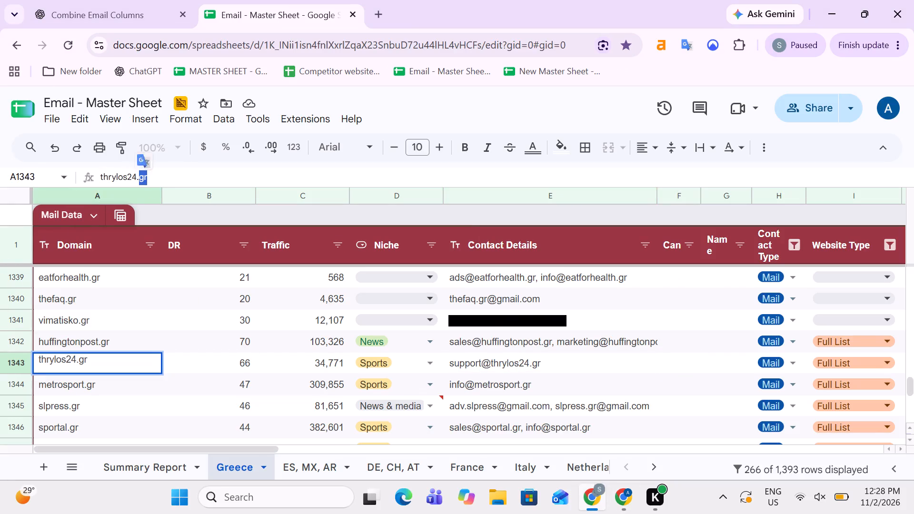
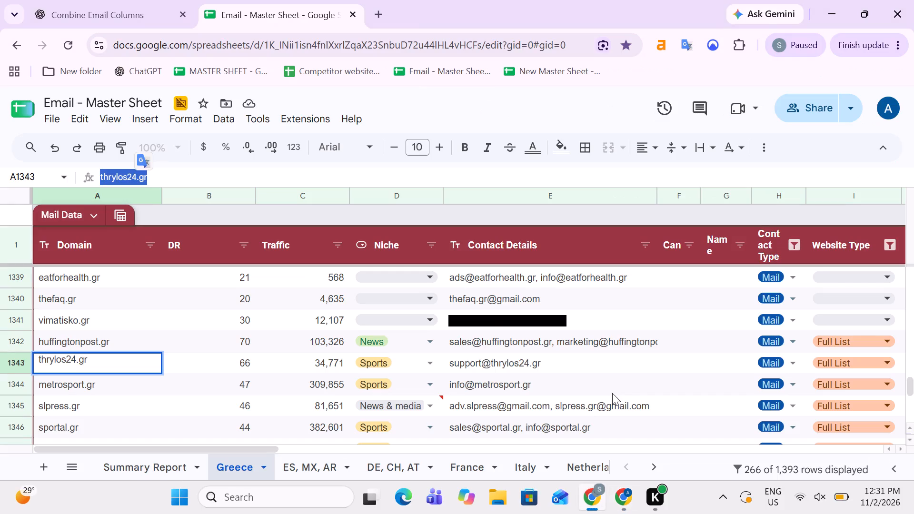
pyautogui.press('Tab')
pyautogui.press('Right')
pyautogui.press('Right')
pyautogui.press('Right')
pyautogui.press('Right')
pyautogui.press('Right')
pyautogui.press('Right')
pyautogui.press('Right')
pyautogui.press('Right')
pyautogui.press('Right')
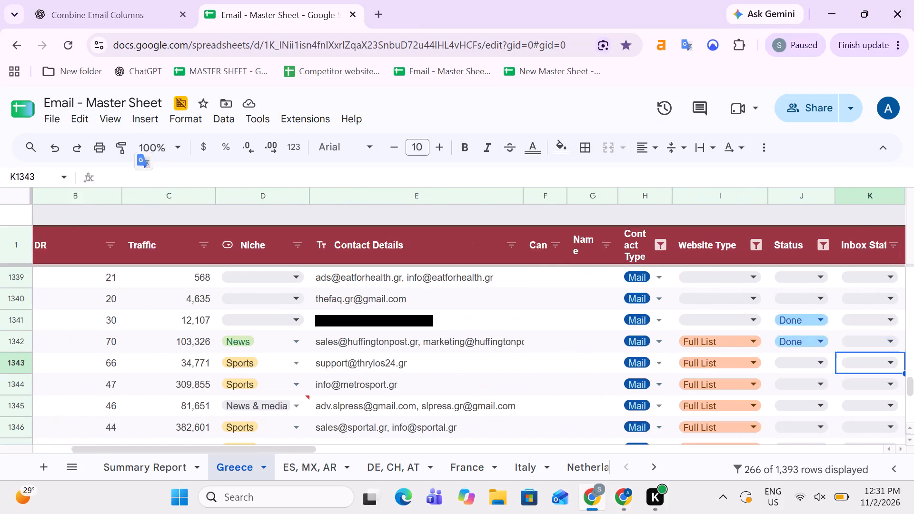
pyautogui.press('Right')
pyautogui.press('Left')
pyautogui.press('Left')
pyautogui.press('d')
pyautogui.press('Down')
pyautogui.press('Return')
pyautogui.press('Up')
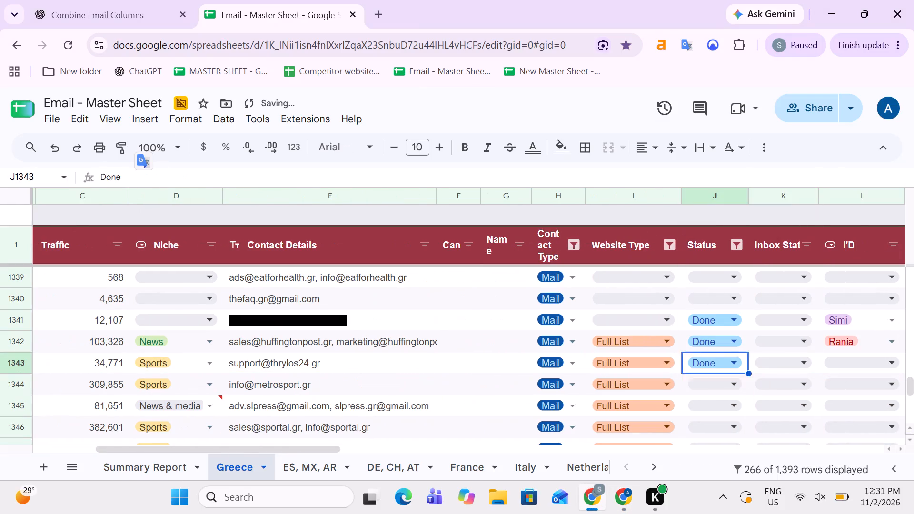
# Set the I'D of thrylos24.gr (row 1343) to Urmi.
pyautogui.press('Right')
pyautogui.press('Right')
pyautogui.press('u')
pyautogui.press('Down')
pyautogui.press('Return')
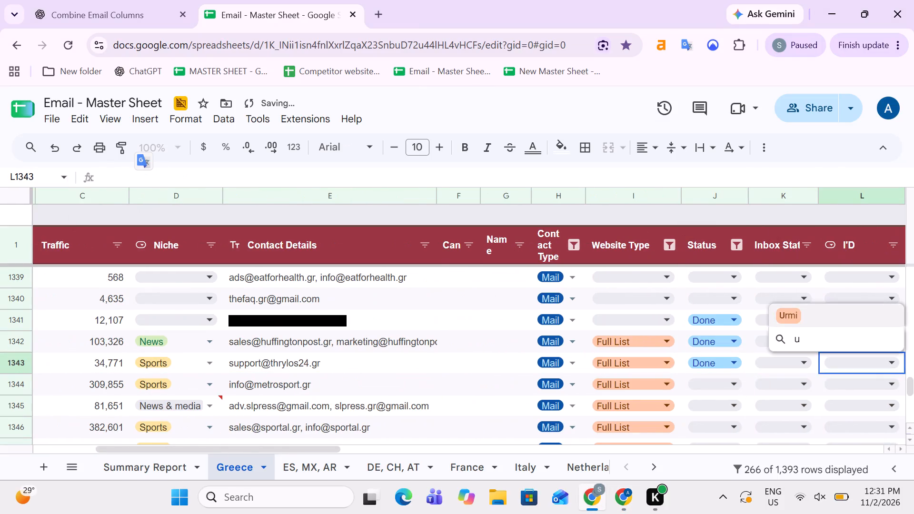
pyautogui.press('Up')
# Copy the contact address of metrosport.gr from Contact Details in row 1344.
pyautogui.press('Right')
pyautogui.press('Right')
pyautogui.press('Right')
pyautogui.press('Left')
pyautogui.press('Left')
pyautogui.press('Left')
pyautogui.press('Left')
pyautogui.press('Left')
pyautogui.press('Left')
pyautogui.press('Left')
pyautogui.press('Left')
pyautogui.press('Left')
pyautogui.press('Left')
pyautogui.press('Left')
pyautogui.press('Left')
pyautogui.press('Left')
pyautogui.press('Left')
pyautogui.press('Left')
pyautogui.press('Left')
pyautogui.press('Left')
pyautogui.press('Left')
pyautogui.press('Left')
pyautogui.press('Left')
pyautogui.press('Left')
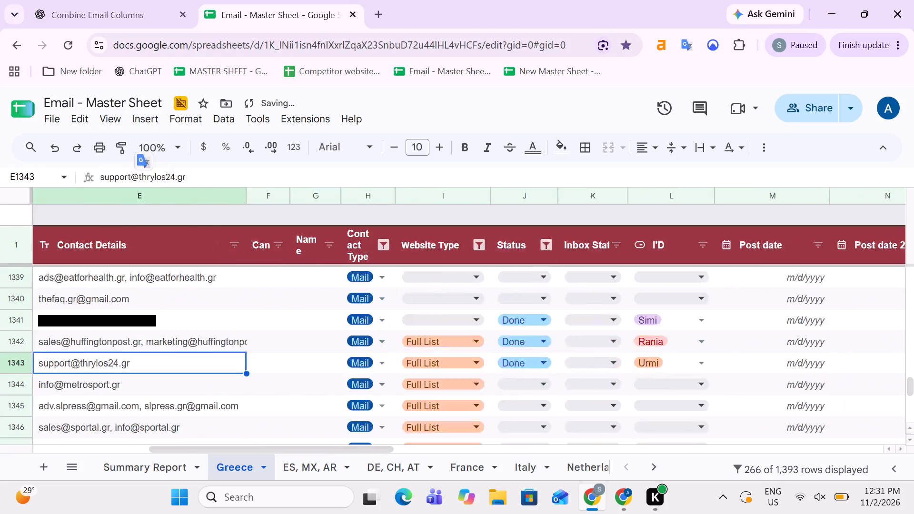
pyautogui.press('Down')
pyautogui.press('Right')
pyautogui.press('Right')
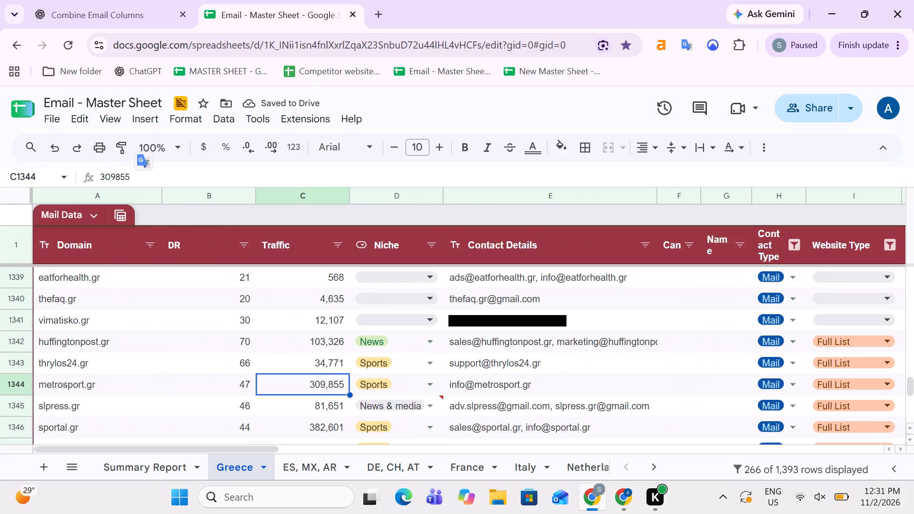
pyautogui.press('Right')
pyautogui.press('Right')
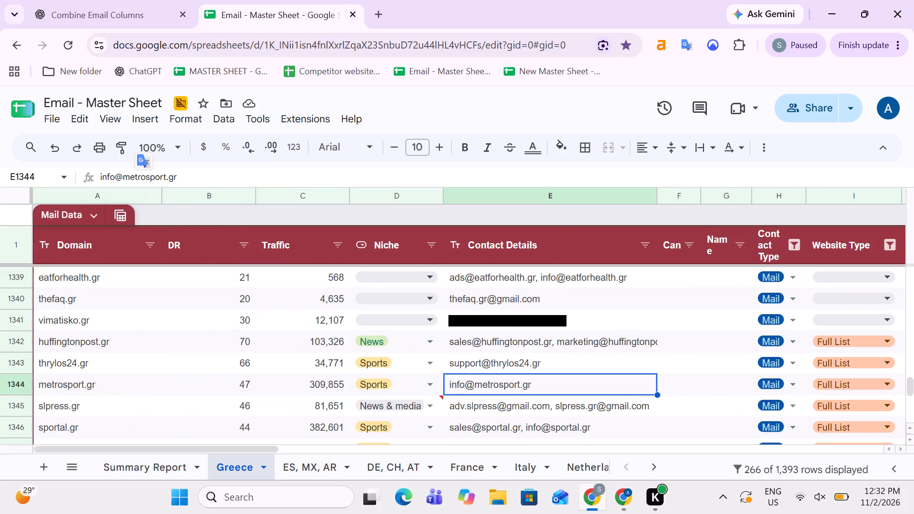
pyautogui.tripleClick(144, 176)
pyautogui.hotkey('ctrl', 'c')
pyautogui.hotkey('ctrl', 'c')
pyautogui.hotkey('ctrl', 'c')
pyautogui.hotkey('ctrl', 'c')
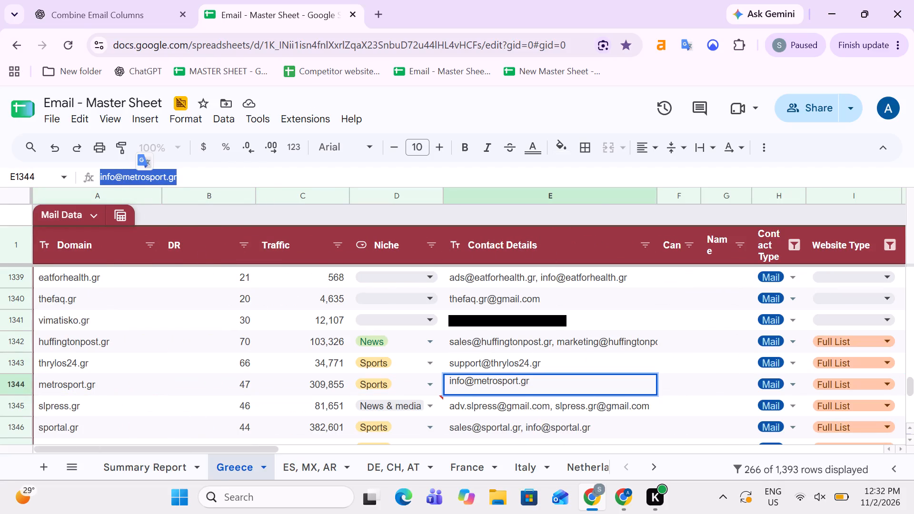
pyautogui.hotkey('alt', 'Tab')
pyautogui.click(99, 0)
pyautogui.click(432, 104)
pyautogui.hotkey('ctrl', 'v')
pyautogui.press('Return')
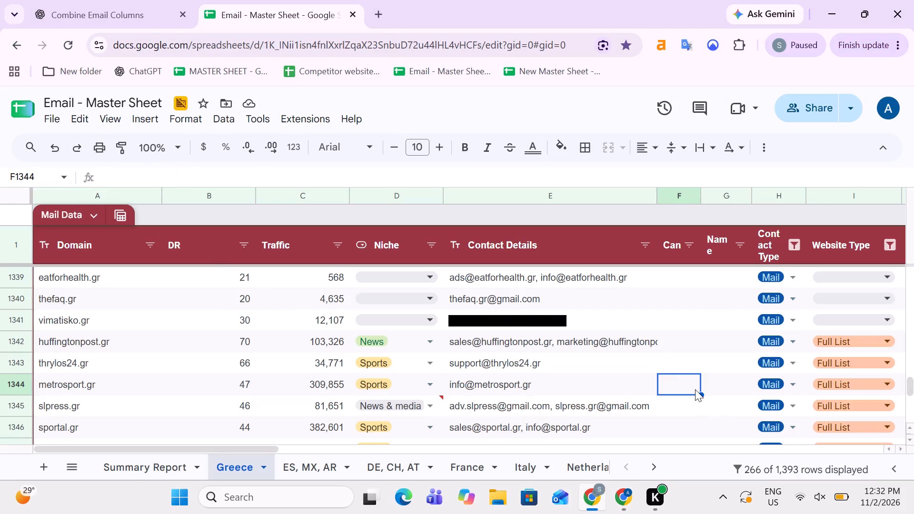
pyautogui.press('Left')
pyautogui.hotkey('alt', 'Tab')
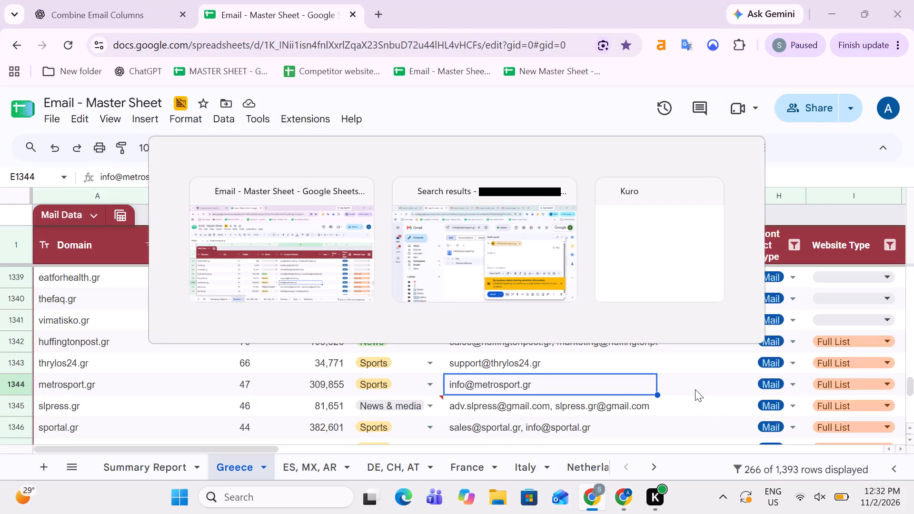
pyautogui.click(797, 446)
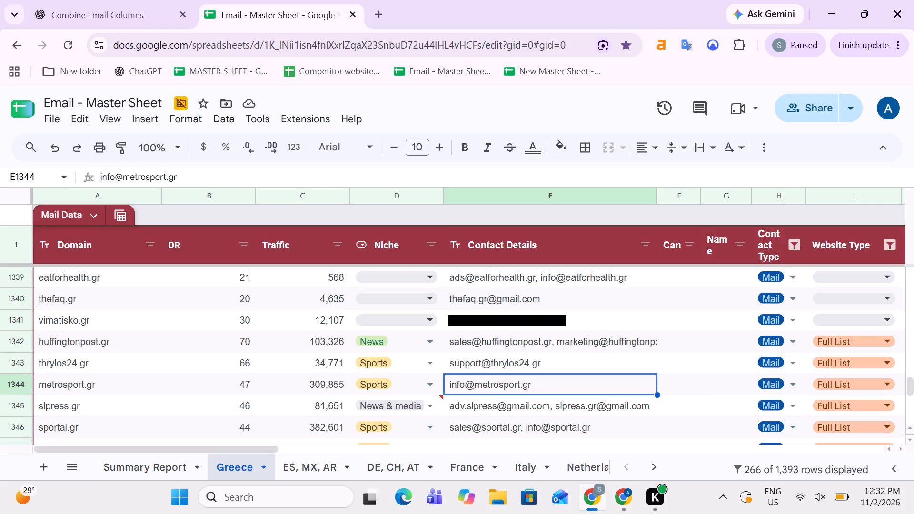
pyautogui.tripleClick(176, 176)
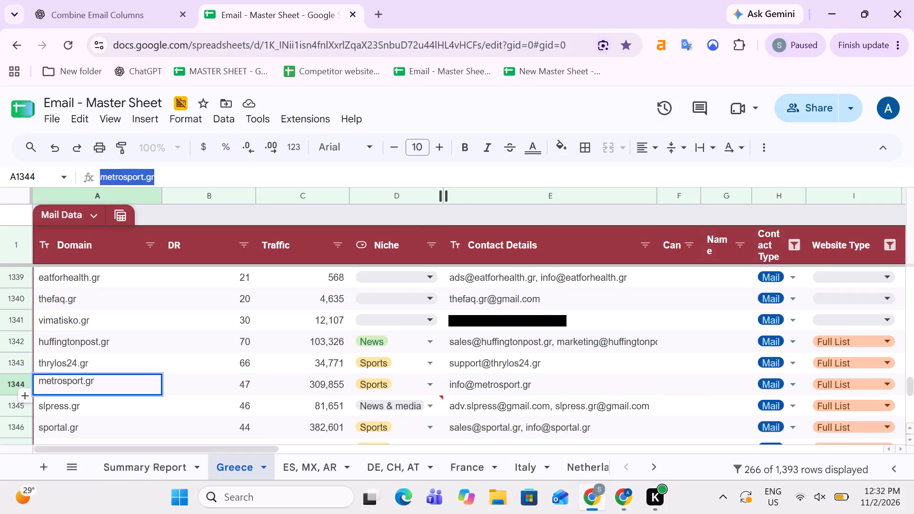
pyautogui.hotkey('ctrl', 'c')
pyautogui.hotkey('ctrl', 'c')
pyautogui.hotkey('alt', 'Tab')
pyautogui.click(99, 0)
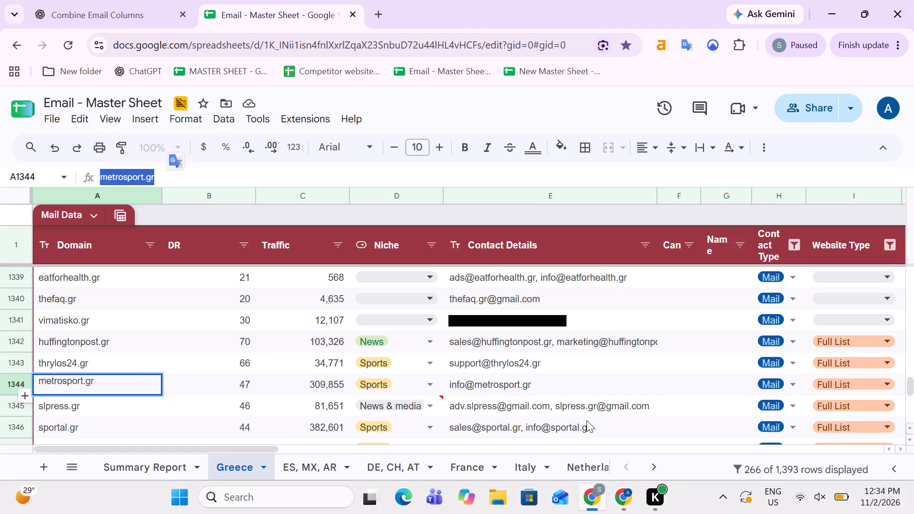
pyautogui.press('Tab')
pyautogui.press('Right')
pyautogui.press('Right')
pyautogui.press('Right')
pyautogui.press('Right')
pyautogui.press('Right')
pyautogui.press('Right')
pyautogui.press('Right')
pyautogui.press('Right')
pyautogui.press('Right')
pyautogui.press('Right')
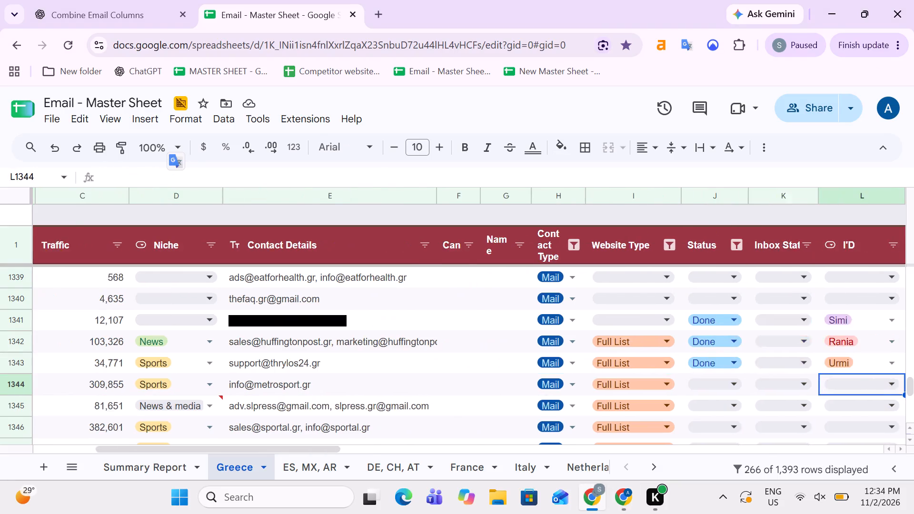
pyautogui.press('Right')
pyautogui.press('Left')
pyautogui.press('Left')
pyautogui.press('Left')
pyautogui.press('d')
pyautogui.press('Down')
pyautogui.press('Return')
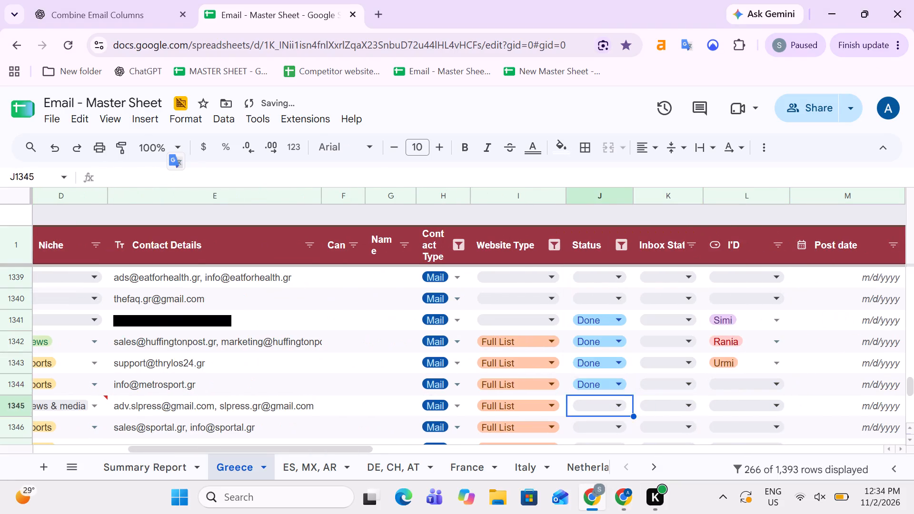
# Set the I'D of the metrosport.gr row to Simona.
pyautogui.press('Up')
pyautogui.press('Right')
pyautogui.press('Right')
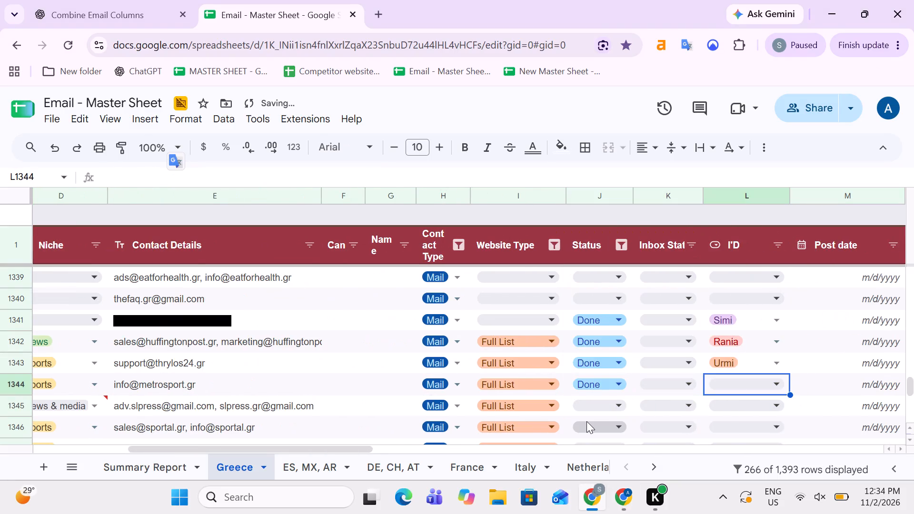
pyautogui.hotkey('alt', 'Tab')
pyautogui.hotkey('alt', 'Tab')
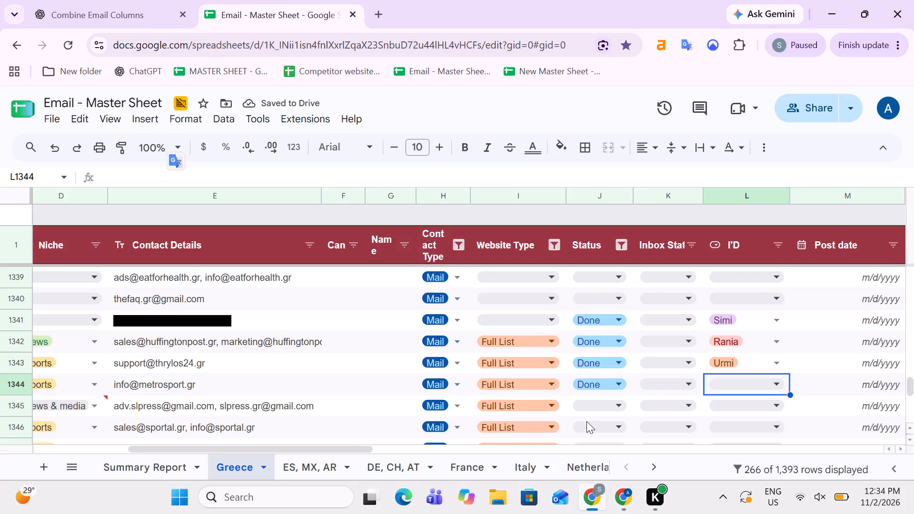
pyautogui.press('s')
pyautogui.press('Down')
pyautogui.press('Down')
pyautogui.press('Return')
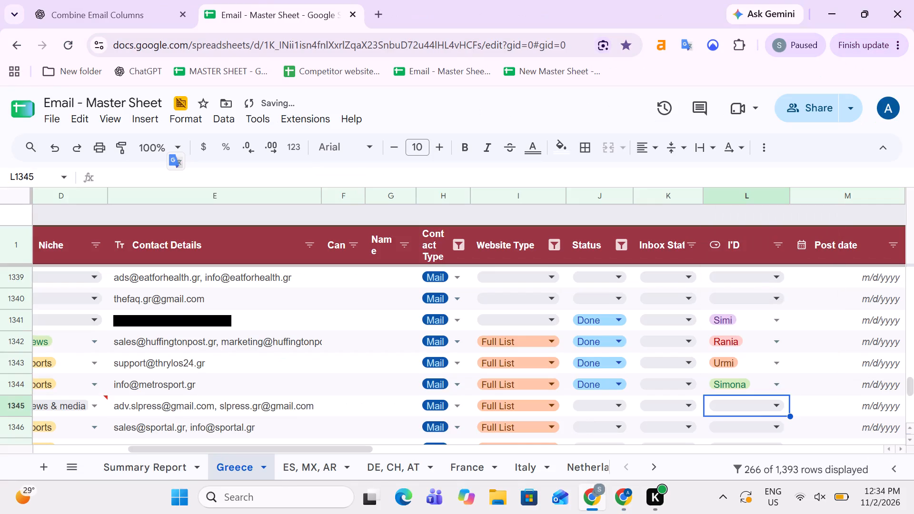
# Set the Niche of slpress.gr in the following row to News.
pyautogui.press('Left')
pyautogui.press('Left')
pyautogui.press('Left')
pyautogui.press('Left')
pyautogui.press('Left')
pyautogui.press('Left')
pyautogui.press('Left')
pyautogui.press('Left')
pyautogui.press('Left')
pyautogui.press('Left')
pyautogui.press('Left')
pyautogui.press('Left')
pyautogui.press('Left')
pyautogui.press('Left')
pyautogui.press('Left')
pyautogui.press('Left')
pyautogui.press('Left')
pyautogui.press('Left')
pyautogui.press('Left')
pyautogui.press('Right')
pyautogui.press('Right')
pyautogui.press('Right')
pyautogui.press('Right')
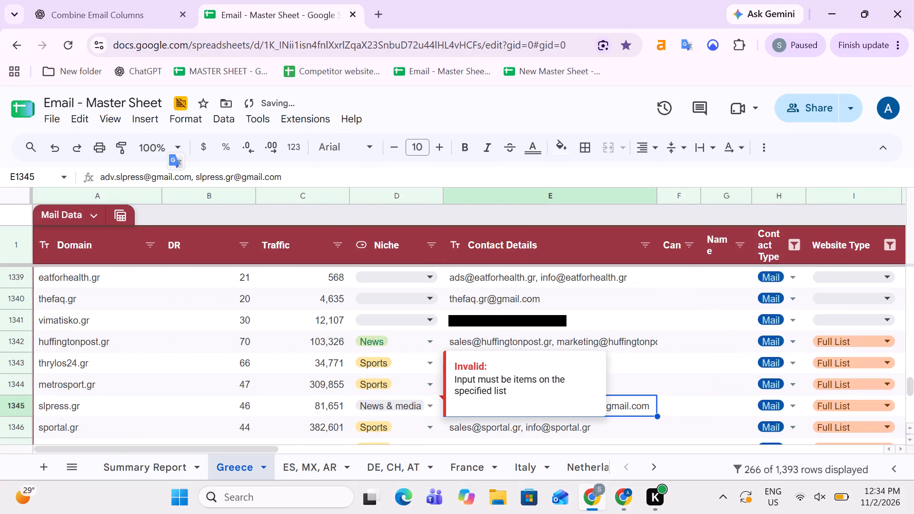
pyautogui.press('Left')
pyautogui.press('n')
pyautogui.press('Down')
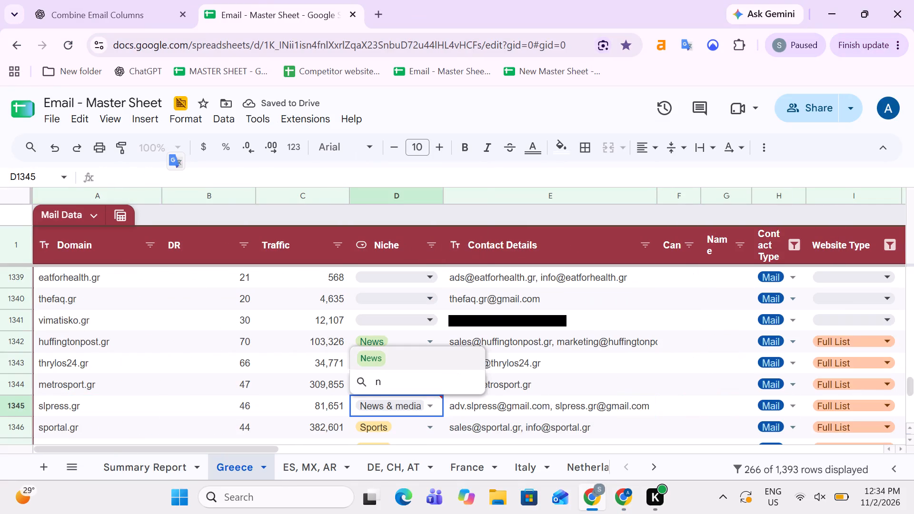
pyautogui.press('Return')
pyautogui.press('Up')
pyautogui.press('Right')
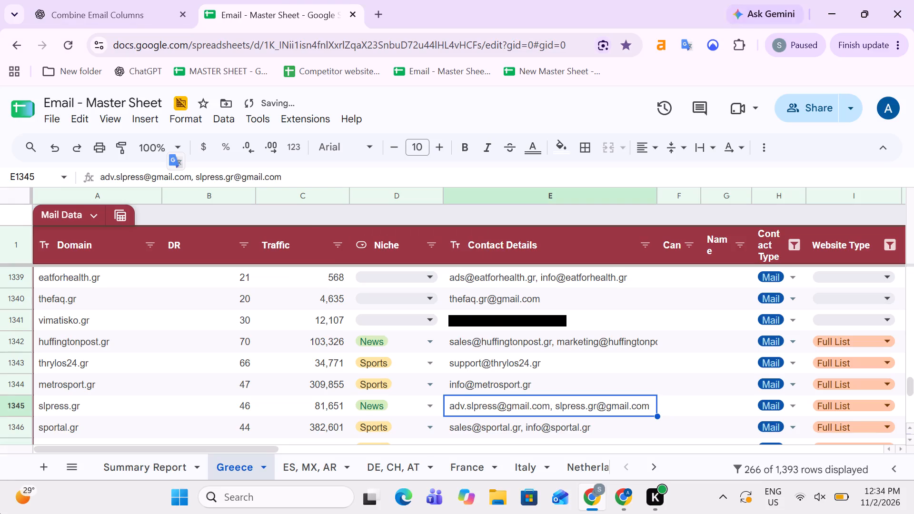
pyautogui.click(183, 179)
pyautogui.moveTo(183, 179); pyautogui.dragTo(104, 173)
pyautogui.hotkey('ctrl', 'c')
pyautogui.hotkey('ctrl', 'c')
pyautogui.hotkey('ctrl', 'c')
pyautogui.hotkey('ctrl', 'c')
pyautogui.hotkey('ctrl', 'c')
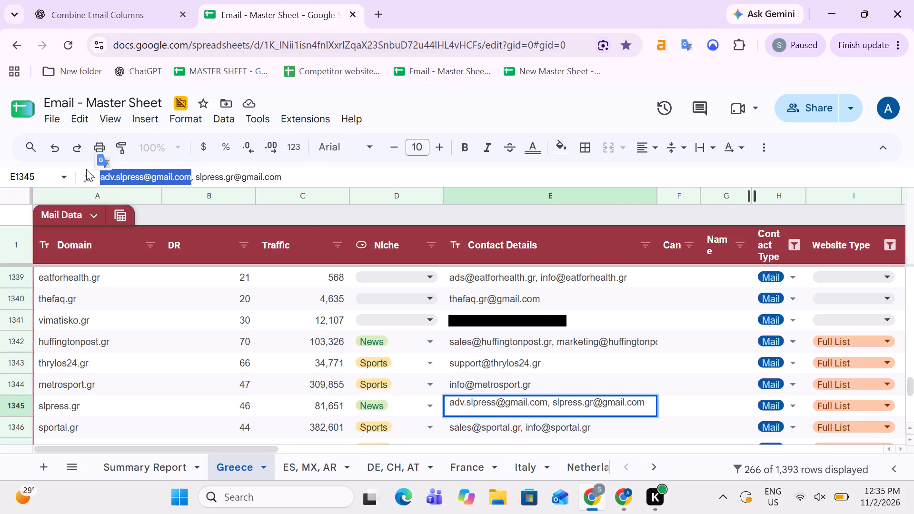
pyautogui.hotkey('alt', 'Tab')
pyautogui.click(153, 0)
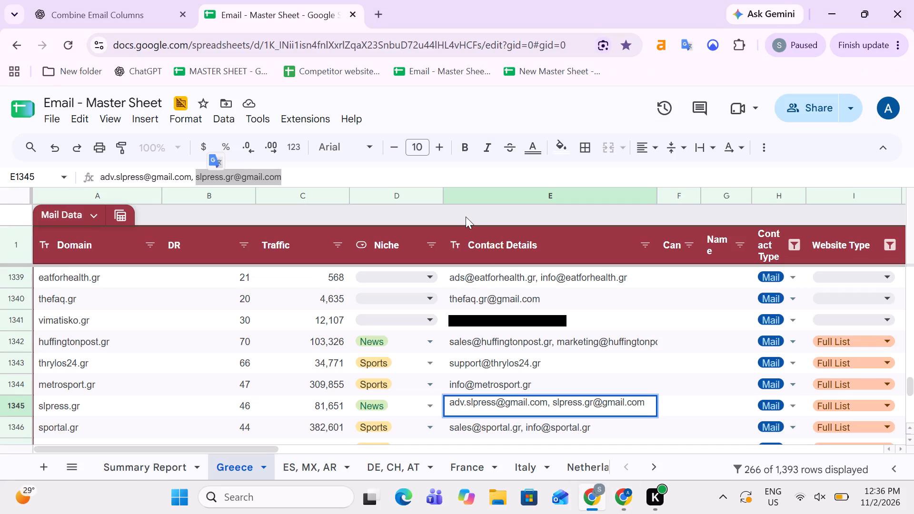
pyautogui.press('Tab')
pyautogui.press('Left')
pyautogui.press('Left')
pyautogui.press('Left')
pyautogui.press('Left')
pyautogui.press('Left')
pyautogui.press('Left')
pyautogui.press('Left')
pyautogui.press('Left')
pyautogui.press('Left')
pyautogui.press('Left')
pyautogui.press('Left')
pyautogui.press('Left')
pyautogui.press('Left')
pyautogui.press('Left')
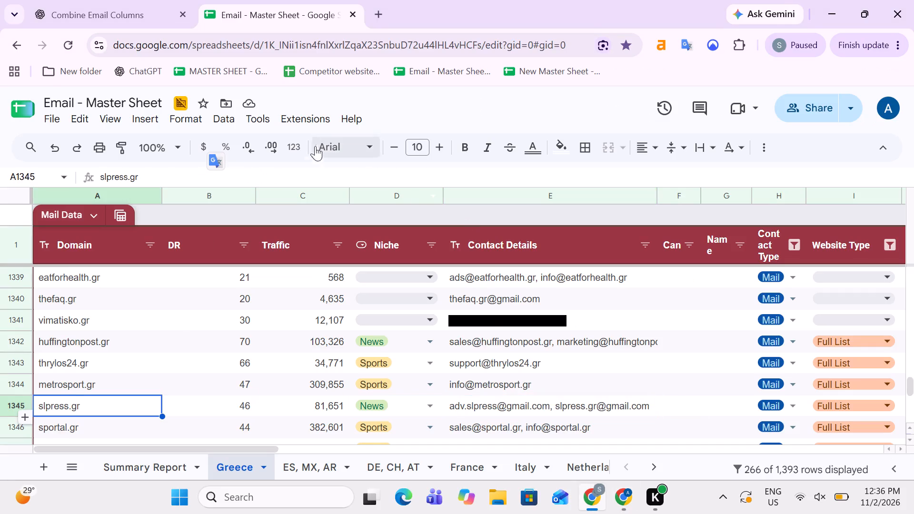
pyautogui.tripleClick(192, 169)
pyautogui.hotkey('ctrl', 'c')
pyautogui.hotkey('ctrl', 'c')
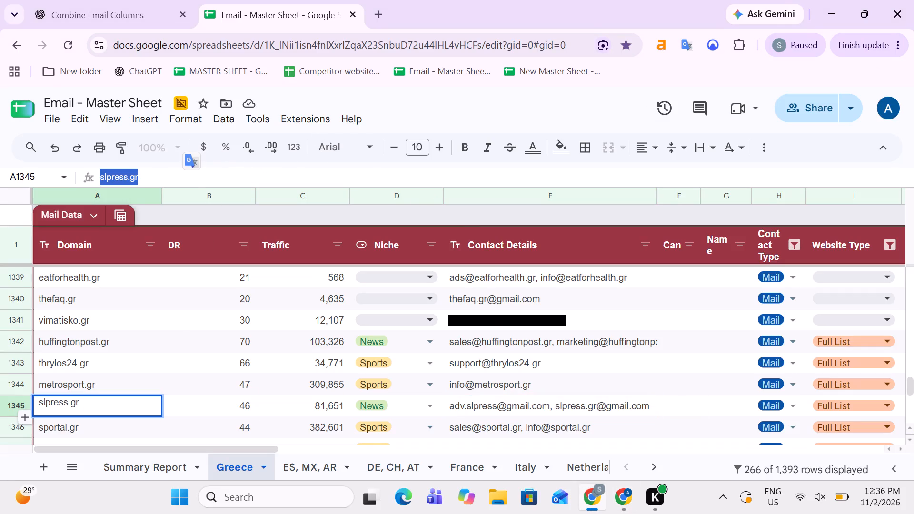
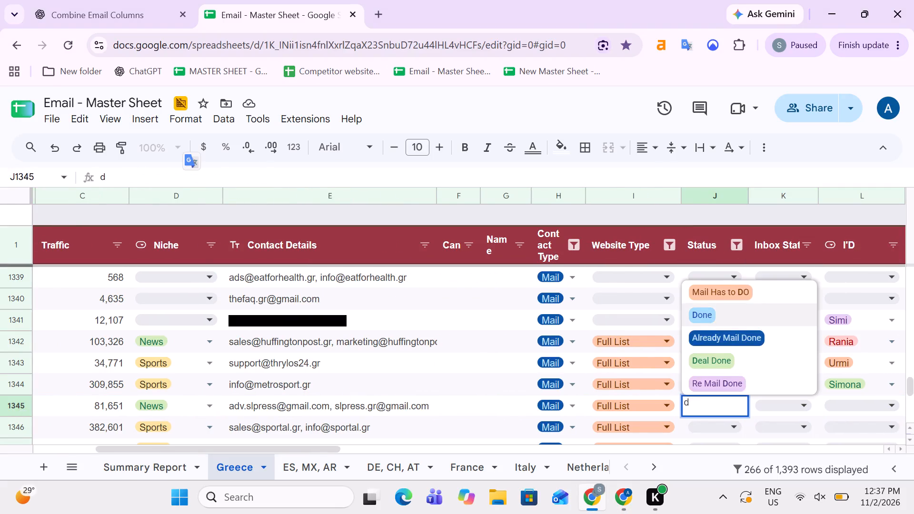
# Set the Status of row 1345 to Done and its I'D to Adi.
pyautogui.press('Return')
pyautogui.press('Up')
pyautogui.press('Right')
pyautogui.press('Right')
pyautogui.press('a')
pyautogui.press('Down')
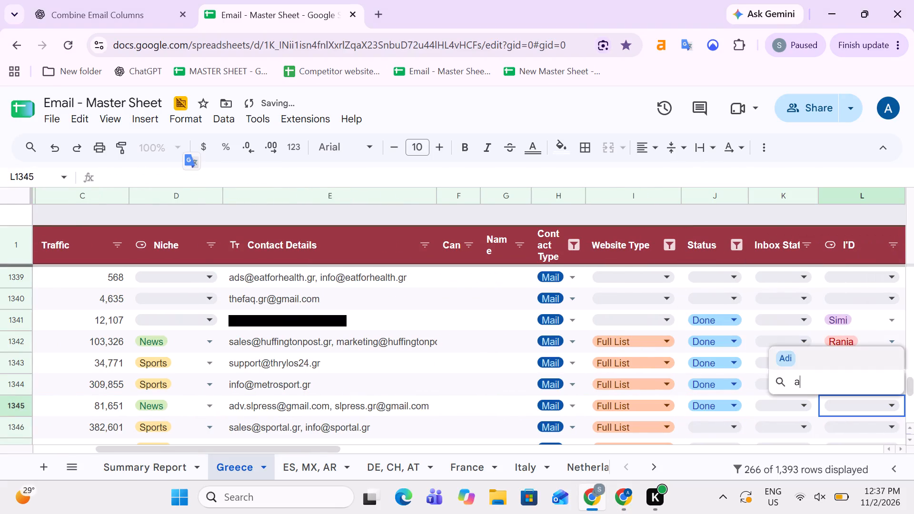
pyautogui.press('Return')
# Enter today's date, 11/2/2026, as the Post date of row 1341.
pyautogui.press('Up')
pyautogui.press('Right')
pyautogui.press('Right')
pyautogui.press('Right')
pyautogui.press('Left')
pyautogui.press('Left')
pyautogui.press('Up')
pyautogui.press('Up')
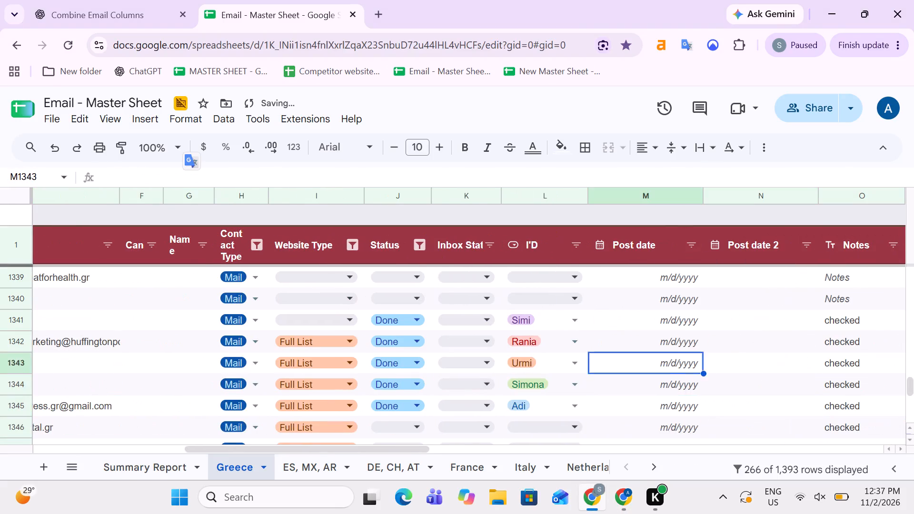
pyautogui.press('Up')
pyautogui.press('Up')
pyautogui.hotkey('ctrl', ';')
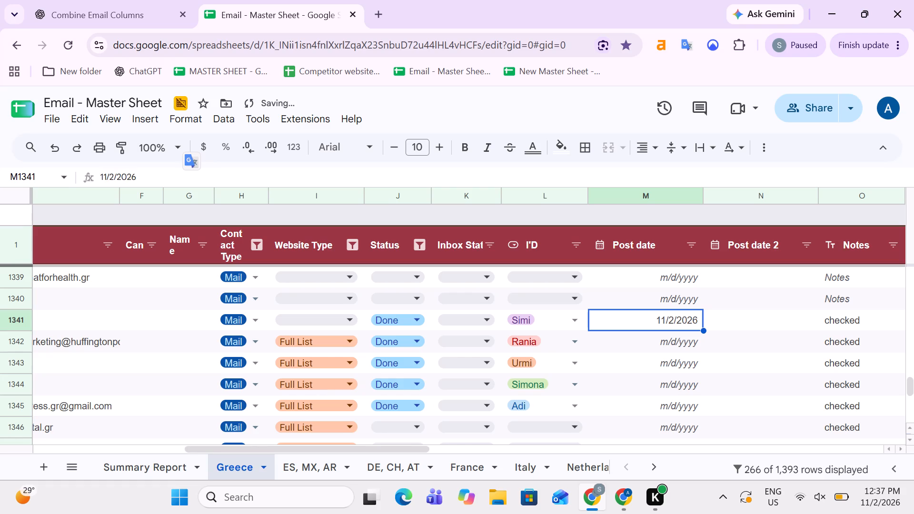
# Copy row 1341's Post date, 11/2/2026, into the Post date cells of rows 1342 to 1345.
pyautogui.press('Right')
pyautogui.press('Left')
pyautogui.hotkey('ctrl', 'c')
pyautogui.press('Down')
pyautogui.hotkey('shift', 'Down')
pyautogui.hotkey('shift', 'Down')
pyautogui.hotkey('shift', 'Down')
pyautogui.hotkey('ctrl', 'v')
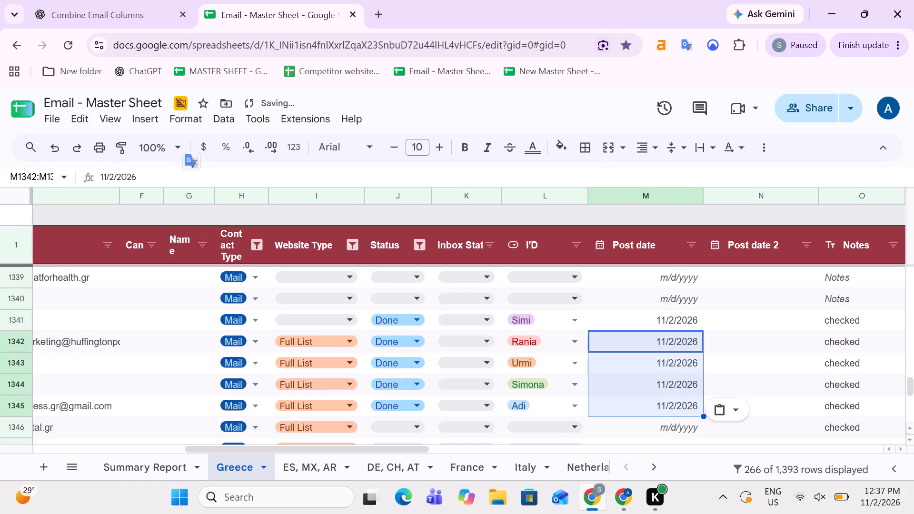
# Look over the Post date column around the newly dated rows, from row 1340 to row 1349.
pyautogui.press('Up')
pyautogui.press('Up')
pyautogui.press('Down')
pyautogui.press('Down')
pyautogui.press('Down')
pyautogui.press('Down')
pyautogui.press('Down')
pyautogui.press('Down')
pyautogui.press('Down')
pyautogui.press('Down')
pyautogui.press('Down')
pyautogui.press('Up')
pyautogui.press('Up')
pyautogui.press('Up')
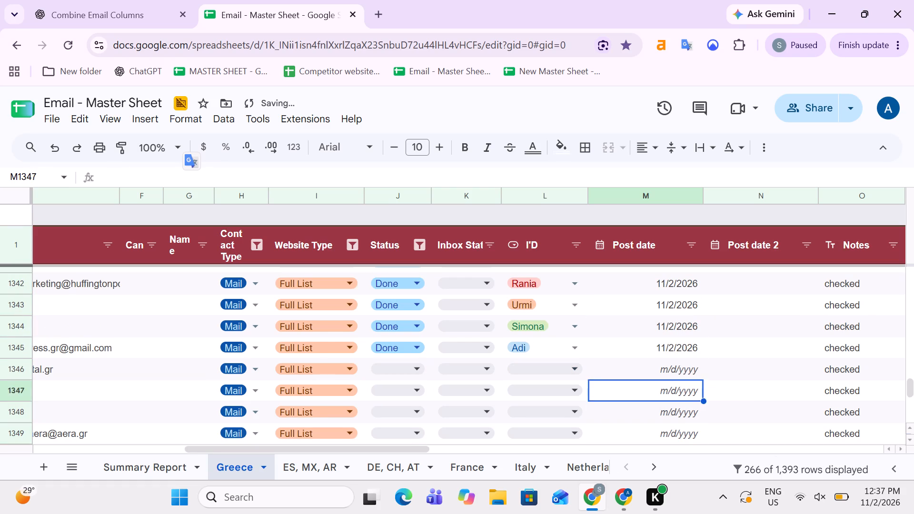
# Look back across row 1345 from Post date to its Domain and DR.
pyautogui.press('Up')
pyautogui.press('Left')
pyautogui.press('Left')
pyautogui.press('Left')
pyautogui.press('Left')
pyautogui.press('Left')
pyautogui.press('Left')
pyautogui.press('Left')
pyautogui.press('Left')
pyautogui.press('Left')
pyautogui.press('Left')
pyautogui.press('Left')
pyautogui.press('Left')
pyautogui.press('Left')
pyautogui.press('Left')
pyautogui.press('Left')
pyautogui.press('Left')
pyautogui.press('Left')
pyautogui.press('Left')
pyautogui.press('Left')
pyautogui.press('Left')
pyautogui.press('Right')
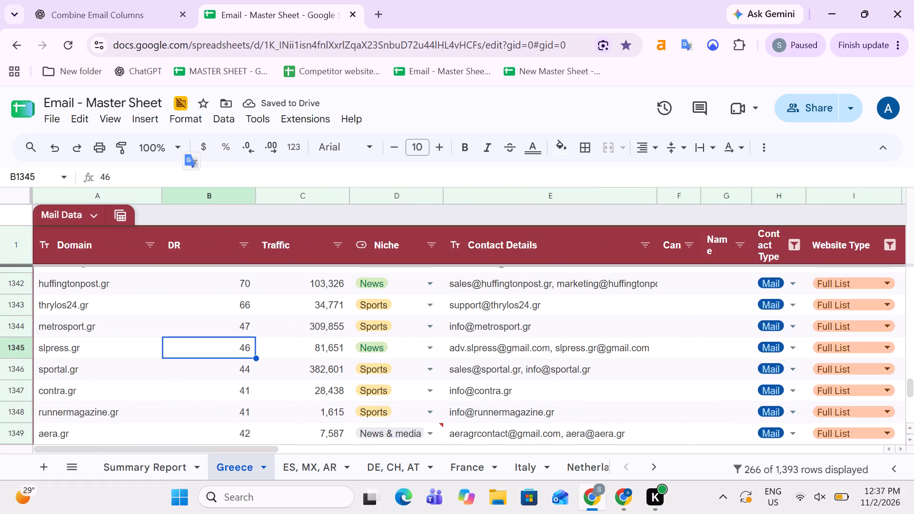
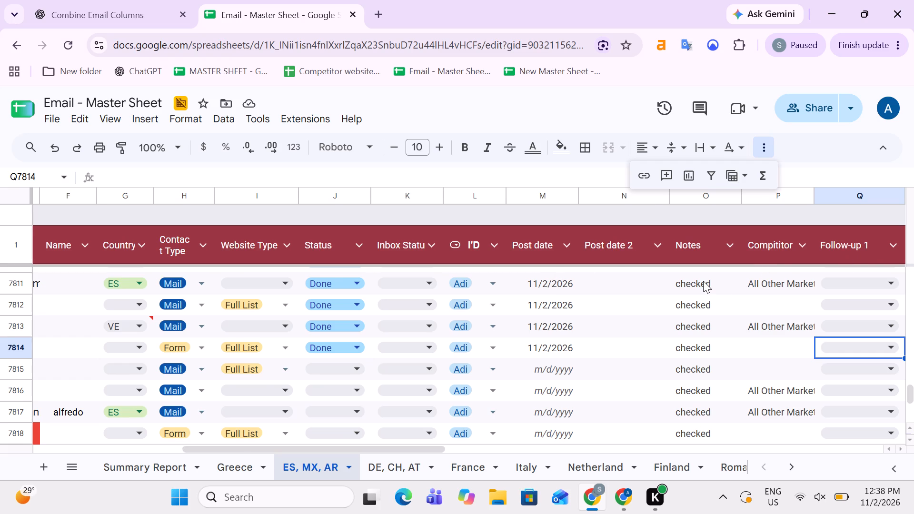
# Filter the ES, MX, AR sheet's First Follow - Up date column to 10/28/2026, check those rows' post dates, and remove the filter.
pyautogui.press('Right')
pyautogui.click(801, 247)
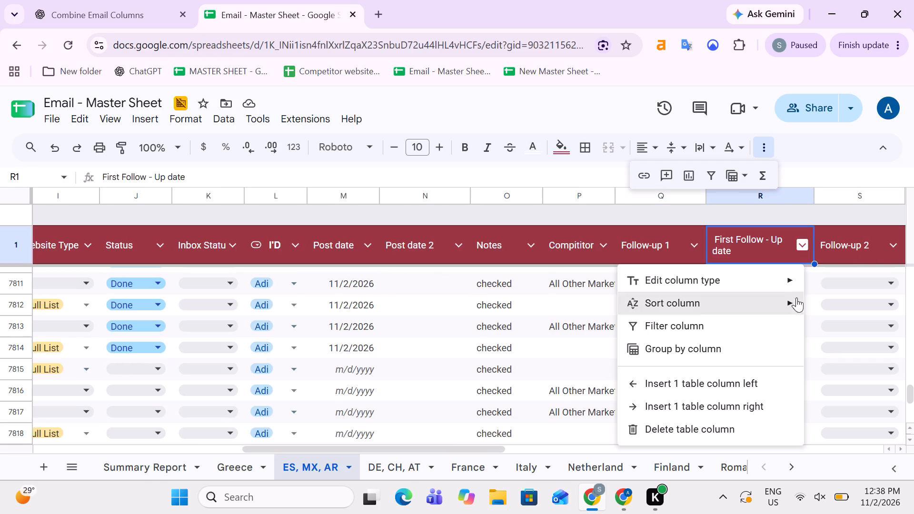
pyautogui.click(748, 334)
pyautogui.scroll(-2, 657, 362)
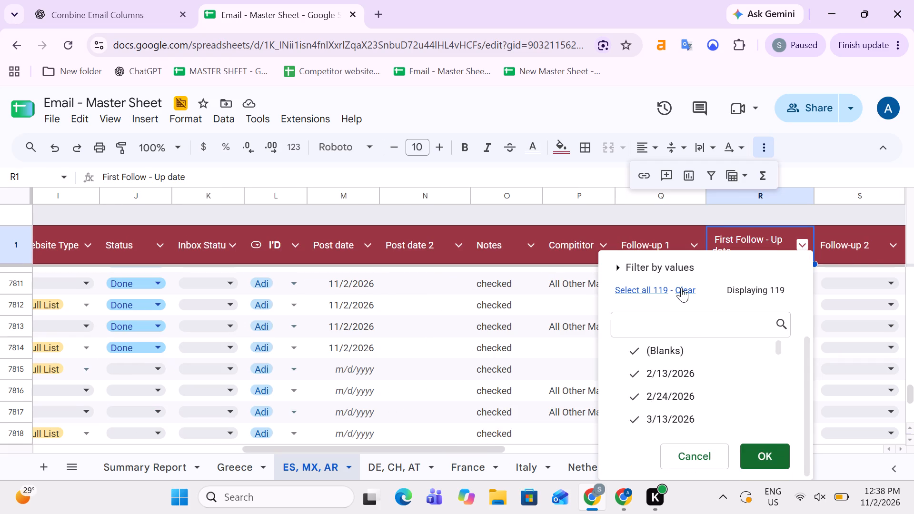
pyautogui.click(681, 287)
pyautogui.scroll(-20, 696, 363)
pyautogui.scroll(-2, 696, 363)
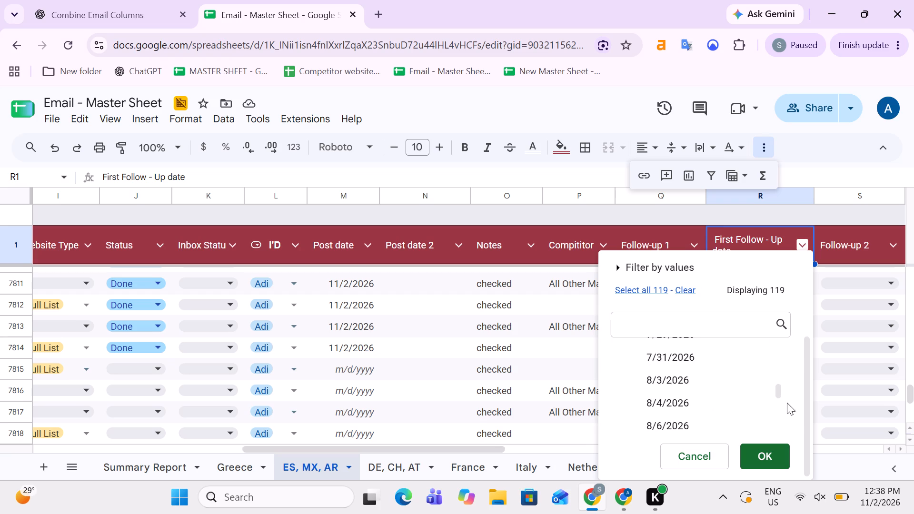
pyautogui.moveTo(781, 393); pyautogui.dragTo(783, 435)
pyautogui.scroll(-5, 710, 404)
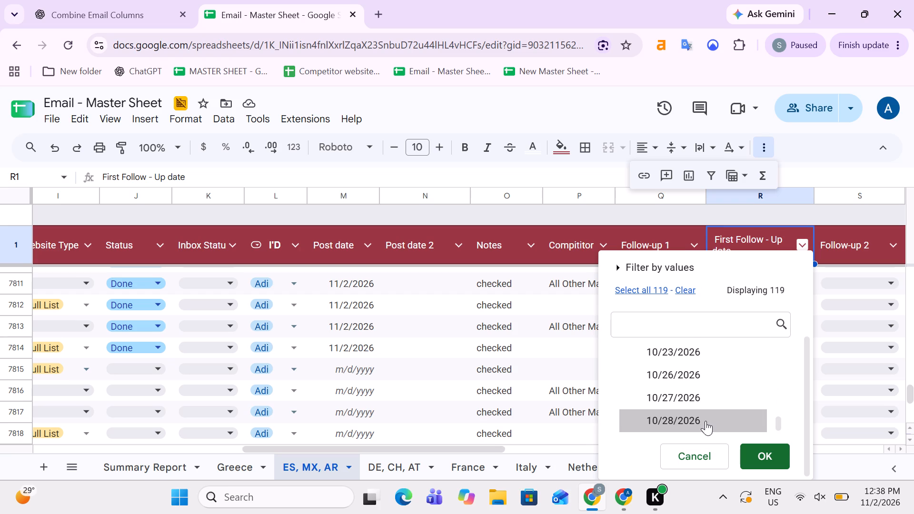
pyautogui.click(705, 421)
pyautogui.click(768, 453)
pyautogui.scroll(-3, 738, 431)
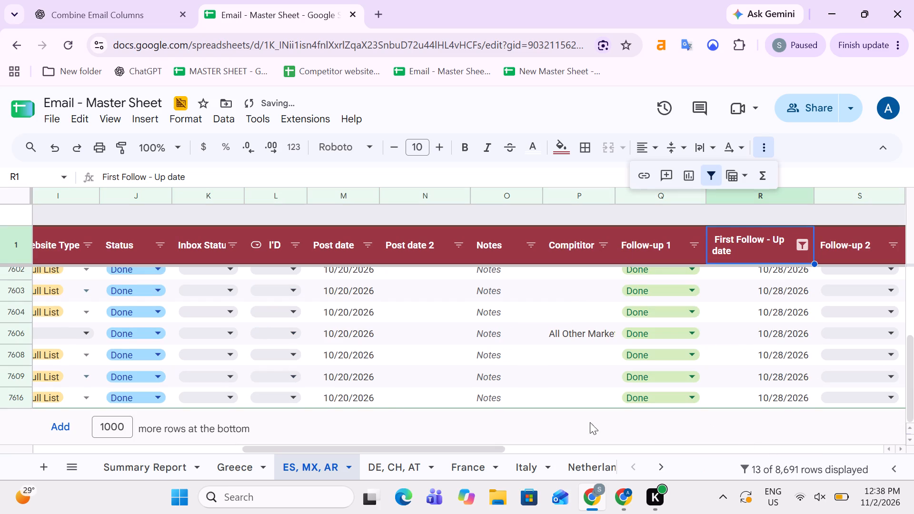
pyautogui.scroll(-6, 806, 395)
pyautogui.click(709, 174)
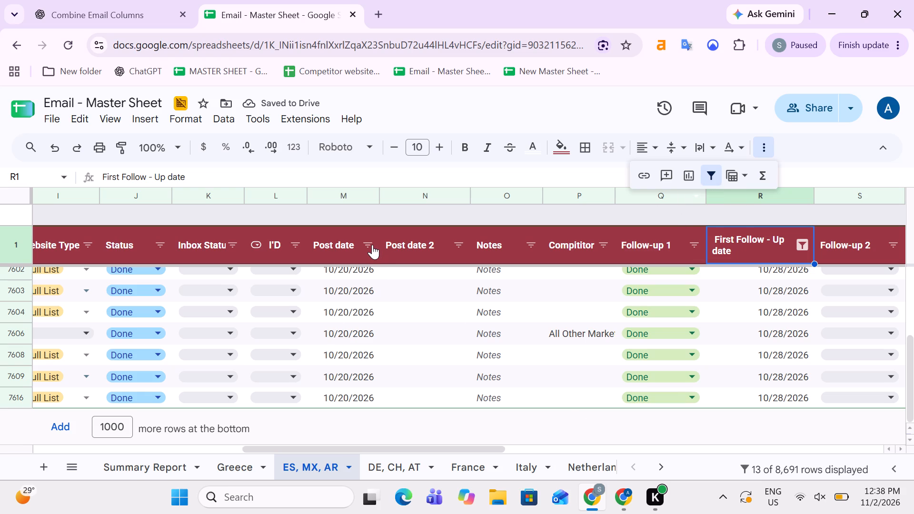
# Filter the Post date column to show only the rows dated 10/21/2026.
pyautogui.click(366, 253)
pyautogui.click(365, 245)
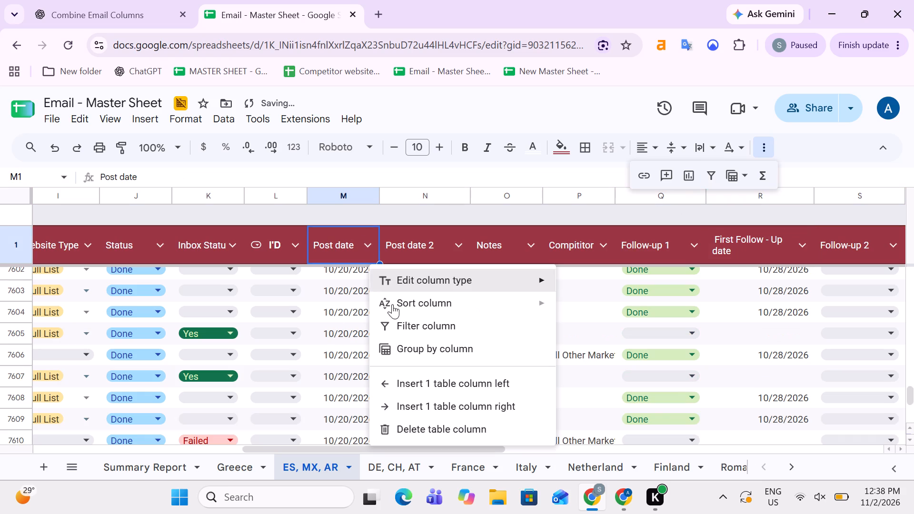
pyautogui.click(407, 325)
pyautogui.scroll(-3, 339, 343)
pyautogui.click(248, 286)
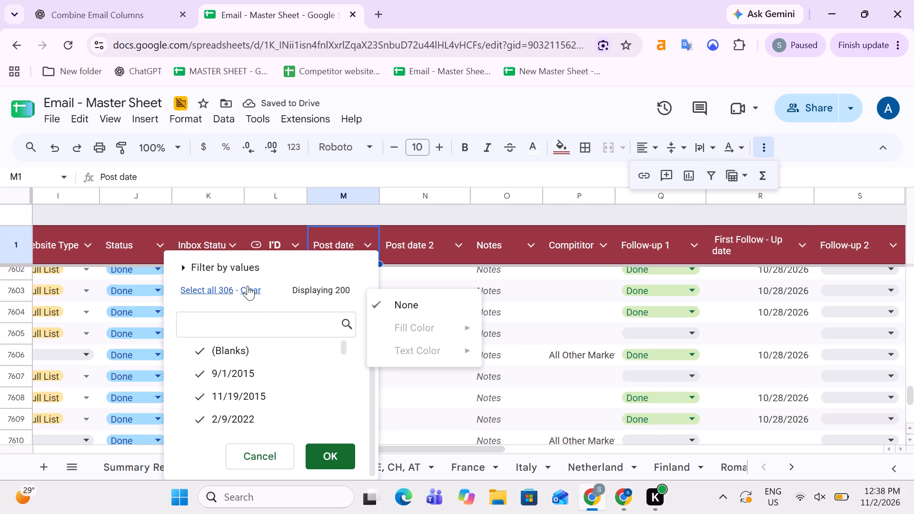
pyautogui.click(244, 324)
pyautogui.write('10/21')
pyautogui.click(238, 368)
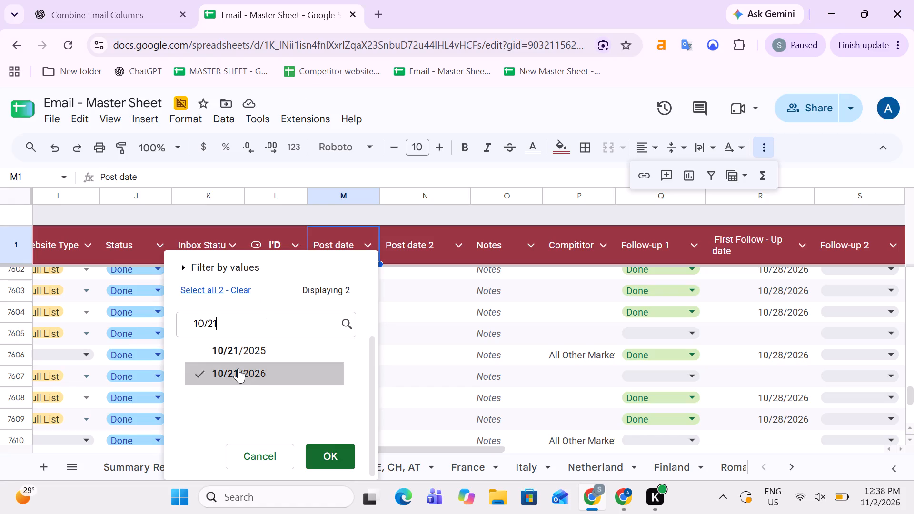
pyautogui.click(350, 456)
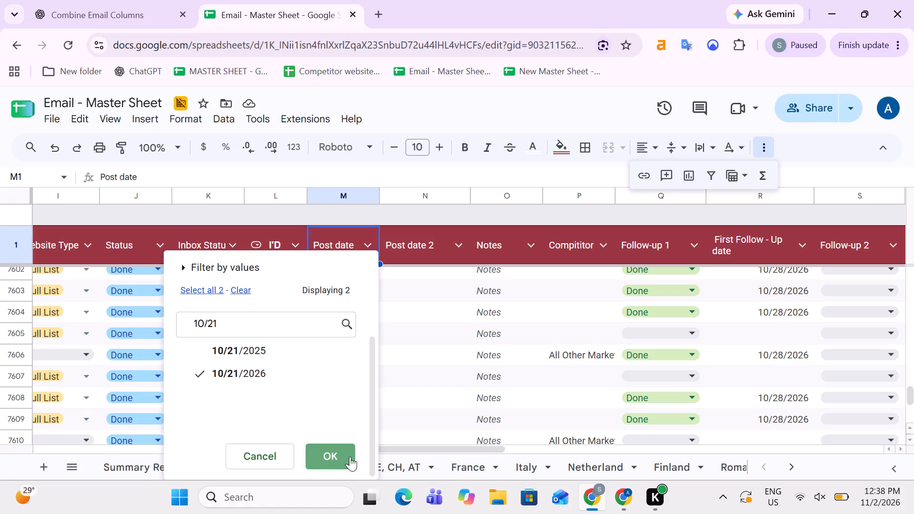
# Look through the Websites column of the filtered rows, from elfarodelguadarrama.com down to the last entry and back.
pyautogui.press('Down')
pyautogui.press('Up')
pyautogui.press('Down')
pyautogui.press('Left')
pyautogui.press('Left')
pyautogui.press('Left')
pyautogui.press('Left')
pyautogui.press('Left')
pyautogui.press('Left')
pyautogui.press('Left')
pyautogui.press('Left')
pyautogui.press('Left')
pyautogui.press('Left')
pyautogui.press('Left')
pyautogui.press('Left')
pyautogui.press('Left')
pyautogui.press('Left')
pyautogui.press('Left')
pyautogui.press('Left')
pyautogui.press('Left')
pyautogui.press('Left')
pyautogui.press('Left')
pyautogui.press('Left')
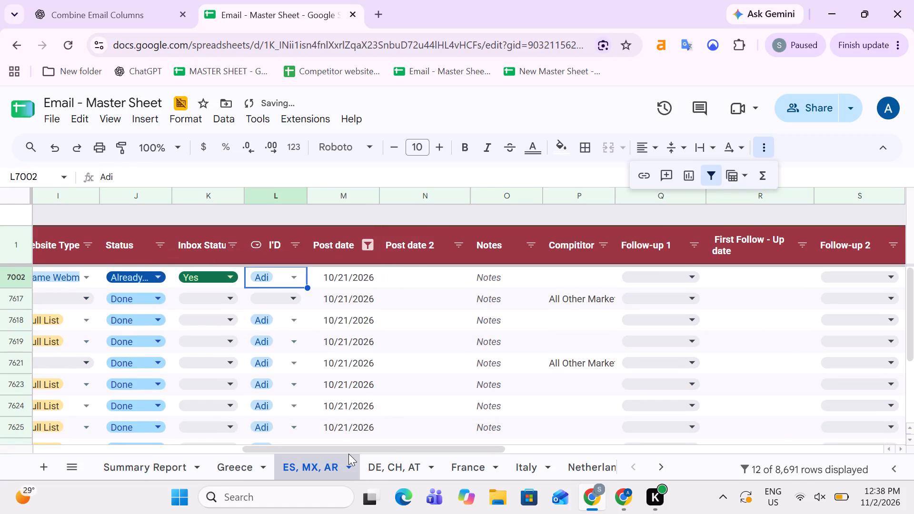
pyautogui.press('Up')
pyautogui.press('Down')
pyautogui.hotkey('ctrl', 'shift', 'Down')
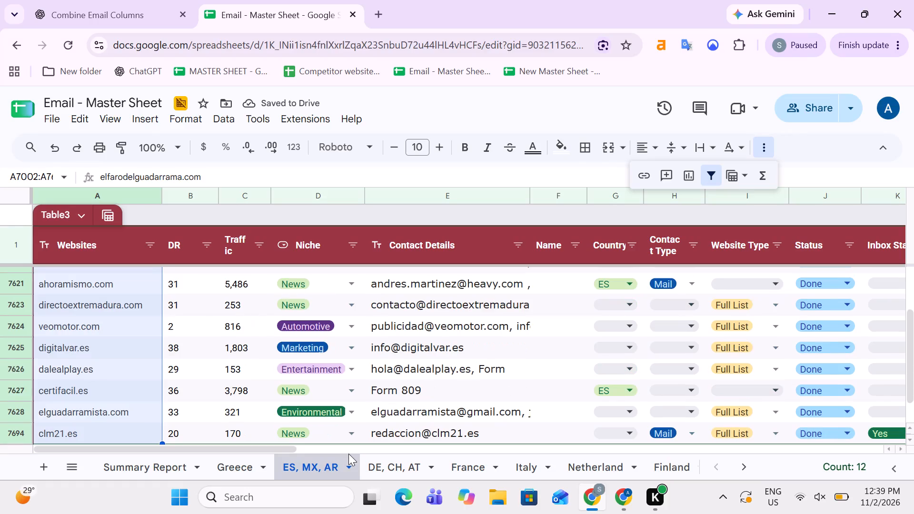
pyautogui.press('Up')
pyautogui.press('Down')
pyautogui.press('Up')
pyautogui.press('Down')
pyautogui.press('Up')
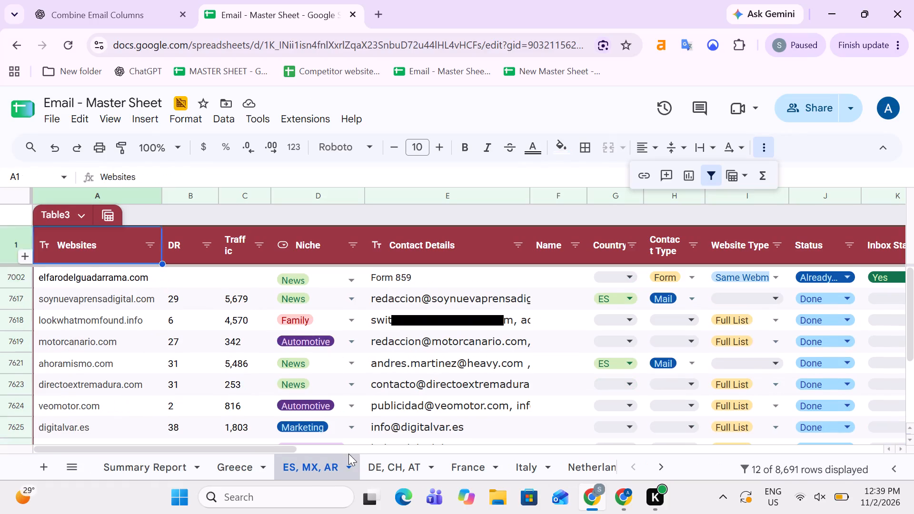
pyautogui.press('Down')
pyautogui.hotkey('ctrl', 'shift', 'Down')
pyautogui.press('Up')
pyautogui.press('Down')
# Look across the elfarodelguadarrama.com row (7002) from its domain over the outreach columns to Post date 2.
pyautogui.press('Right')
pyautogui.press('Right')
pyautogui.press('Right')
pyautogui.press('Right')
pyautogui.press('Right')
pyautogui.press('Right')
pyautogui.press('Right')
pyautogui.press('Right')
pyautogui.press('Right')
pyautogui.press('Right')
pyautogui.press('Right')
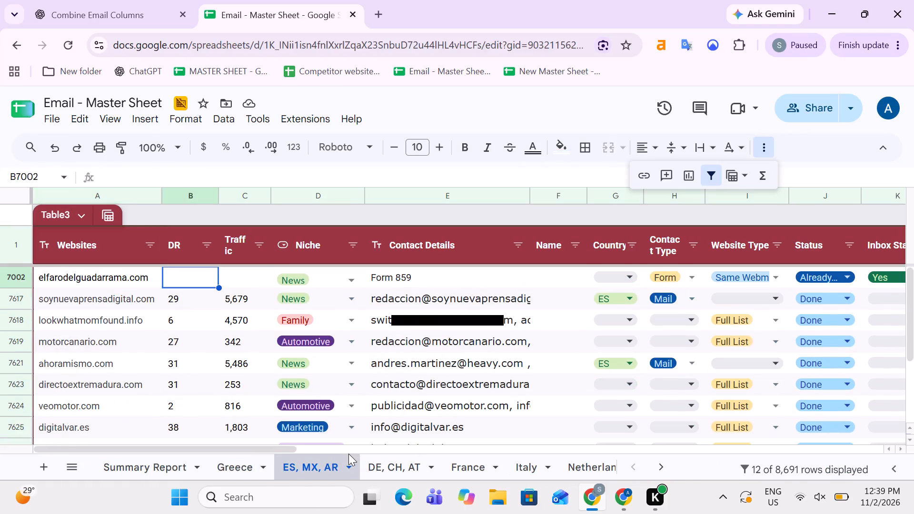
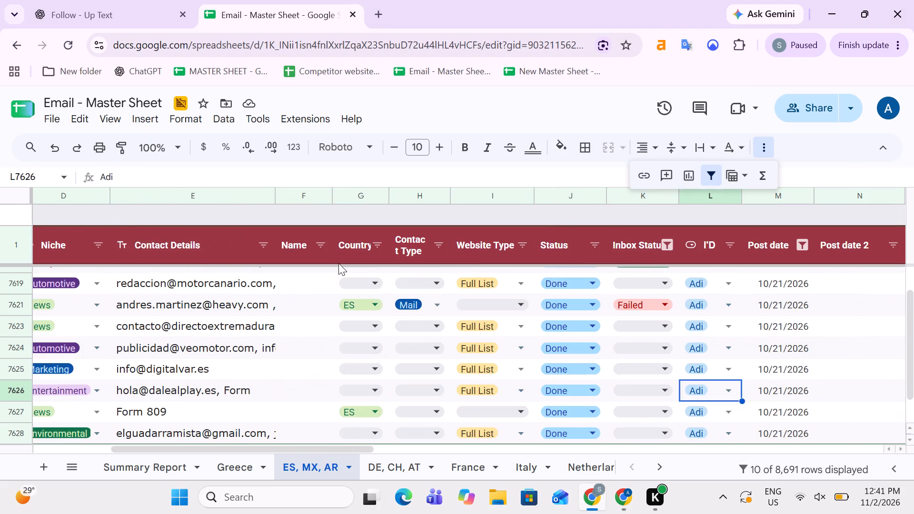
pyautogui.press('Left')
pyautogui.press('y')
pyautogui.press('Down')
pyautogui.press('Return')
# Copy the certifacil.es domain from row 7627 and search Gmail for it.
pyautogui.press('Left')
pyautogui.press('Left')
pyautogui.press('Left')
pyautogui.press('Left')
pyautogui.press('Left')
pyautogui.press('Left')
pyautogui.press('Left')
pyautogui.press('Left')
pyautogui.press('Left')
pyautogui.press('Left')
pyautogui.press('Left')
pyautogui.press('Left')
pyautogui.press('Left')
pyautogui.press('Left')
pyautogui.press('Left')
pyautogui.press('Left')
pyautogui.press('Left')
pyautogui.press('Left')
pyautogui.press('Left')
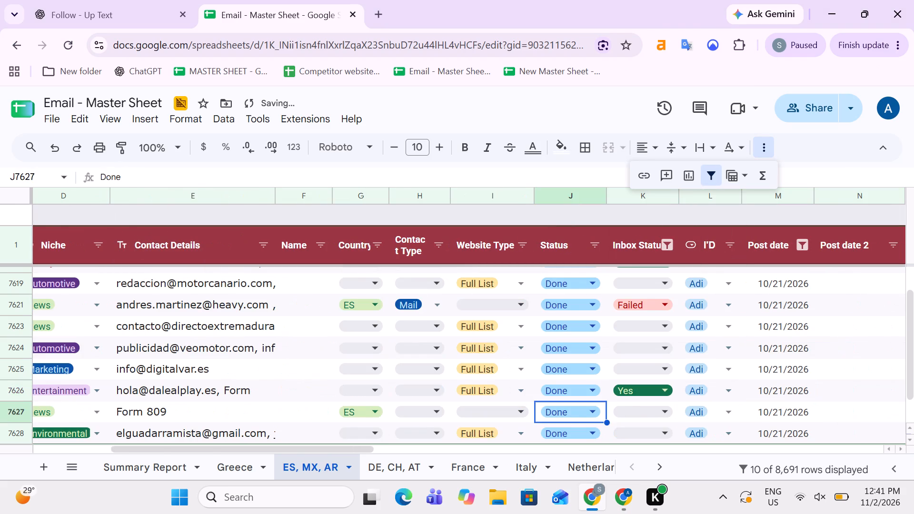
pyautogui.press('Down')
pyautogui.press('Up')
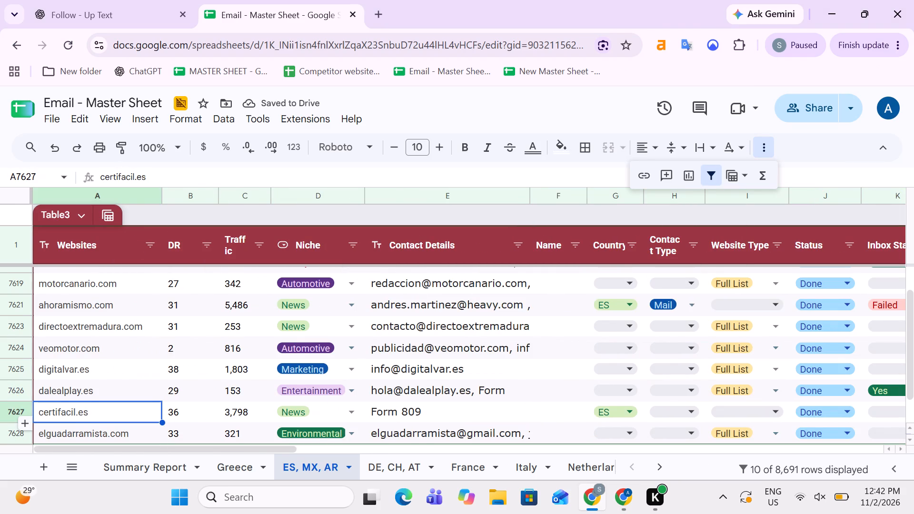
pyautogui.hotkey('ctrl', 'c')
pyautogui.hotkey('alt', 'Tab')
pyautogui.click(423, 113)
pyautogui.hotkey('ctrl', 'v')
pyautogui.press('Return')
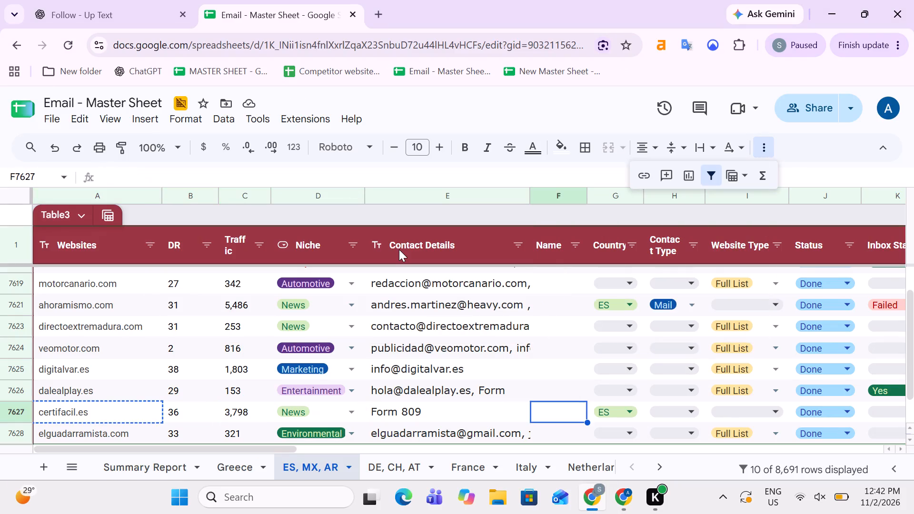
pyautogui.press('Right')
pyautogui.press('Right')
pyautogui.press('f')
pyautogui.press('Down')
pyautogui.press('Return')
pyautogui.press('Left')
pyautogui.press('Left')
pyautogui.press('Left')
pyautogui.press('Left')
pyautogui.press('Left')
pyautogui.press('Left')
pyautogui.press('Left')
pyautogui.press('Left')
pyautogui.press('Left')
pyautogui.press('Left')
pyautogui.press('Left')
pyautogui.press('Left')
pyautogui.press('Left')
pyautogui.press('Left')
pyautogui.press('Left')
pyautogui.press('Left')
pyautogui.press('Left')
pyautogui.press('Left')
pyautogui.press('Left')
pyautogui.press('Left')
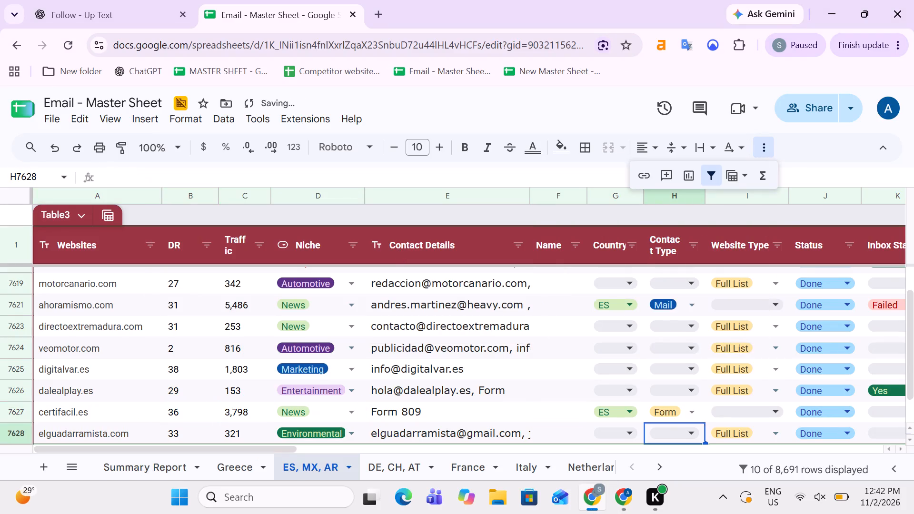
pyautogui.press('Right')
pyautogui.press('Down')
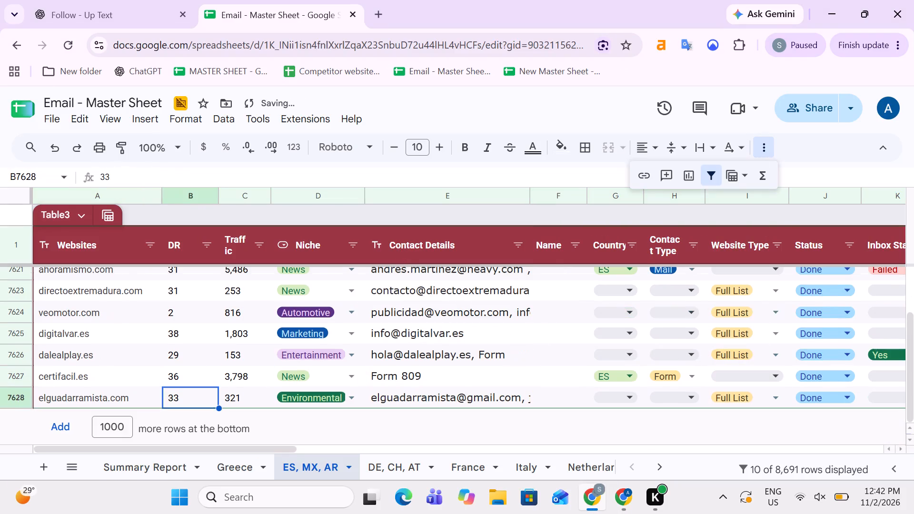
pyautogui.press('Left')
pyautogui.hotkey('ctrl', 'c')
pyautogui.hotkey('alt', 'Tab')
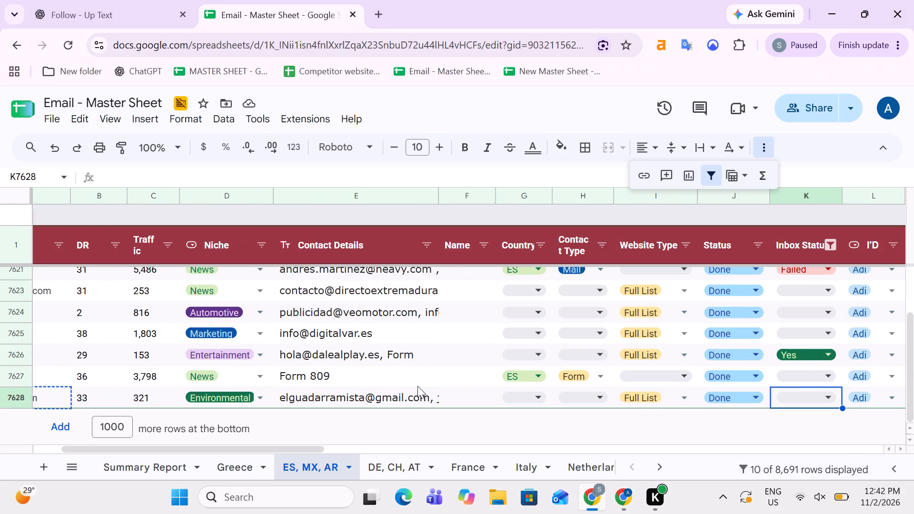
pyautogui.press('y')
pyautogui.press('Down')
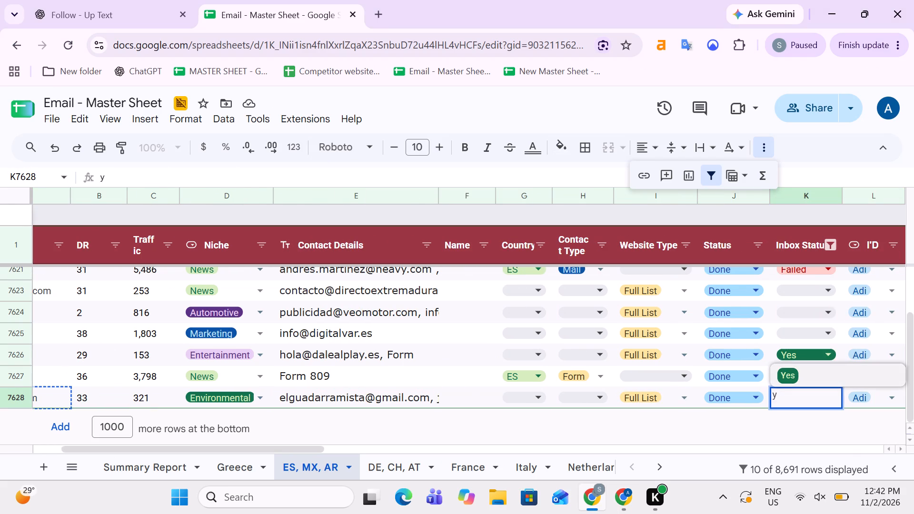
pyautogui.press('Return')
pyautogui.press('Up')
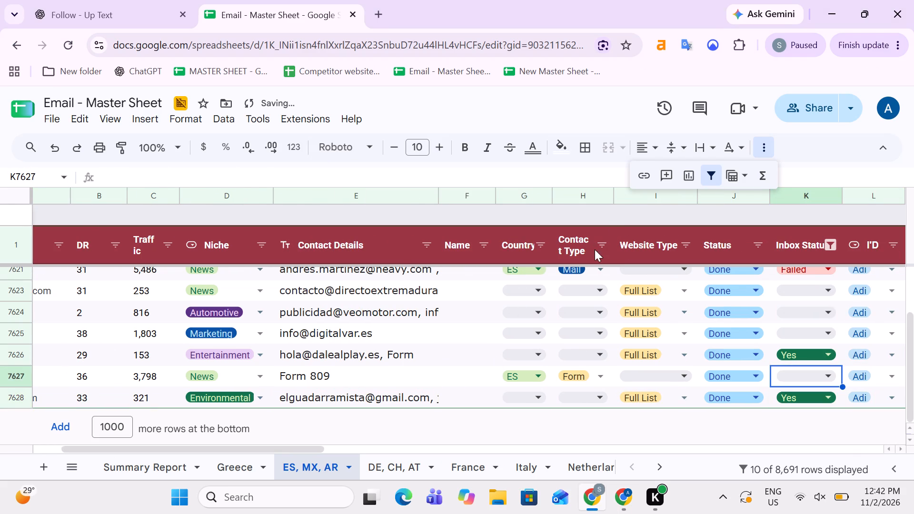
# Filter the Contact Type column to exclude Form, keeping blanks and Mail.
pyautogui.click(598, 247)
pyautogui.scroll(-5, 527, 353)
pyautogui.click(472, 373)
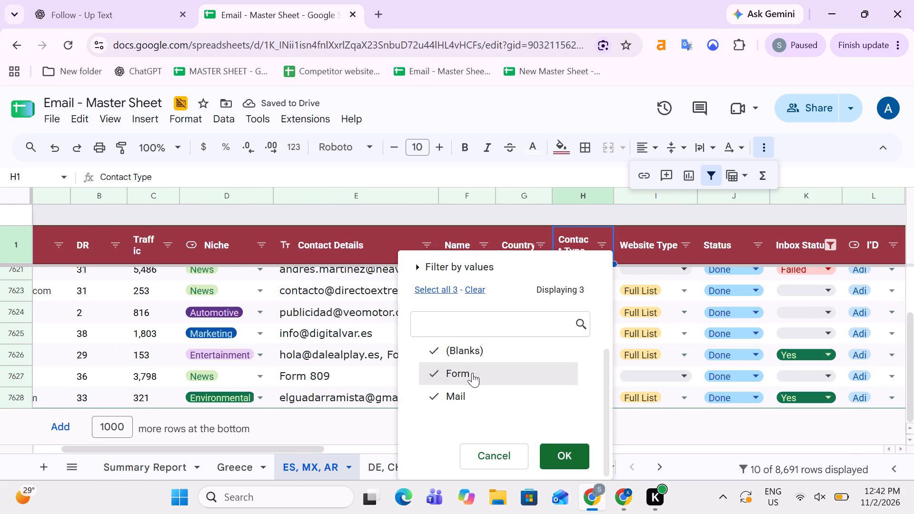
pyautogui.click(557, 453)
# Exclude Failed from the Inbox Status column's filter, keeping only the blanks selected.
pyautogui.click(832, 245)
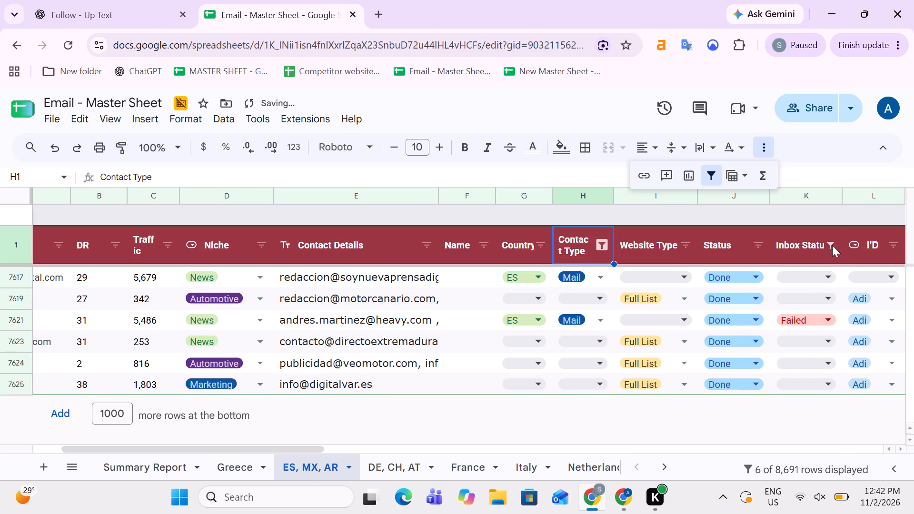
pyautogui.scroll(-6, 729, 414)
pyautogui.click(695, 375)
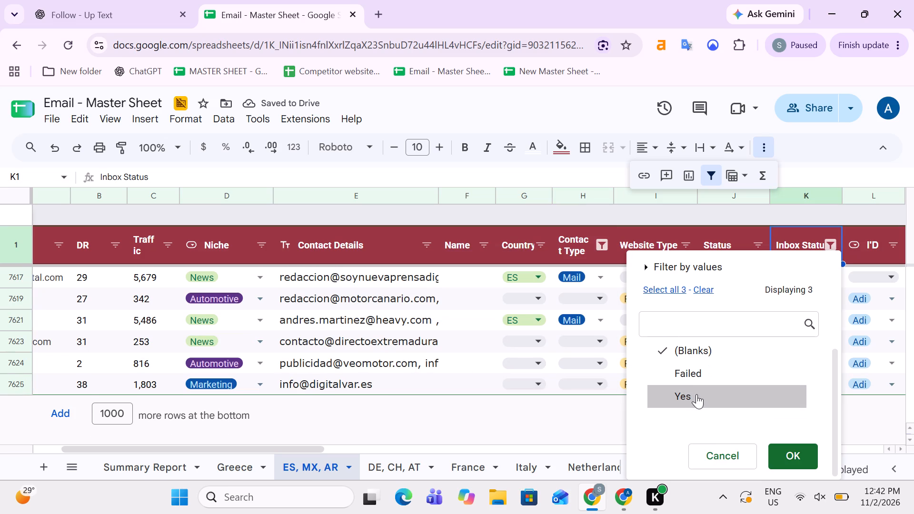
# Apply the Inbox Status filter so that only rows with blank entries are listed.
pyautogui.click(791, 455)
pyautogui.scroll(2, 746, 376)
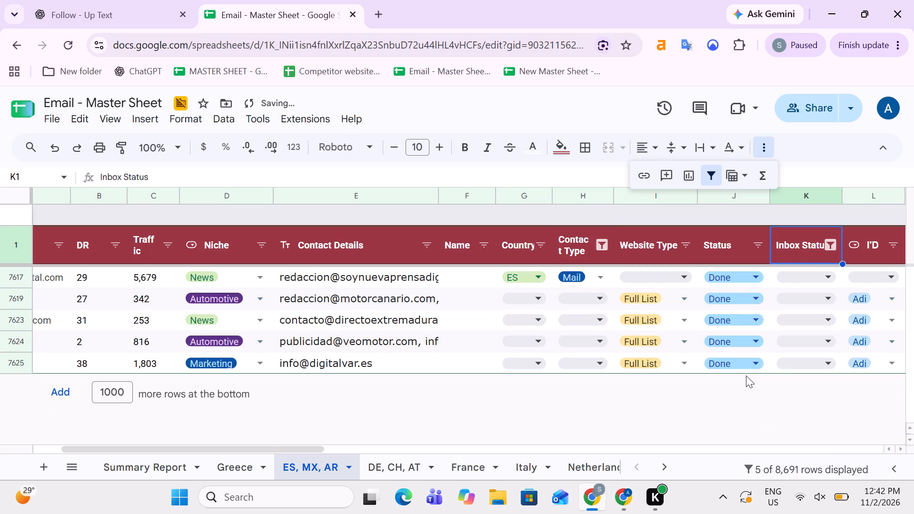
pyautogui.scroll(2, 746, 376)
# Mark Follow-up 1 as Done with First Follow-Up date 11/2/2026 in the soynuevaprensadigital.com row (7617).
pyautogui.press('Down')
pyautogui.press('Up')
pyautogui.press('Down')
pyautogui.press('Right')
pyautogui.press('Right')
pyautogui.press('Right')
pyautogui.press('Right')
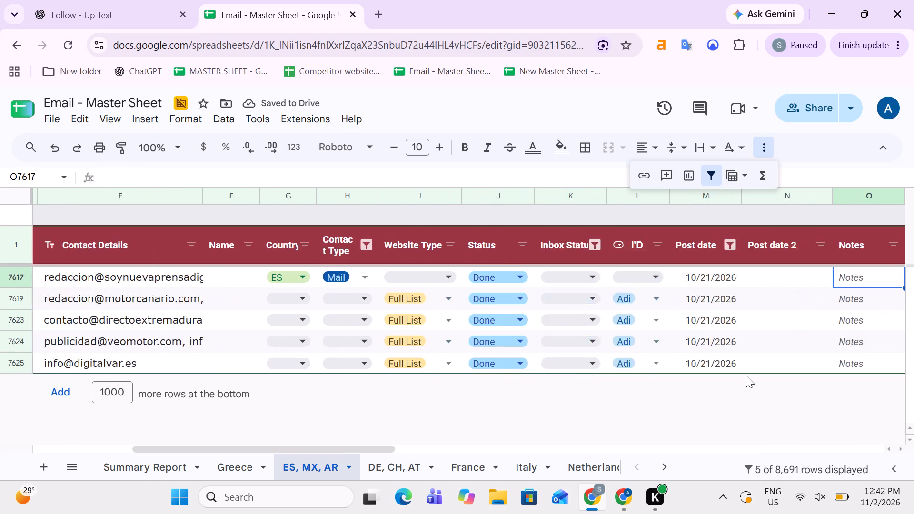
pyautogui.press('Right')
pyautogui.press('Right')
pyautogui.press('Right')
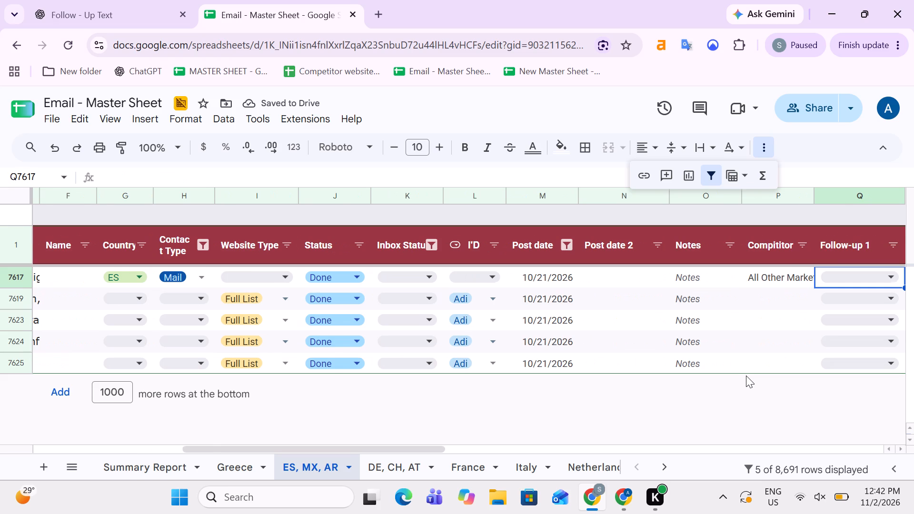
pyautogui.press('Left')
pyautogui.press('d')
pyautogui.press('Down')
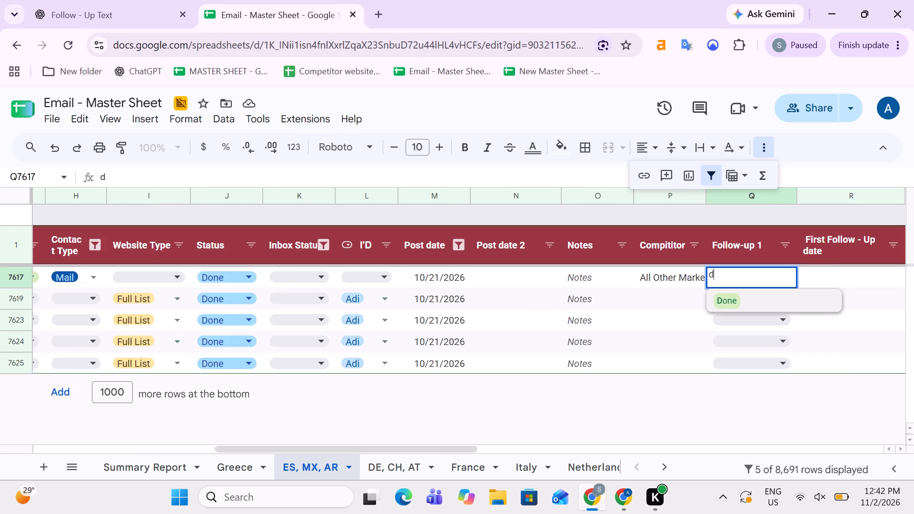
pyautogui.press('Return')
pyautogui.press('Up')
pyautogui.press('Right')
pyautogui.hotkey('ctrl', ';')
# Copy row 7617's Done status and 11/2/2026 date down to the remaining filtered rows' Follow-up 1 and date columns.
pyautogui.press('Left')
pyautogui.hotkey('shift', 'Right')
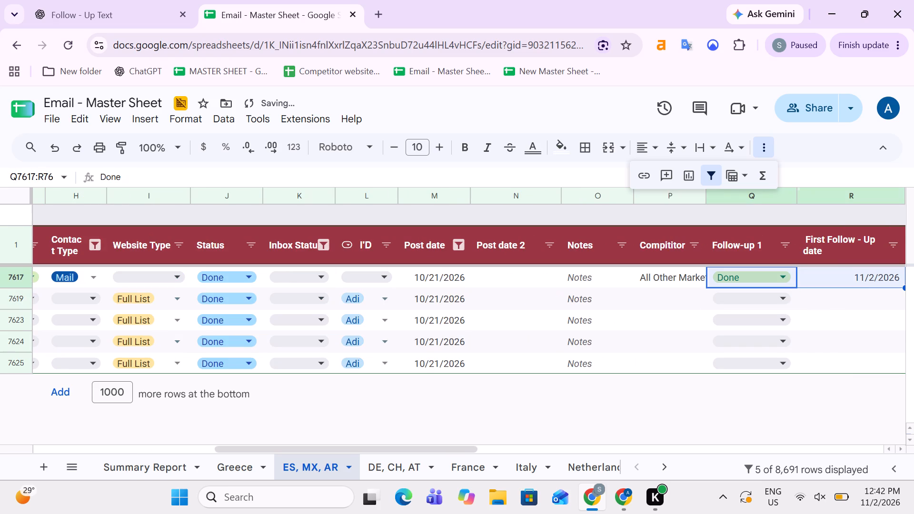
pyautogui.hotkey('ctrl', 'c')
pyautogui.hotkey('ctrl', 'shift', 'Down')
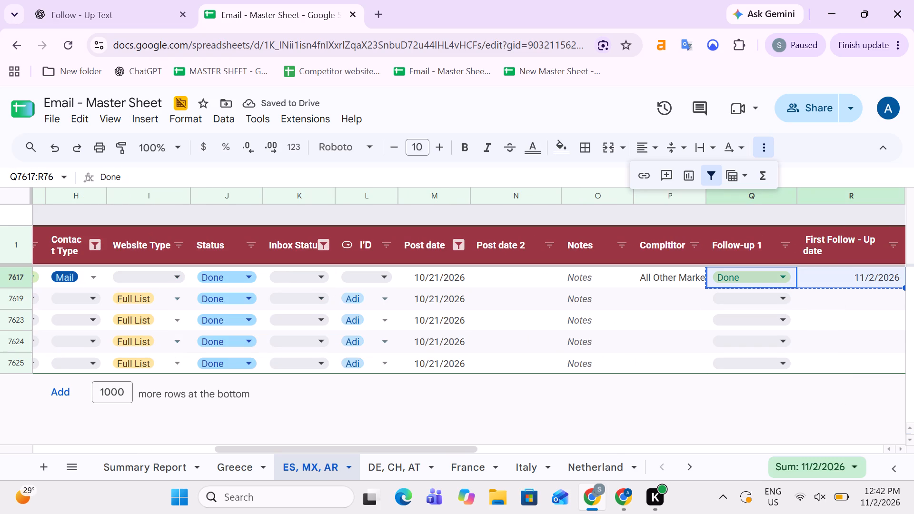
pyautogui.hotkey('ctrl', 'v')
# Look along row 7617 from its domain in the Websites column across to the Second Follow up Date column.
pyautogui.press('Up')
pyautogui.press('Down')
pyautogui.press('Left')
pyautogui.press('Left')
pyautogui.press('Left')
pyautogui.press('Left')
pyautogui.press('Left')
pyautogui.press('Left')
pyautogui.press('Left')
pyautogui.press('Left')
pyautogui.press('Left')
pyautogui.press('Left')
pyautogui.press('Left')
pyautogui.press('Left')
pyautogui.press('Left')
pyautogui.press('Left')
pyautogui.press('Left')
pyautogui.press('Left')
pyautogui.press('Left')
pyautogui.press('Left')
pyautogui.press('Left')
pyautogui.press('Left')
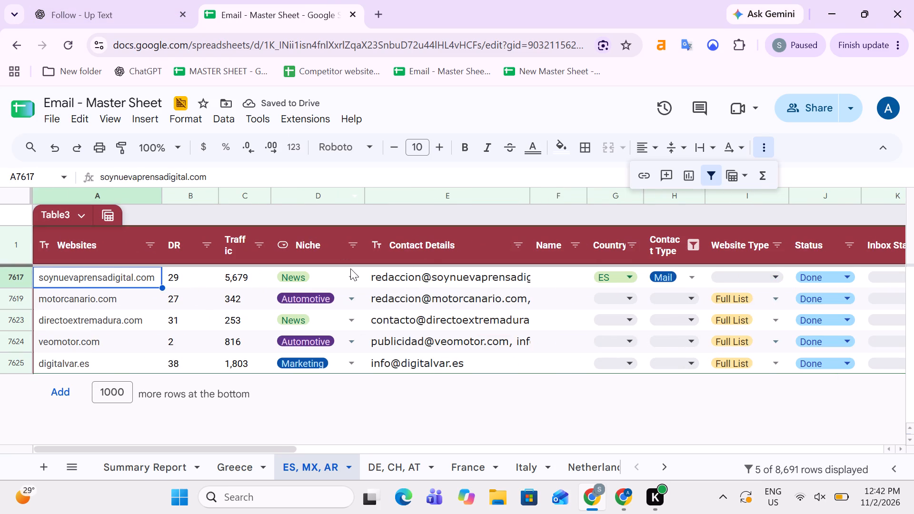
pyautogui.press('Right')
pyautogui.press('Right')
pyautogui.press('Right')
pyautogui.press('Right')
pyautogui.press('Right')
pyautogui.press('Right')
pyautogui.press('Right')
pyautogui.press('Right')
pyautogui.press('Right')
pyautogui.press('Right')
pyautogui.press('Right')
pyautogui.press('Right')
pyautogui.press('Right')
pyautogui.press('Right')
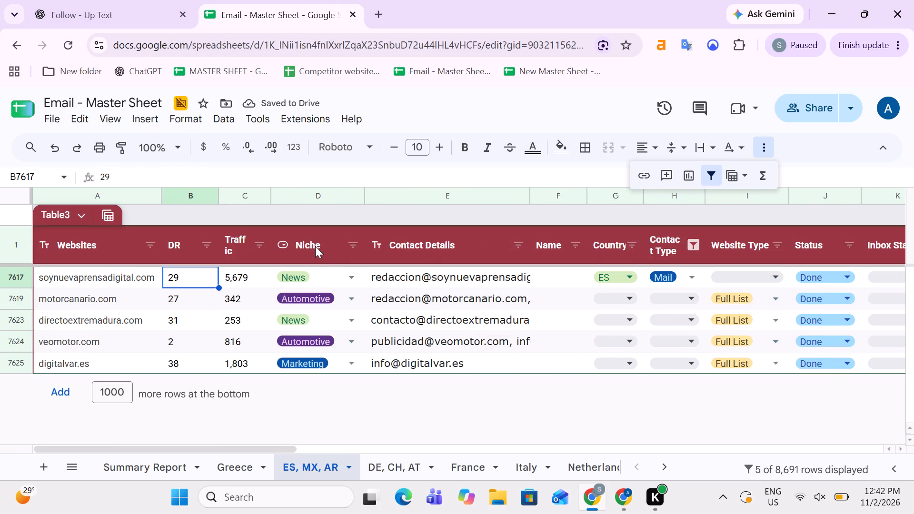
pyautogui.press('Right')
pyautogui.press('Right')
pyautogui.press('Right')
pyautogui.press('Right')
pyautogui.press('Right')
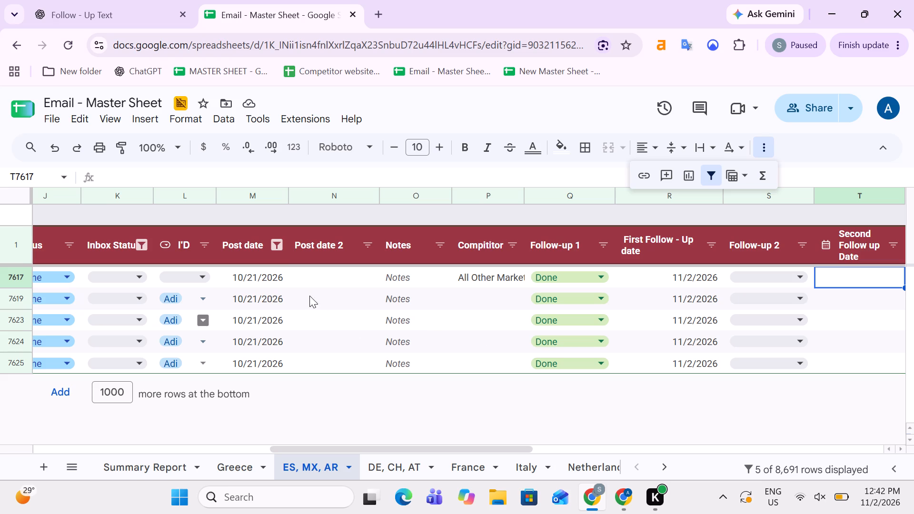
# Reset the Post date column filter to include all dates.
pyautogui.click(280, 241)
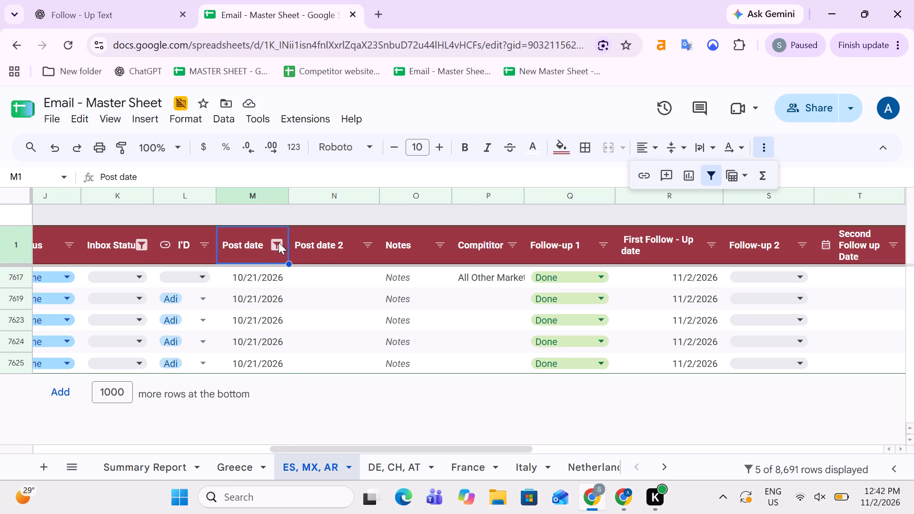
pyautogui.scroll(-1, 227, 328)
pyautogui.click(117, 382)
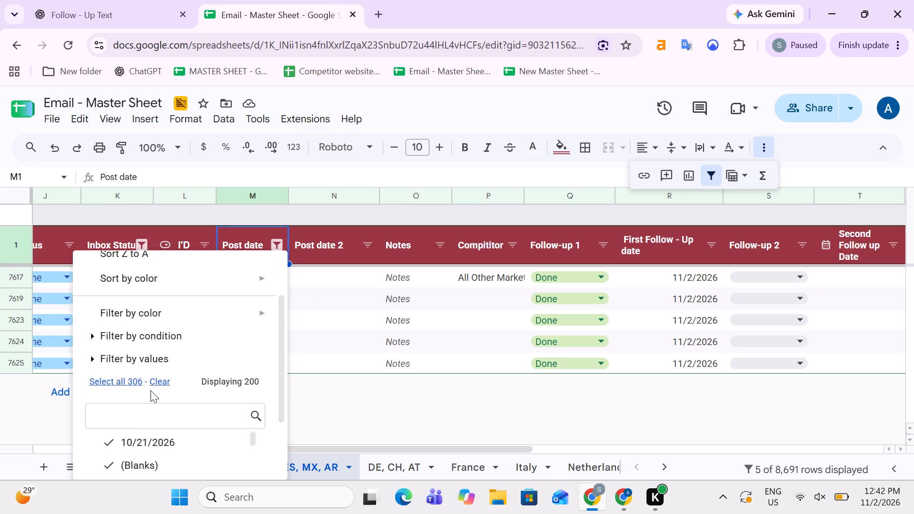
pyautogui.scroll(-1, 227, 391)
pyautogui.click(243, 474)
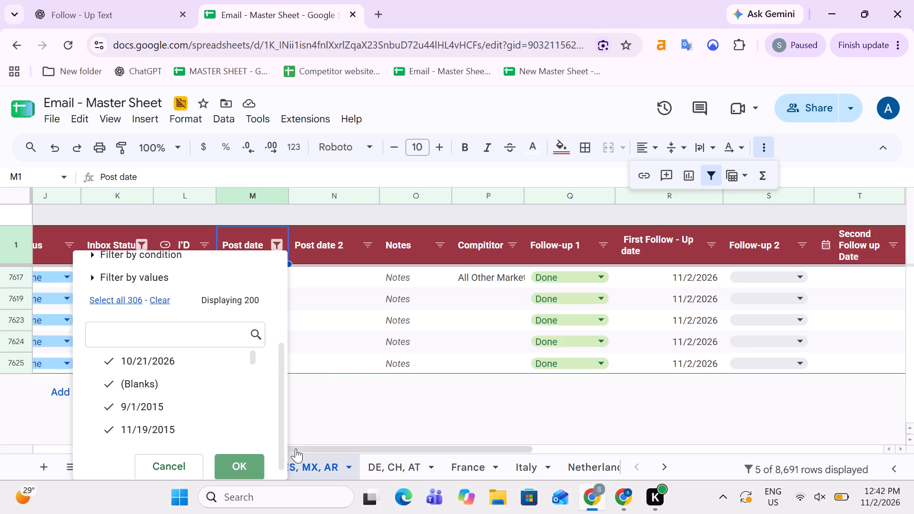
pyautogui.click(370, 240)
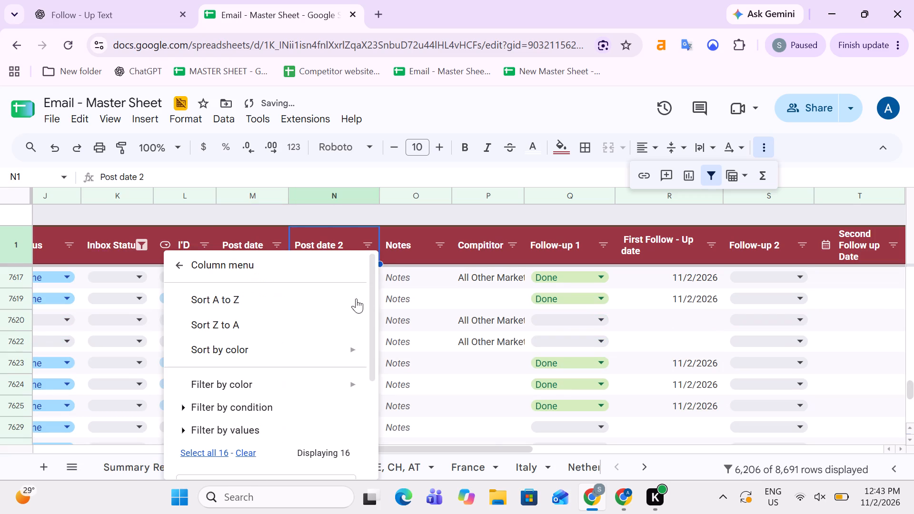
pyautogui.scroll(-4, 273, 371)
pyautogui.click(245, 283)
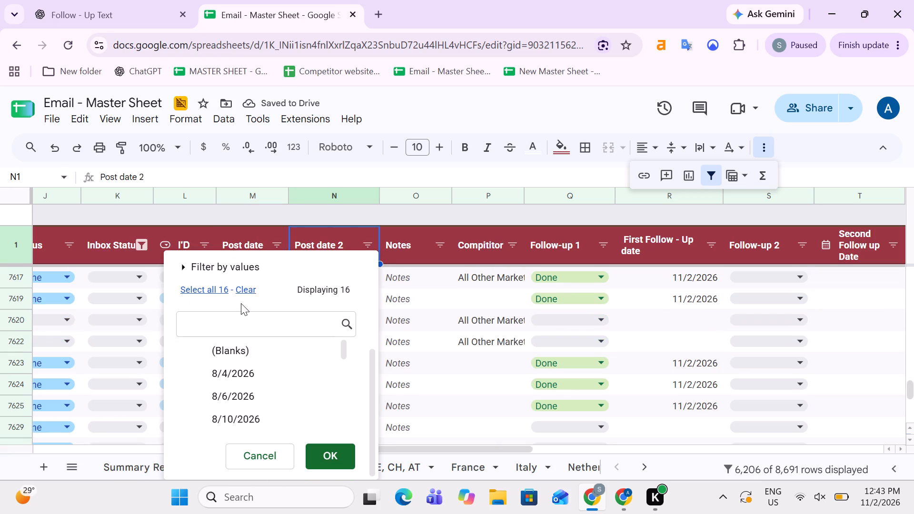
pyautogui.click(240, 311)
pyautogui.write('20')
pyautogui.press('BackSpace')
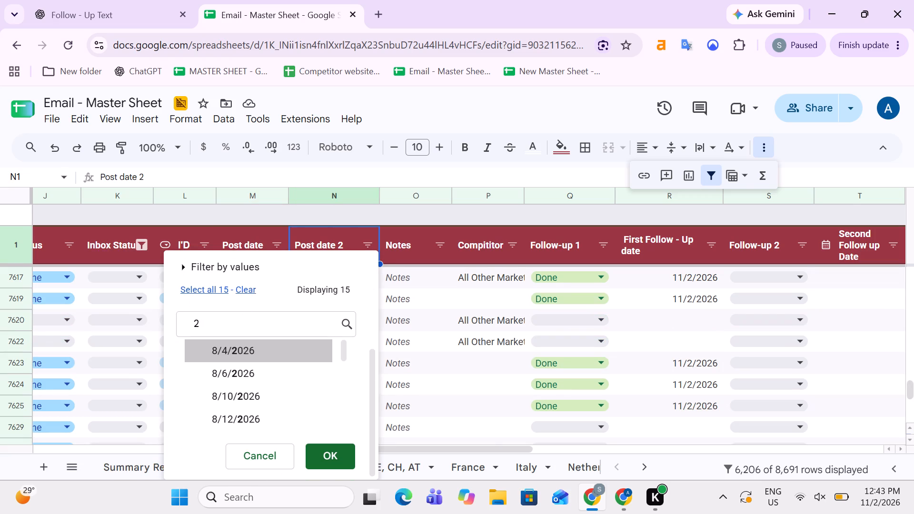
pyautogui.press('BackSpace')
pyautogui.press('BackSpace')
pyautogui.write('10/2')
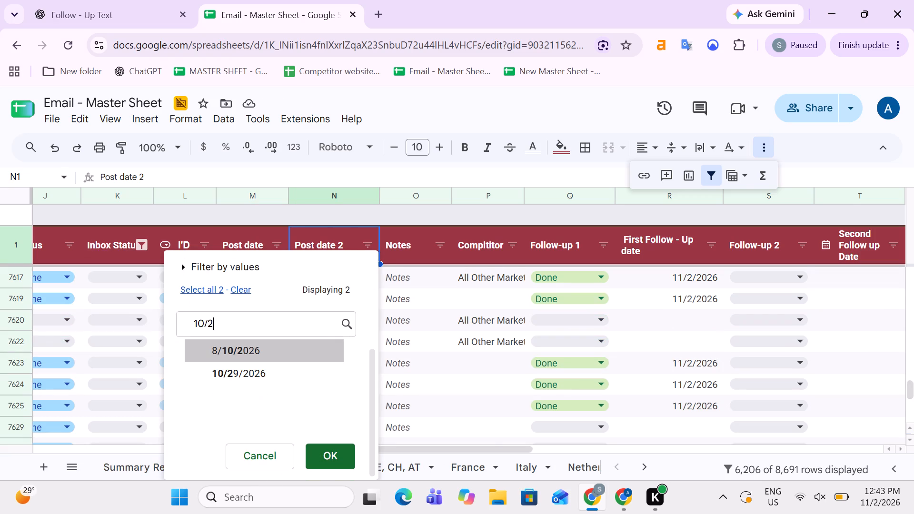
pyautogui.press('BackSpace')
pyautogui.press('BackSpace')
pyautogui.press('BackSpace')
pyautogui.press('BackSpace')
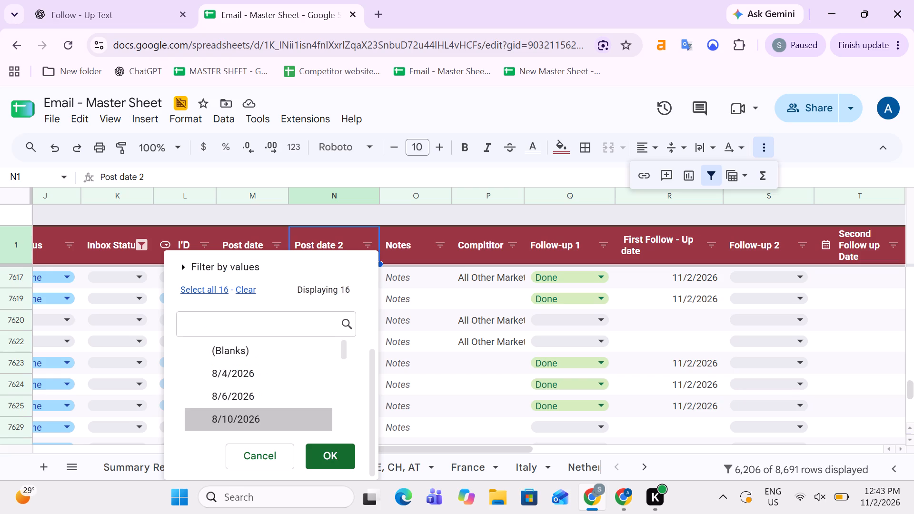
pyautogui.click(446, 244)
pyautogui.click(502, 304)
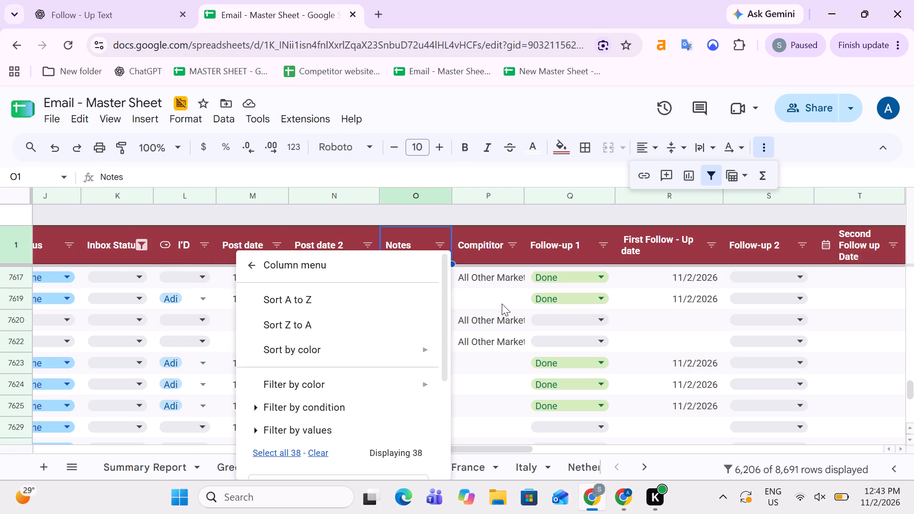
# Filter the Post date column to show only 10/22/2026.
pyautogui.click(272, 247)
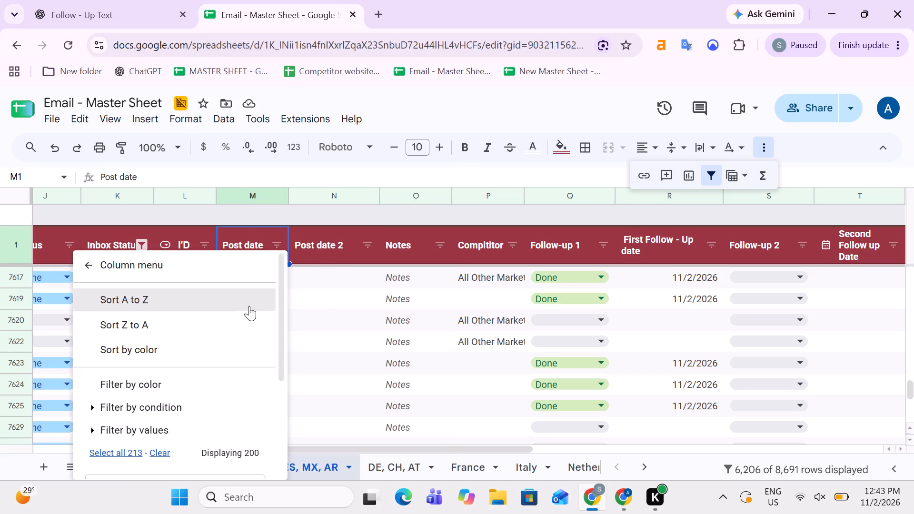
pyautogui.scroll(-4, 224, 329)
pyautogui.click(157, 292)
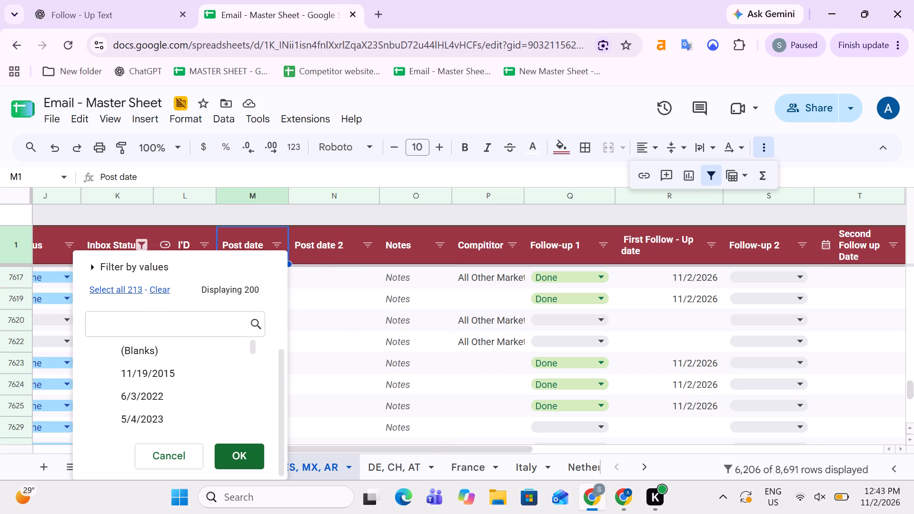
pyautogui.click(152, 328)
pyautogui.write('10/22')
pyautogui.click(132, 355)
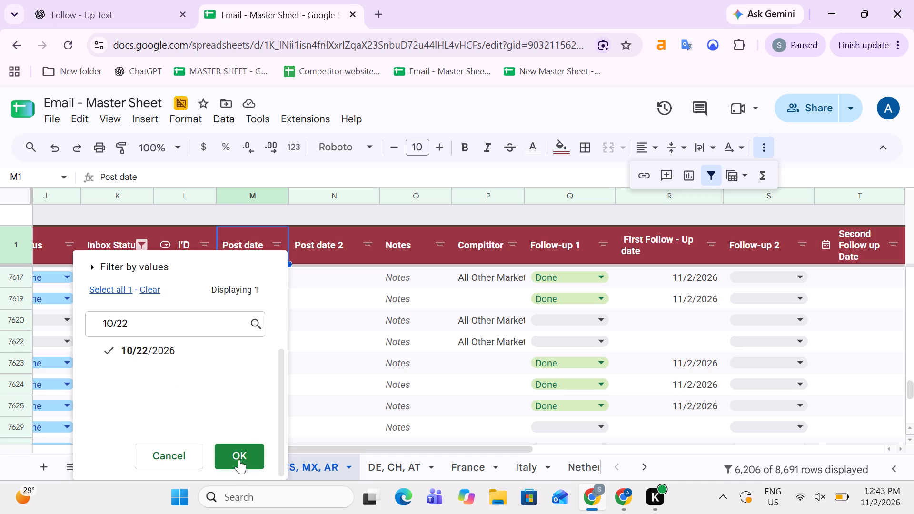
pyautogui.click(231, 459)
# Look over the Websites entries of the rows filtered to 10/22/2026, selecting them from economiadehoy.es down to the last row.
pyautogui.press('Down')
pyautogui.press('Up')
pyautogui.press('Down')
pyautogui.press('Left')
pyautogui.press('Left')
pyautogui.press('Left')
pyautogui.press('Left')
pyautogui.press('Left')
pyautogui.press('Left')
pyautogui.press('Left')
pyautogui.press('Left')
pyautogui.press('Left')
pyautogui.press('Left')
pyautogui.press('Left')
pyautogui.press('Left')
pyautogui.press('Left')
pyautogui.press('Left')
pyautogui.press('Left')
pyautogui.press('Left')
pyautogui.press('Left')
pyautogui.press('Left')
pyautogui.press('Left')
pyautogui.press('Left')
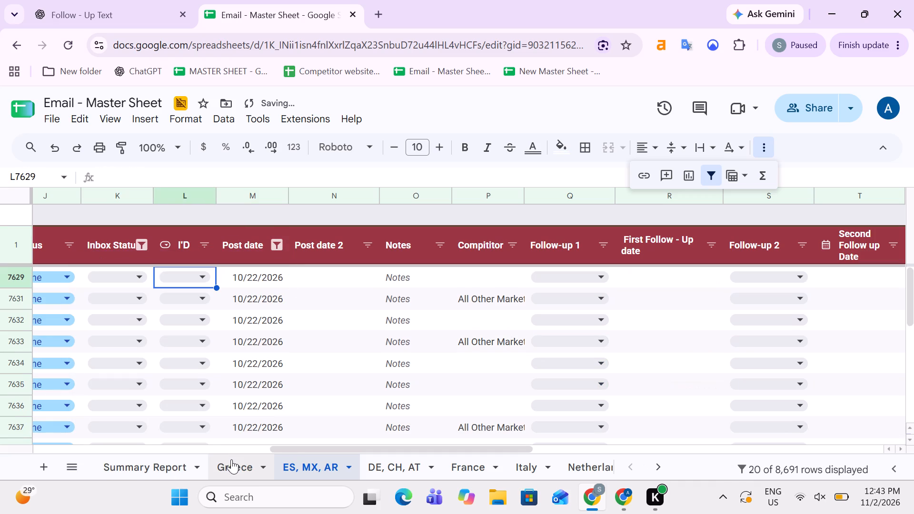
pyautogui.press('Up')
pyautogui.press('Down')
pyautogui.hotkey('ctrl', 'shift', 'Down')
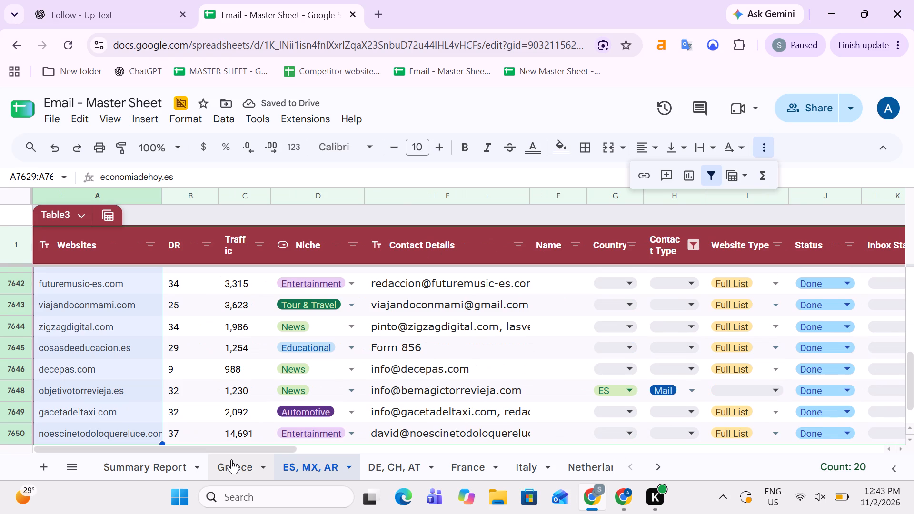
pyautogui.press('Up')
pyautogui.press('Down')
pyautogui.press('Down')
pyautogui.press('Down')
pyautogui.press('Down')
pyautogui.press('Down')
pyautogui.press('Down')
pyautogui.press('Down')
pyautogui.press('Down')
pyautogui.press('Down')
pyautogui.press('Down')
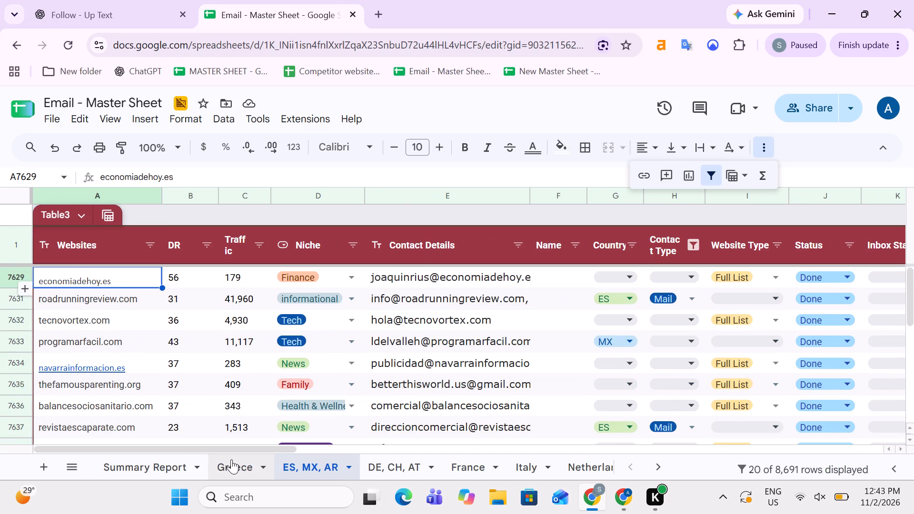
# Look down the Contact Details column of the filtered rows and go to the Form 856 entry for cosasdeeducacion.es.
pyautogui.press('Right')
pyautogui.press('Right')
pyautogui.press('Right')
pyautogui.press('Right')
pyautogui.press('Right')
pyautogui.press('Down')
pyautogui.press('Down')
pyautogui.press('Down')
pyautogui.press('Down')
pyautogui.press('Down')
pyautogui.press('Down')
pyautogui.press('Down')
pyautogui.press('Down')
pyautogui.press('Down')
pyautogui.press('Down')
pyautogui.press('Down')
pyautogui.press('Down')
pyautogui.press('Down')
pyautogui.press('Down')
pyautogui.press('Down')
pyautogui.press('Down')
pyautogui.press('Down')
pyautogui.press('Down')
pyautogui.press('Down')
pyautogui.press('Down')
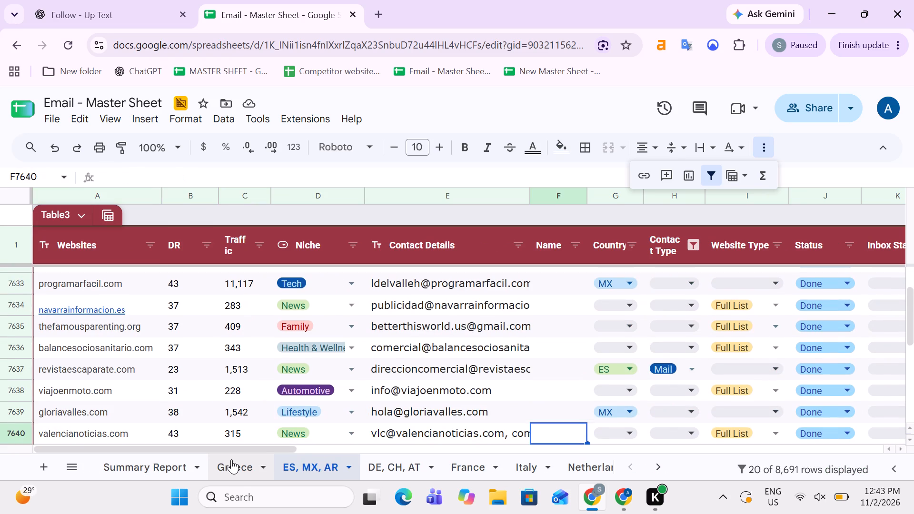
pyautogui.press('Left')
pyautogui.press('Up')
pyautogui.press('Up')
pyautogui.press('Up')
pyautogui.press('Up')
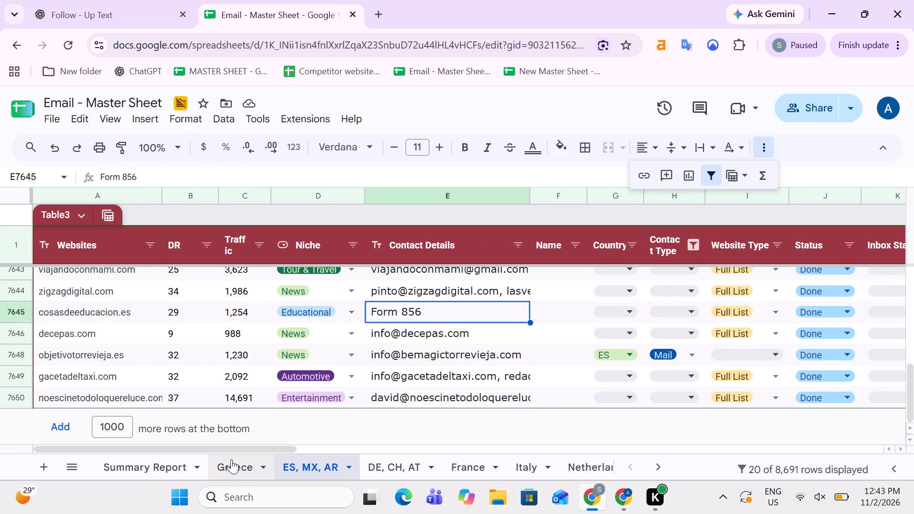
# Set the Contact Type of the cosasdeeducacion.es row to Form.
pyautogui.press('Right')
pyautogui.press('Right')
pyautogui.press('Right')
pyautogui.press('f')
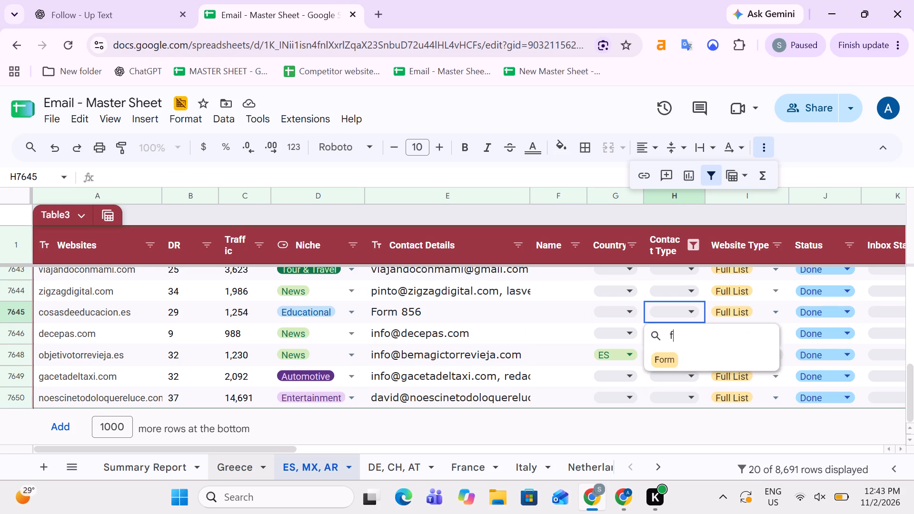
pyautogui.press('Down')
pyautogui.press('Return')
# Look back up through the filtered rows to economiadehoy.es and go to the roadrunningreview.com row, checking contact details and contact types.
pyautogui.press('Up')
pyautogui.press('Up')
pyautogui.press('Left')
pyautogui.press('Left')
pyautogui.press('Up')
pyautogui.press('Up')
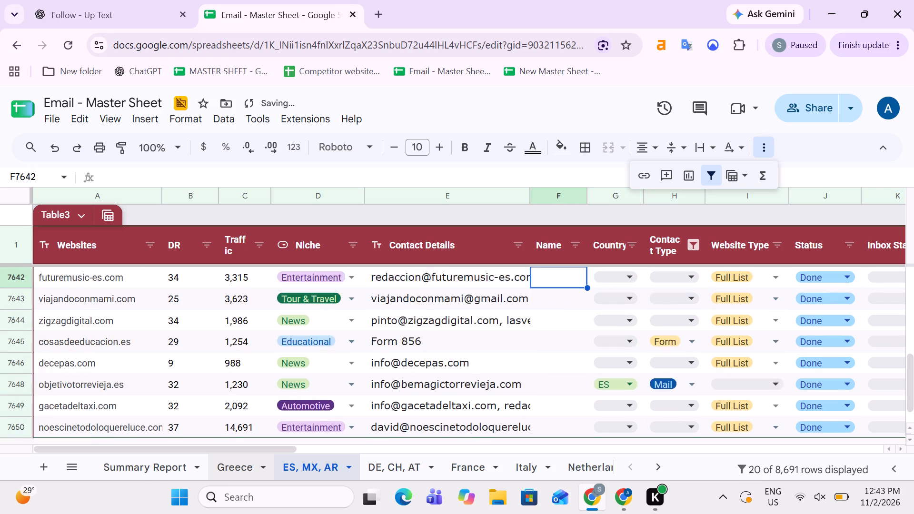
pyautogui.press('Up')
pyautogui.press('Up')
pyautogui.press('Up')
pyautogui.press('Up')
pyautogui.press('Up')
pyautogui.press('Up')
pyautogui.press('Up')
pyautogui.press('Up')
pyautogui.press('Up')
pyautogui.press('Up')
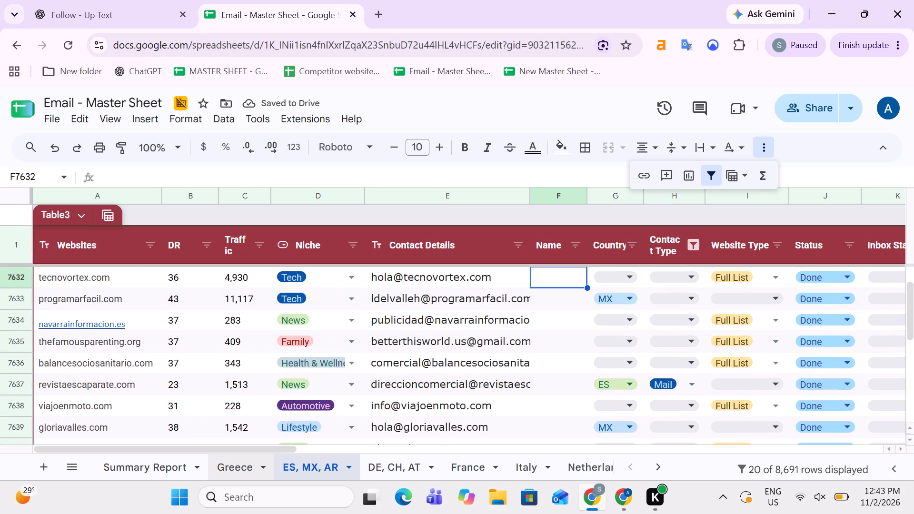
pyautogui.press('Up')
pyautogui.press('Up')
pyautogui.press('Up')
pyautogui.press('Up')
pyautogui.press('Up')
pyautogui.press('Down')
pyautogui.press('Down')
pyautogui.press('Up')
pyautogui.press('Down')
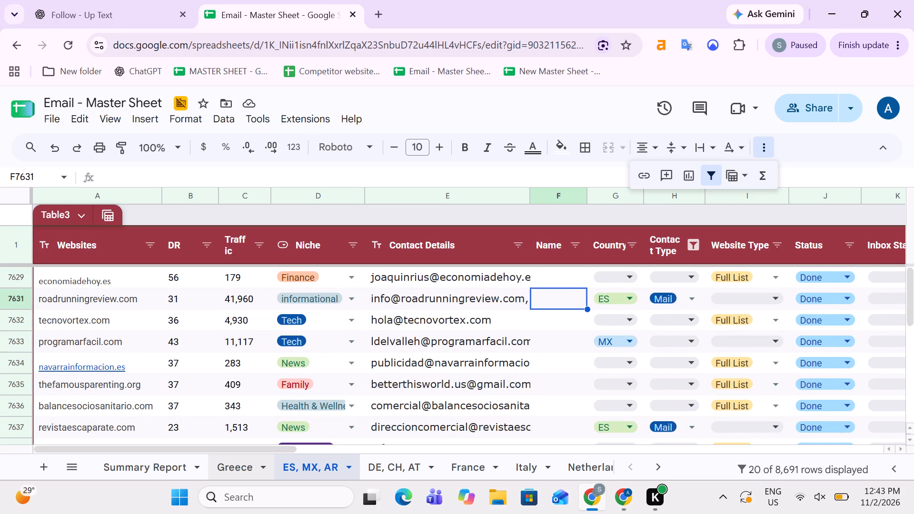
# Reapply the Contact Type filter so it shows only the blank and Mail rows, leaving Form excluded.
pyautogui.press('Right')
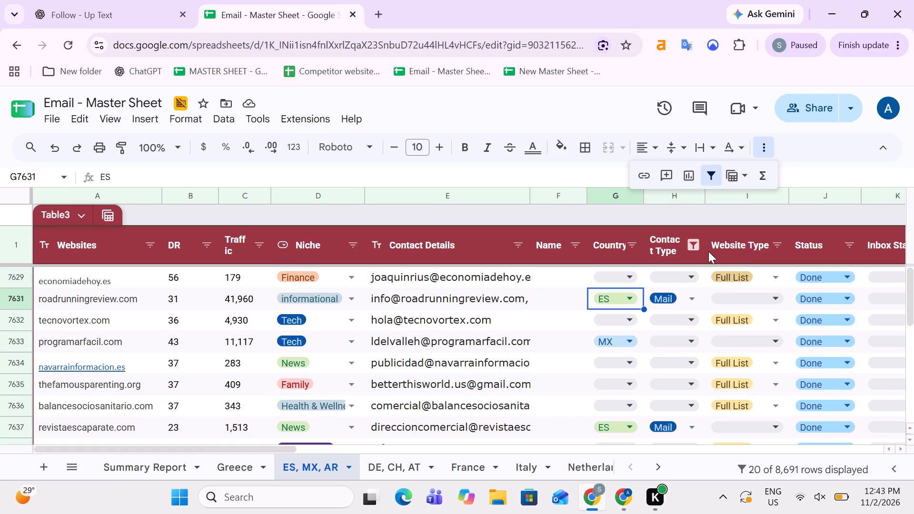
pyautogui.click(694, 243)
pyautogui.scroll(-5, 629, 374)
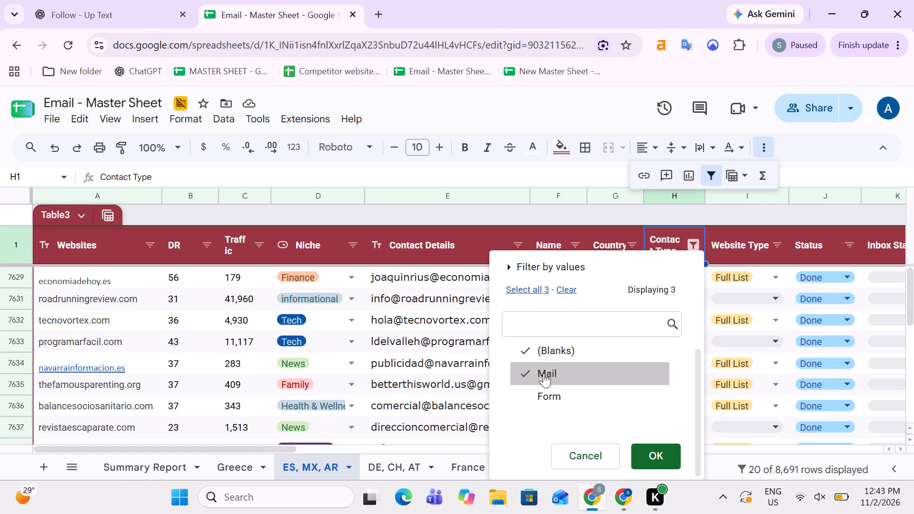
pyautogui.click(660, 448)
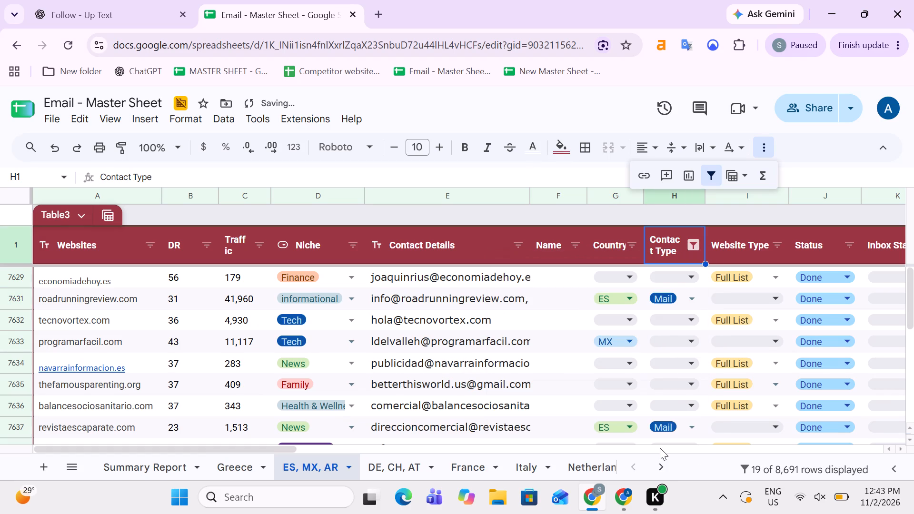
# Go to the economiadehoy.es row and look over the filtered Websites list and the row's columns.
pyautogui.press('Down')
pyautogui.press('Up')
pyautogui.press('Down')
pyautogui.press('Left')
pyautogui.press('Left')
pyautogui.press('Left')
pyautogui.press('Left')
pyautogui.press('Left')
pyautogui.press('Left')
pyautogui.press('Left')
pyautogui.press('Left')
pyautogui.press('Left')
pyautogui.press('Left')
pyautogui.press('Left')
pyautogui.press('Left')
pyautogui.press('Left')
pyautogui.press('Left')
pyautogui.press('Left')
pyautogui.press('Left')
pyautogui.press('Left')
pyautogui.press('Left')
pyautogui.press('Left')
pyautogui.press('Left')
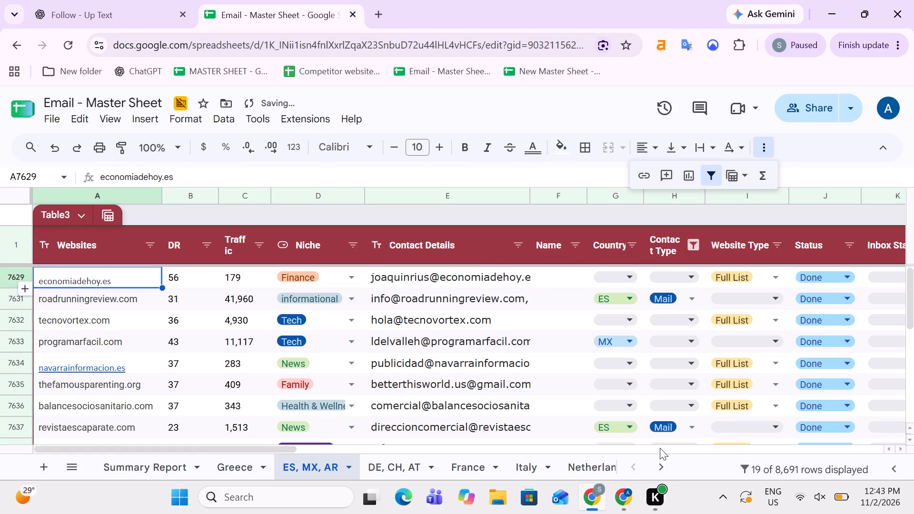
pyautogui.hotkey('ctrl', 'shift', 'Down')
pyautogui.press('Up')
pyautogui.press('Down')
pyautogui.press('Right')
pyautogui.press('Right')
pyautogui.press('Right')
pyautogui.press('Right')
pyautogui.press('Right')
pyautogui.press('Right')
pyautogui.press('Right')
pyautogui.press('Right')
pyautogui.press('Right')
pyautogui.press('Right')
pyautogui.press('Right')
pyautogui.press('Right')
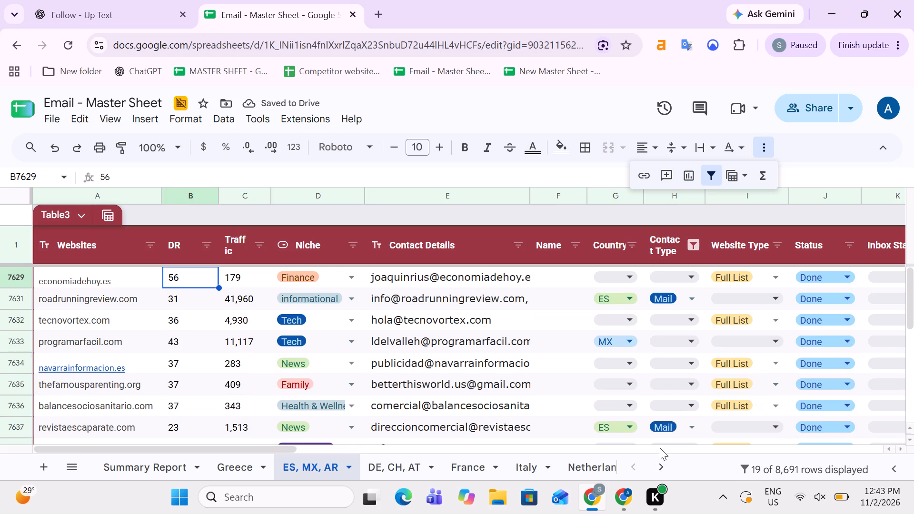
pyautogui.press('Right')
pyautogui.press('Right')
pyautogui.press('Right')
pyautogui.press('Right')
pyautogui.press('Left')
pyautogui.press('Left')
pyautogui.press('Left')
pyautogui.press('Left')
pyautogui.press('Left')
pyautogui.press('Left')
pyautogui.press('Left')
pyautogui.press('Left')
pyautogui.press('Left')
pyautogui.press('Left')
pyautogui.press('Left')
pyautogui.press('Left')
pyautogui.press('Left')
pyautogui.press('Left')
pyautogui.press('Left')
pyautogui.press('Left')
pyautogui.press('Left')
pyautogui.press('Left')
pyautogui.press('Left')
pyautogui.press('Left')
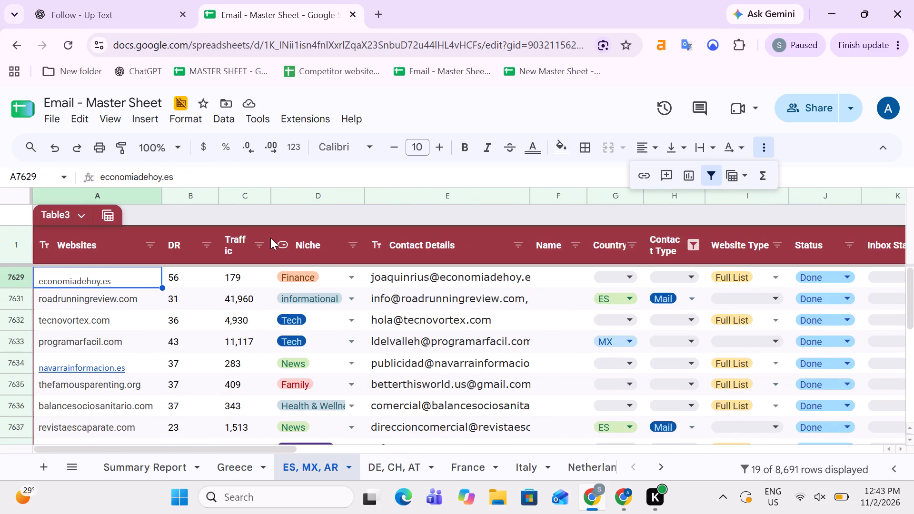
pyautogui.hotkey('ctrl', 'c')
pyautogui.hotkey('alt', 'Tab')
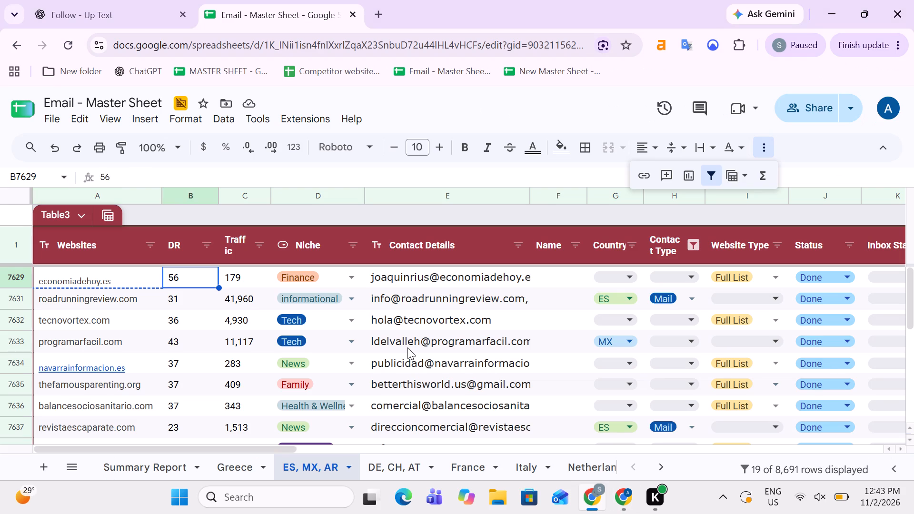
pyautogui.press('Right')
pyautogui.press('Right')
pyautogui.press('Right')
pyautogui.press('Right')
pyautogui.press('Right')
pyautogui.press('Left')
pyautogui.press('Left')
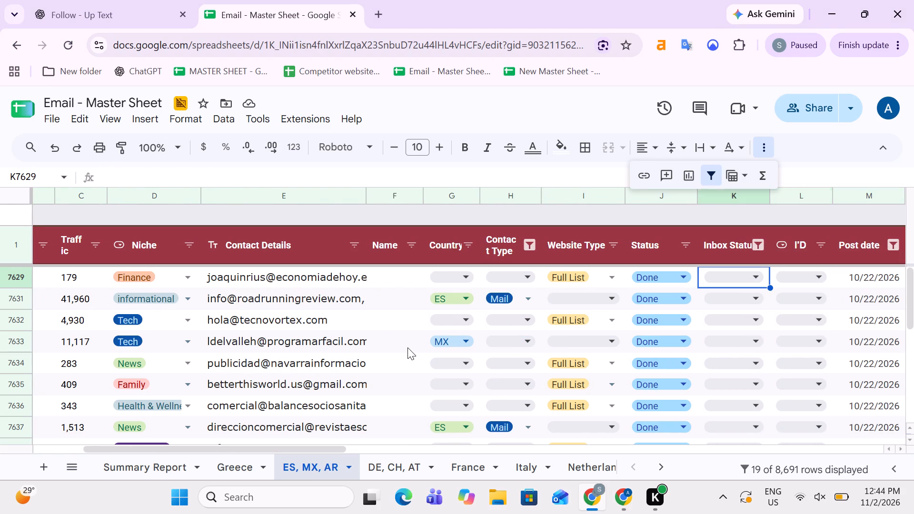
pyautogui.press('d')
pyautogui.press('BackSpace')
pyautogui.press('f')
pyautogui.press('Down')
pyautogui.press('Return')
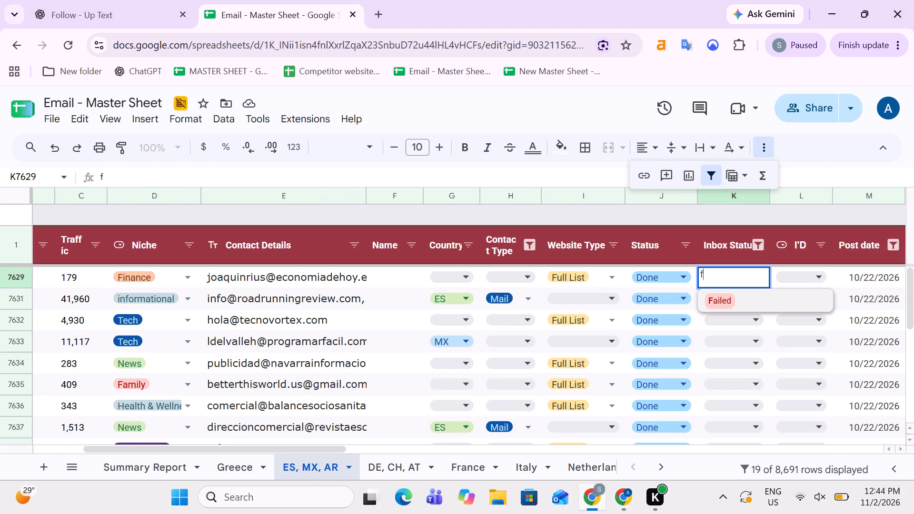
pyautogui.press('Left')
pyautogui.press('Left')
pyautogui.press('Left')
pyautogui.press('Left')
pyautogui.press('Left')
pyautogui.press('Left')
pyautogui.press('Left')
pyautogui.press('Left')
pyautogui.press('Left')
pyautogui.press('Left')
pyautogui.press('Left')
pyautogui.press('Left')
pyautogui.press('Left')
pyautogui.press('Left')
pyautogui.press('Left')
pyautogui.press('Left')
pyautogui.press('Left')
pyautogui.press('Left')
pyautogui.press('Left')
pyautogui.press('Left')
pyautogui.hotkey('ctrl', 'c')
pyautogui.hotkey('alt', 'Tab')
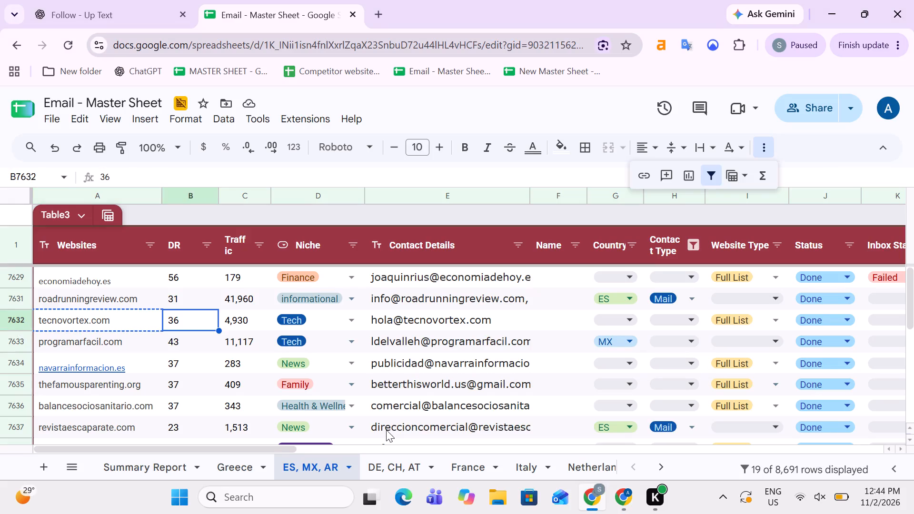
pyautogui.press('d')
pyautogui.press('Down')
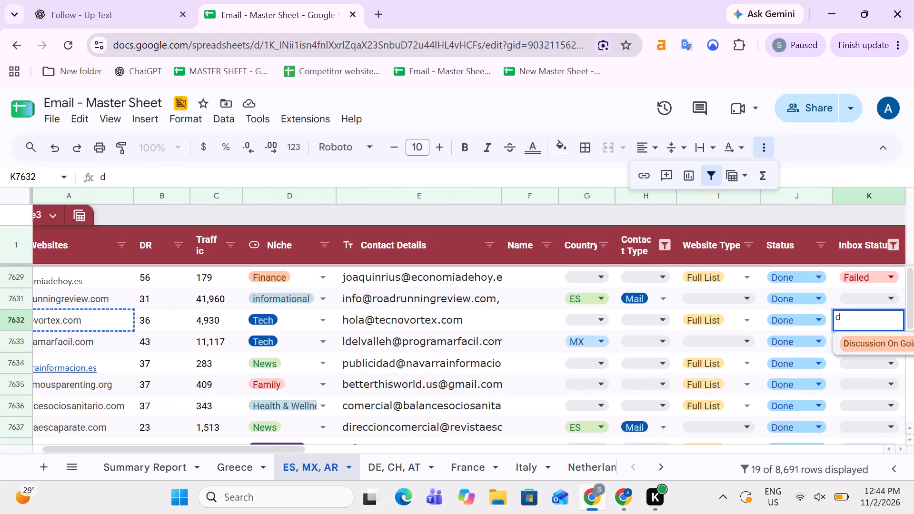
pyautogui.press('Return')
pyautogui.press('Left')
pyautogui.press('Left')
pyautogui.press('Left')
pyautogui.press('Left')
pyautogui.press('Left')
pyautogui.press('Left')
pyautogui.press('Left')
pyautogui.press('Left')
pyautogui.press('Left')
pyautogui.press('Left')
pyautogui.press('Left')
pyautogui.press('Left')
pyautogui.press('Left')
pyautogui.press('Left')
pyautogui.press('Left')
pyautogui.press('Left')
pyautogui.press('Left')
pyautogui.press('Left')
pyautogui.hotkey('ctrl', 'c')
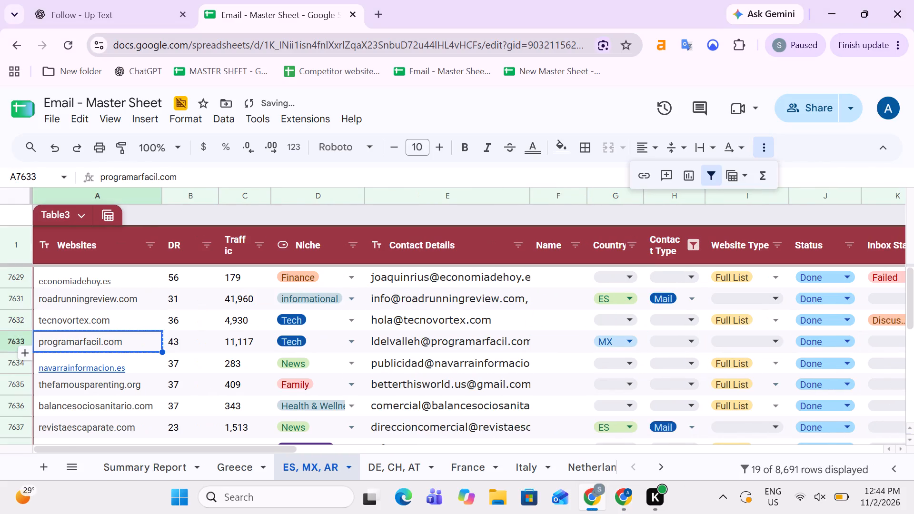
pyautogui.hotkey('alt', 'Tab')
pyautogui.click(433, 115)
pyautogui.hotkey('ctrl', 'v')
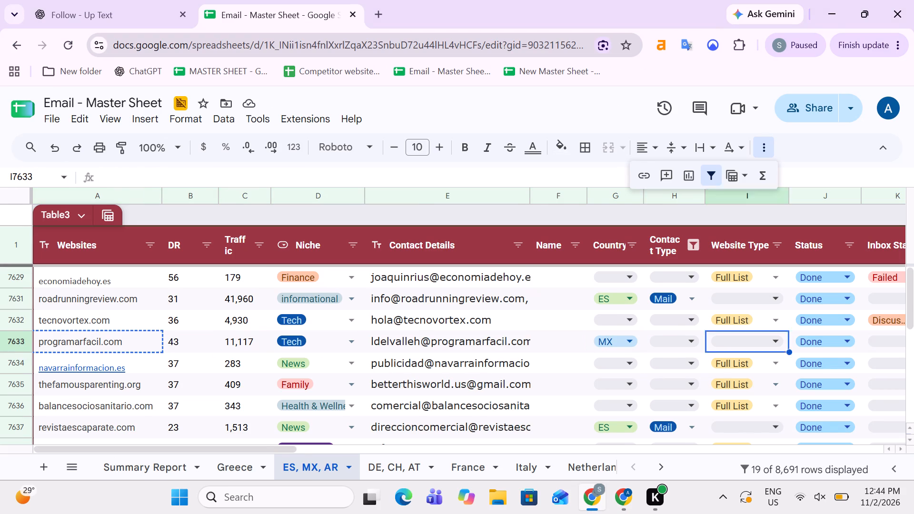
pyautogui.press('Right')
pyautogui.press('Right')
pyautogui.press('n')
pyautogui.press('Up')
pyautogui.press('Return')
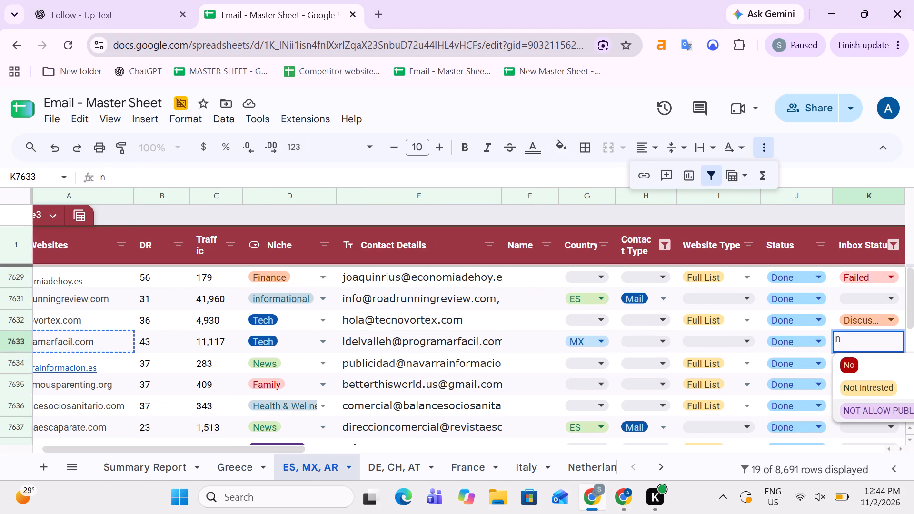
pyautogui.press('Left')
pyautogui.press('Left')
pyautogui.press('Left')
pyautogui.press('Left')
pyautogui.press('Left')
pyautogui.press('Left')
pyautogui.press('Left')
pyautogui.press('Left')
pyautogui.press('Left')
pyautogui.press('Left')
pyautogui.press('Left')
pyautogui.press('Left')
pyautogui.press('Left')
pyautogui.press('Left')
pyautogui.press('Left')
pyautogui.press('Left')
pyautogui.press('Left')
pyautogui.press('Left')
pyautogui.press('Left')
pyautogui.hotkey('ctrl', 'c')
pyautogui.hotkey('alt', 'Tab')
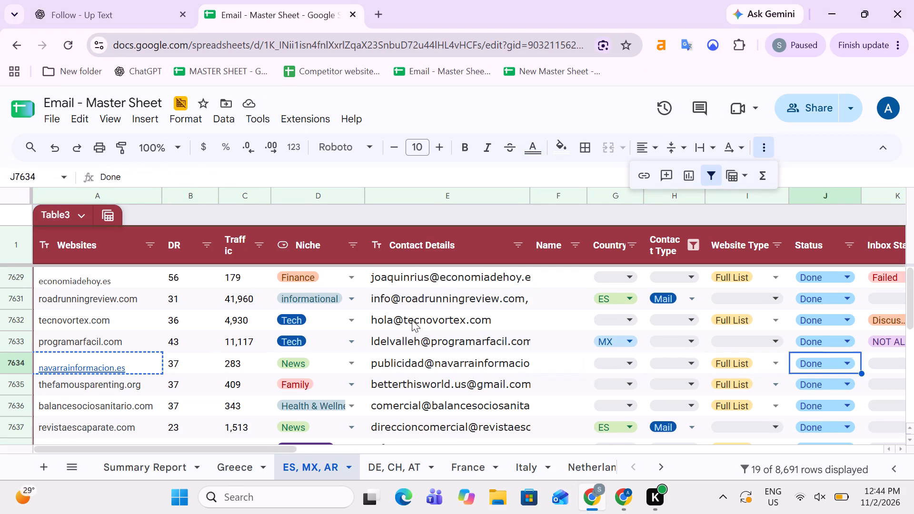
pyautogui.press('Right')
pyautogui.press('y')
pyautogui.press('Down')
pyautogui.press('Return')
pyautogui.press('Left')
pyautogui.press('Left')
pyautogui.press('Left')
pyautogui.press('Left')
pyautogui.press('Left')
pyautogui.press('Left')
pyautogui.press('Left')
pyautogui.press('Left')
pyautogui.press('Left')
pyautogui.press('Left')
pyautogui.press('Left')
pyautogui.press('Left')
pyautogui.press('Left')
pyautogui.press('Left')
pyautogui.press('Left')
pyautogui.press('Left')
pyautogui.press('Left')
pyautogui.press('Left')
pyautogui.press('Left')
pyautogui.press('Left')
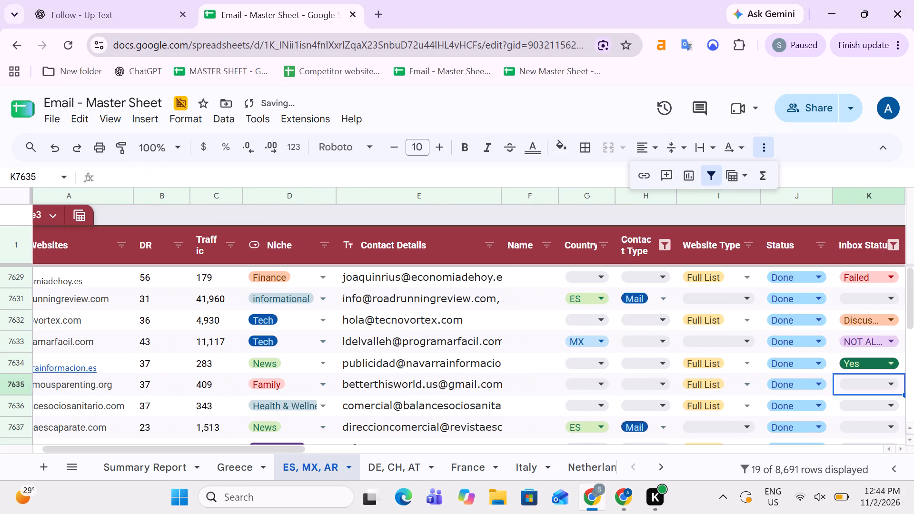
pyautogui.hotkey('ctrl', 'c')
pyautogui.hotkey('alt', 'Tab')
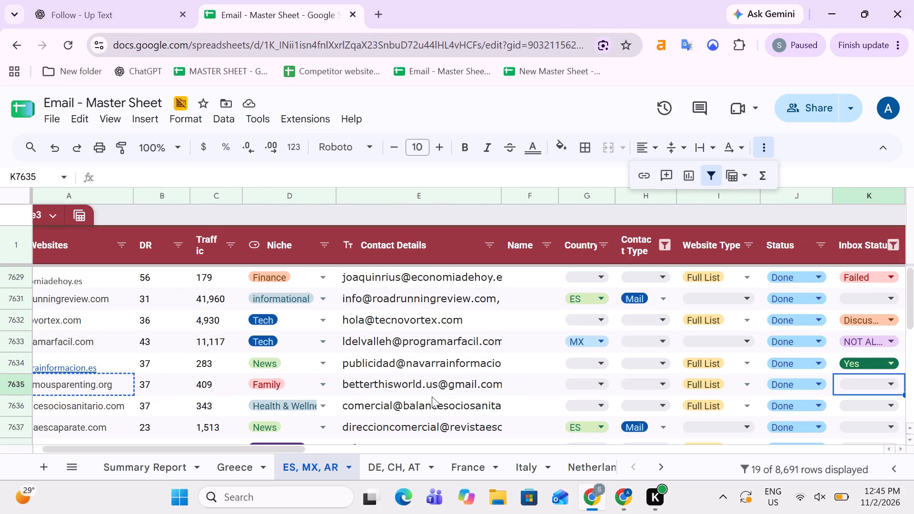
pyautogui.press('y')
pyautogui.press('Down')
pyautogui.press('Return')
pyautogui.press('Left')
pyautogui.press('Left')
pyautogui.press('Left')
pyautogui.press('Left')
pyautogui.press('Left')
pyautogui.press('Left')
pyautogui.press('Left')
pyautogui.press('Left')
pyautogui.press('Left')
pyautogui.press('Left')
pyautogui.press('Left')
pyautogui.press('Left')
pyautogui.press('Left')
pyautogui.press('Left')
pyautogui.press('Left')
pyautogui.press('Left')
pyautogui.press('Left')
pyautogui.press('Left')
pyautogui.press('Left')
pyautogui.press('Left')
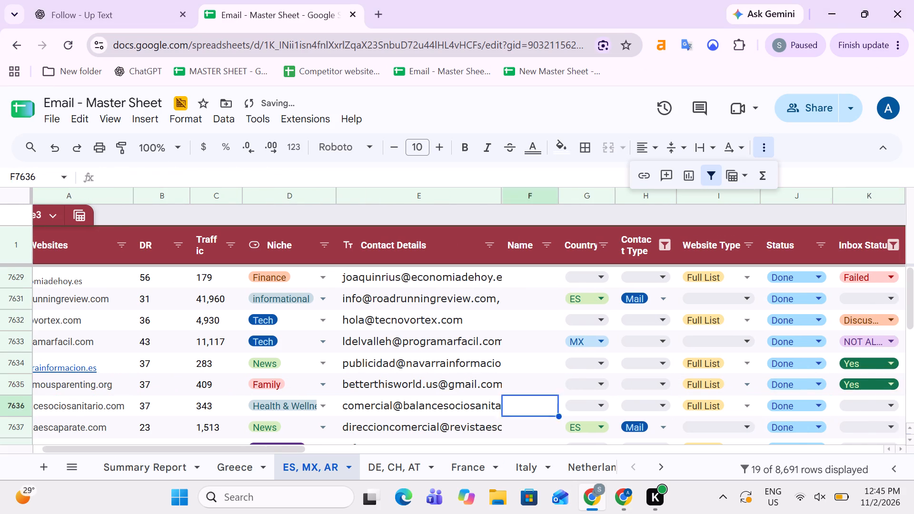
pyautogui.hotkey('ctrl', 'c')
pyautogui.hotkey('alt', 'Tab')
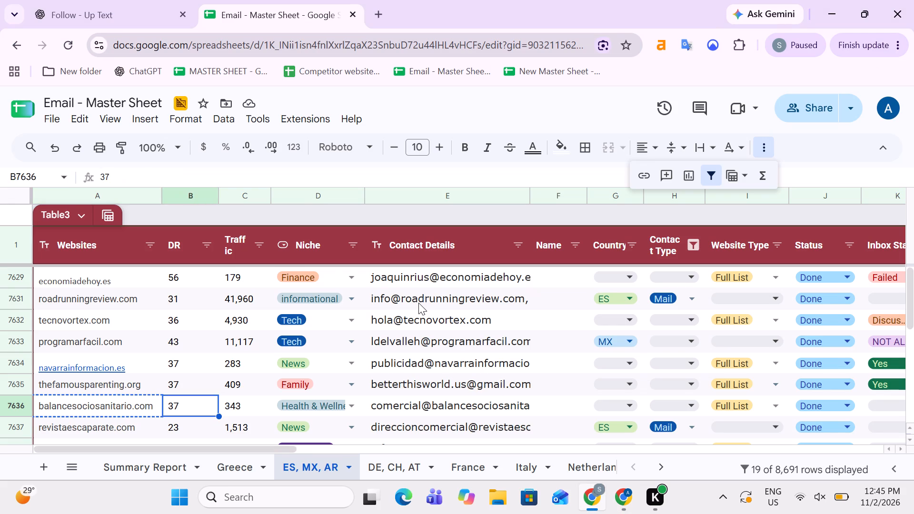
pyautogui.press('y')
pyautogui.press('Down')
pyautogui.press('Return')
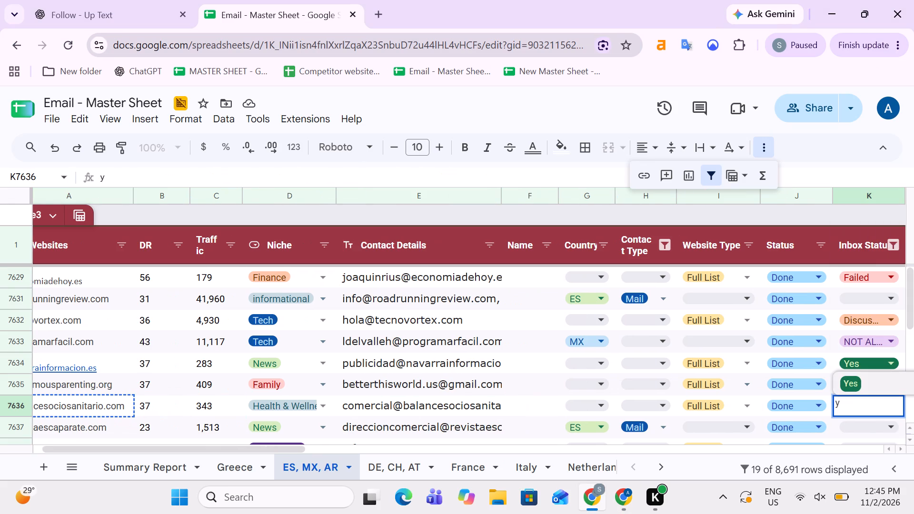
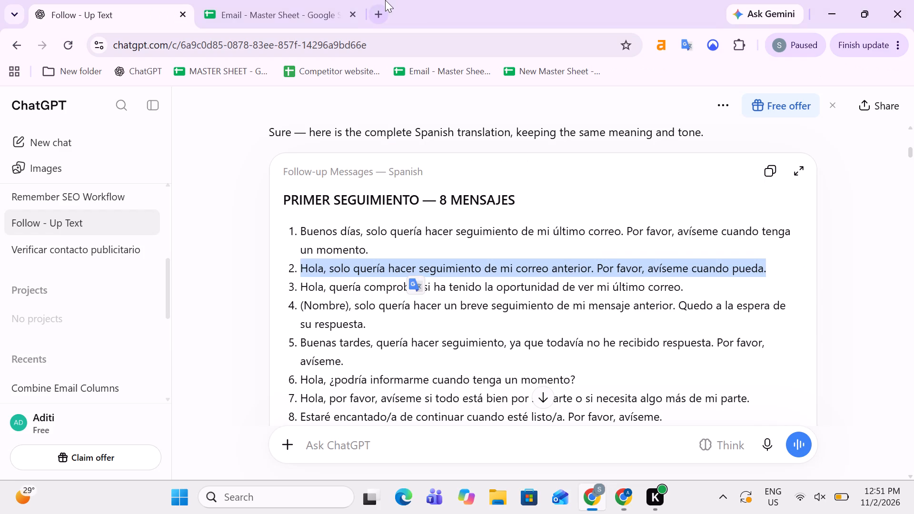
pyautogui.click(336, 0)
pyautogui.press('Right')
pyautogui.press('Right')
pyautogui.press('Right')
pyautogui.press('Right')
pyautogui.press('Right')
pyautogui.press('Right')
pyautogui.press('Right')
pyautogui.press('Right')
pyautogui.press('Right')
pyautogui.press('Right')
pyautogui.press('Right')
pyautogui.press('Right')
pyautogui.press('Right')
pyautogui.press('Right')
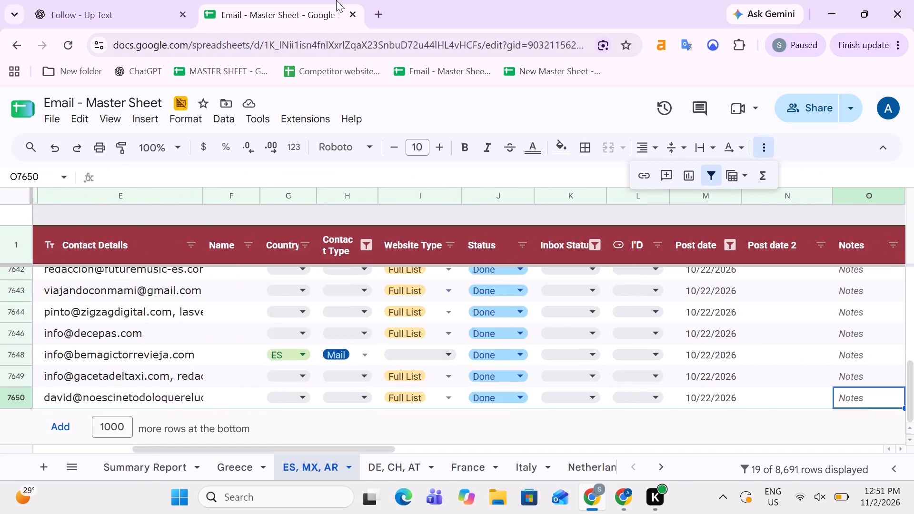
pyautogui.press('Right')
pyautogui.press('Right')
pyautogui.press('Right')
pyautogui.press('Right')
pyautogui.press('Right')
pyautogui.press('Left')
pyautogui.press('Left')
pyautogui.press('Left')
pyautogui.press('Left')
pyautogui.press('Right')
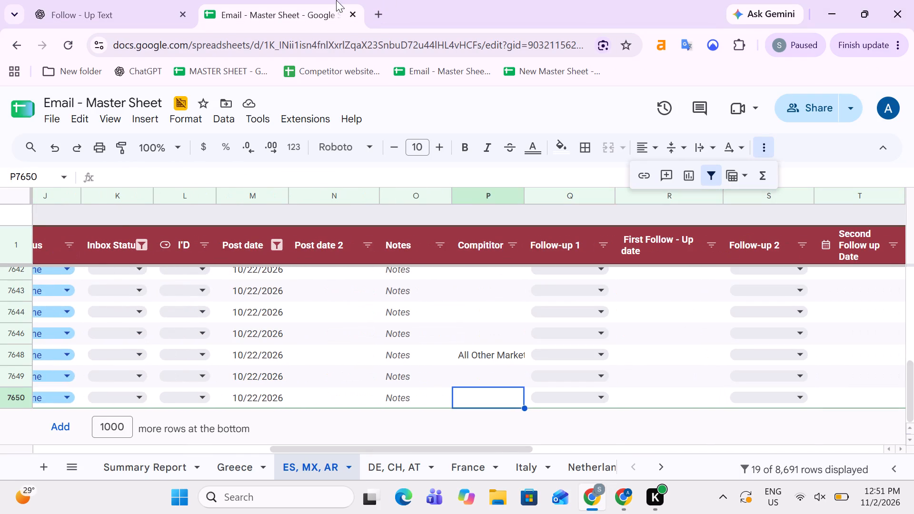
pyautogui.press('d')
pyautogui.press('Down')
pyautogui.press('Return')
pyautogui.press('Right')
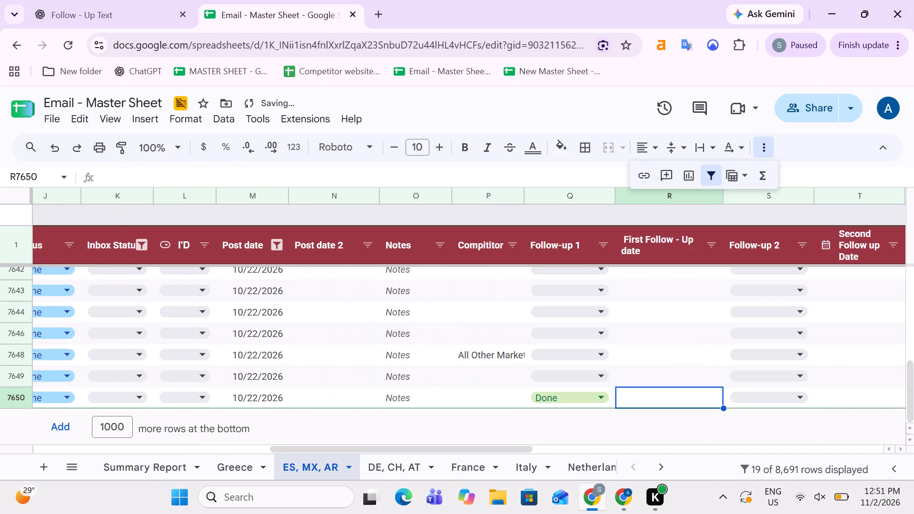
pyautogui.hotkey('ctrl', ';')
# Copy the last row's Follow-up 1 status and first follow-up date into all the filtered 10/22/2026 rows above it.
pyautogui.press('Left')
pyautogui.hotkey('shift', 'Right')
pyautogui.hotkey('ctrl', 'c')
pyautogui.hotkey('ctrl', 'shift', 'Up')
pyautogui.hotkey('shift', 'Down')
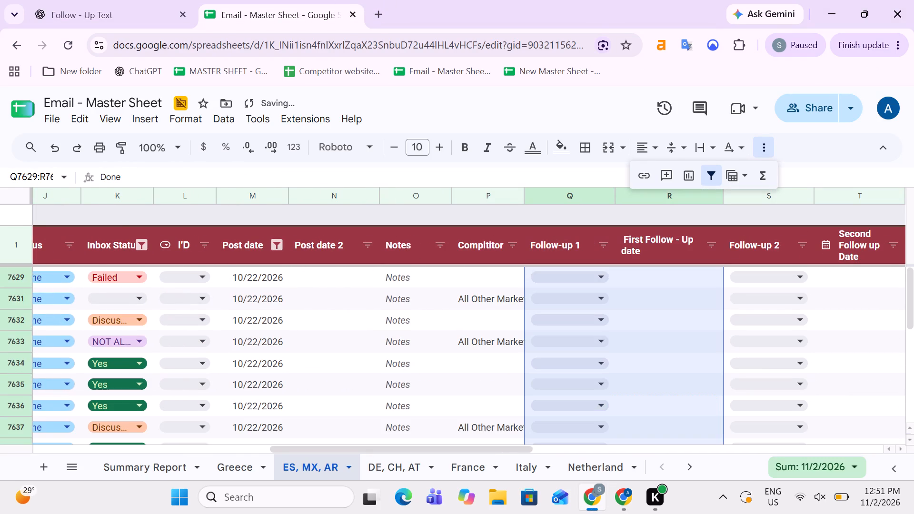
pyautogui.hotkey('shift', 'Down')
pyautogui.hotkey('shift', 'Down')
pyautogui.hotkey('shift', 'Up')
pyautogui.hotkey('shift', 'Up')
pyautogui.hotkey('ctrl', 'v')
# Check the Follow-up 1 and first follow-up date entries from the first filtered row down to the last.
pyautogui.press('Down')
pyautogui.press('Down')
pyautogui.press('Down')
pyautogui.press('Up')
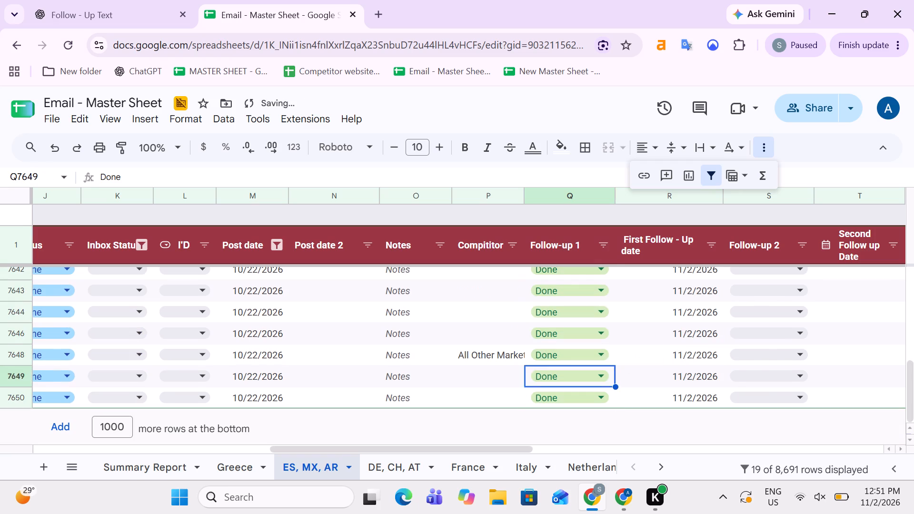
pyautogui.hotkey('ctrl', 'Up')
pyautogui.press('Down')
pyautogui.press('Down')
pyautogui.press('Up')
pyautogui.press('Up')
pyautogui.press('Down')
pyautogui.press('Down')
pyautogui.press('Down')
pyautogui.press('Down')
pyautogui.press('Down')
pyautogui.press('Down')
pyautogui.press('Down')
pyautogui.press('Down')
pyautogui.press('Down')
pyautogui.press('Down')
pyautogui.press('Down')
pyautogui.press('Down')
pyautogui.press('Down')
pyautogui.press('Down')
pyautogui.press('Down')
pyautogui.press('Down')
pyautogui.press('Down')
pyautogui.press('Down')
pyautogui.press('Down')
pyautogui.press('Down')
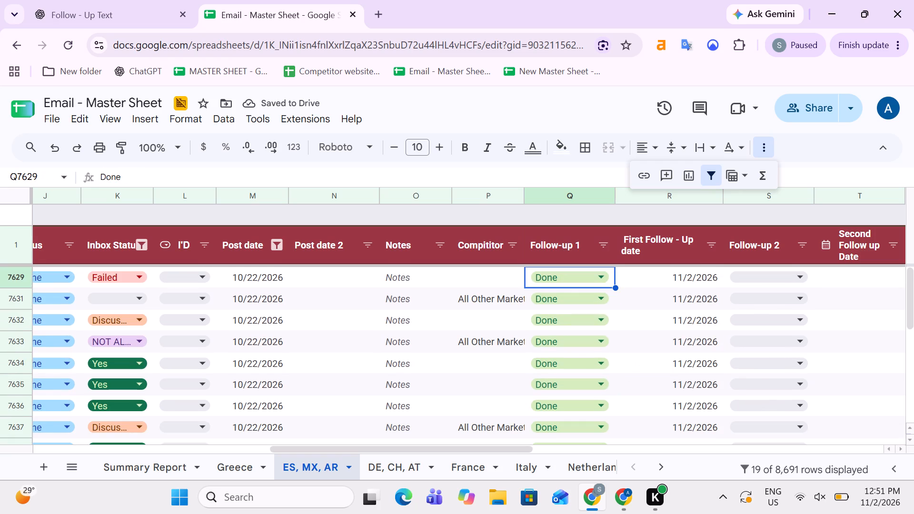
# Look across the last filtered row, from its contact and status columns back to the Compititor column.
pyautogui.press('Left')
pyautogui.press('Left')
pyautogui.press('Left')
pyautogui.press('Left')
pyautogui.press('Left')
pyautogui.press('Left')
pyautogui.press('Left')
pyautogui.press('Left')
pyautogui.press('Left')
pyautogui.press('Left')
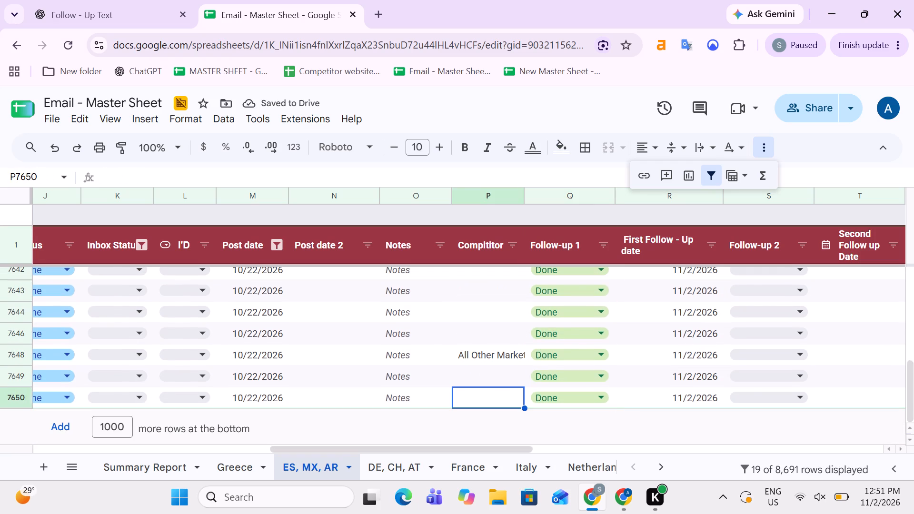
pyautogui.press('Right')
pyautogui.press('Right')
pyautogui.press('Right')
pyautogui.press('Right')
pyautogui.press('Right')
pyautogui.press('Right')
pyautogui.press('Right')
pyautogui.press('Right')
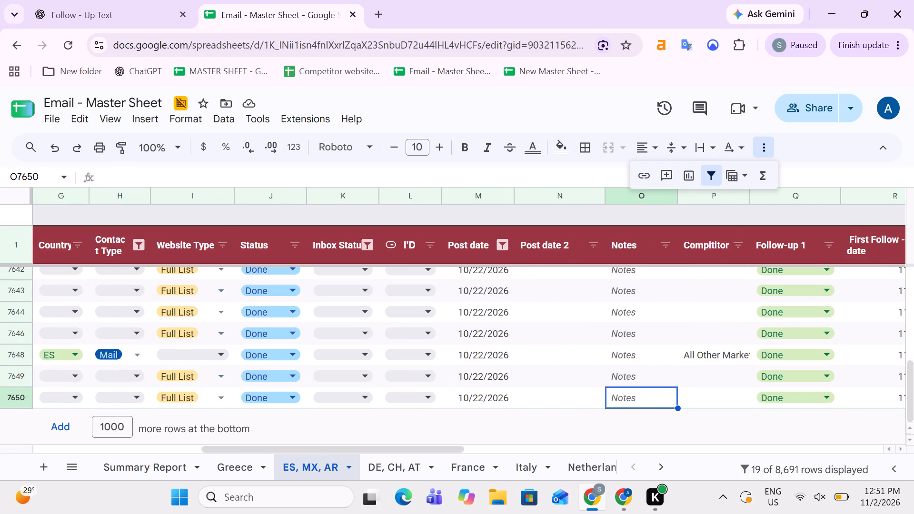
pyautogui.press('Right')
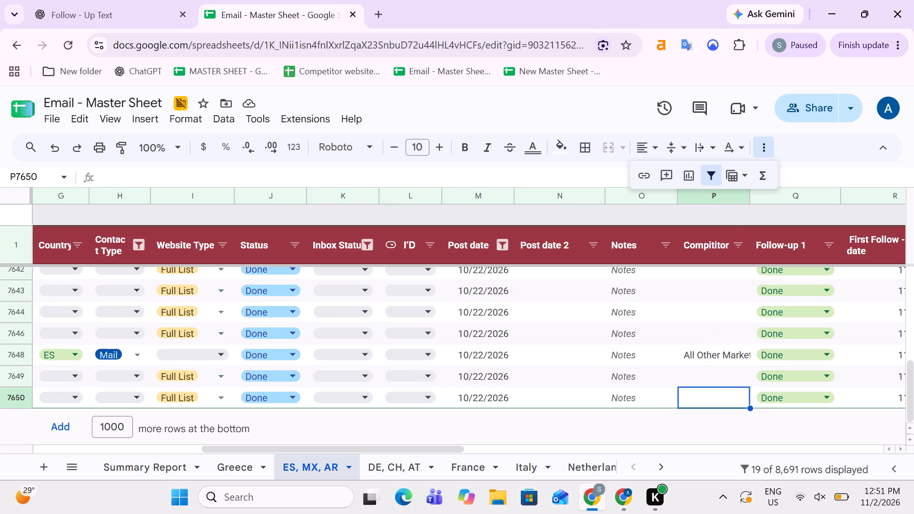
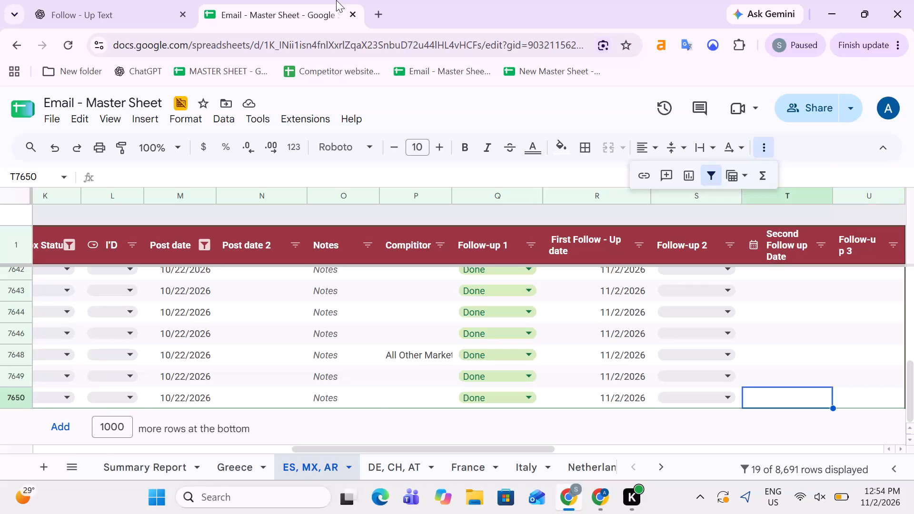
# Look across the last filtered row's columns and up the Inbox Status column to the first rows posted 10/22/2026.
pyautogui.press('Right')
pyautogui.press('Right')
pyautogui.press('Right')
pyautogui.press('Right')
pyautogui.press('Right')
pyautogui.press('Right')
pyautogui.press('Right')
pyautogui.press('Right')
pyautogui.press('Right')
pyautogui.press('Right')
pyautogui.press('Right')
pyautogui.press('Right')
pyautogui.press('Right')
pyautogui.press('Right')
pyautogui.press('Right')
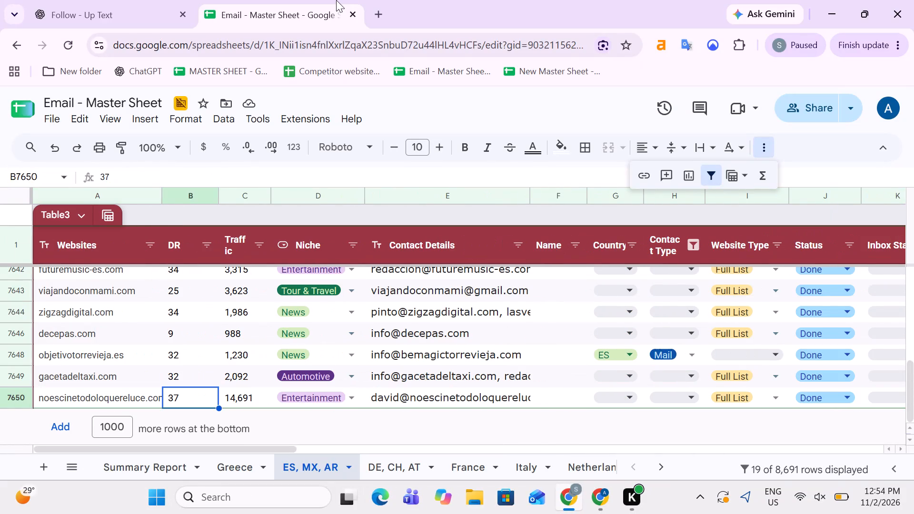
pyautogui.press('Right')
pyautogui.press('Right')
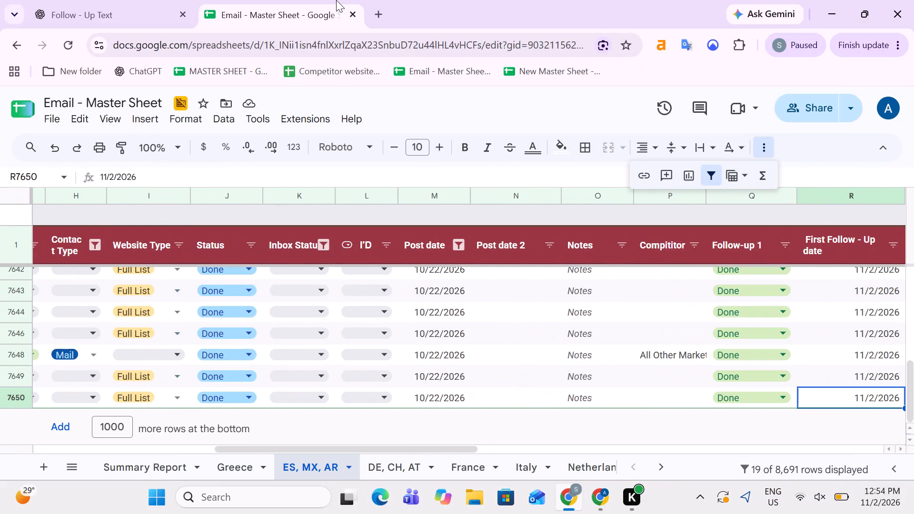
pyautogui.press('Left')
pyautogui.press('Left')
pyautogui.press('Left')
pyautogui.press('Left')
pyautogui.press('Left')
pyautogui.press('Left')
pyautogui.press('Left')
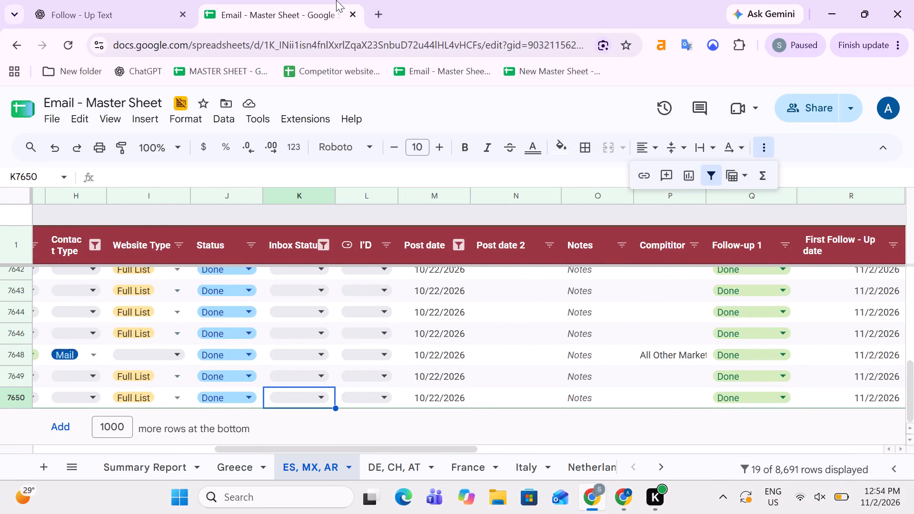
pyautogui.hotkey('ctrl', 'Up')
pyautogui.press('Up')
pyautogui.press('Up')
pyautogui.press('Up')
pyautogui.press('Up')
pyautogui.press('Up')
pyautogui.press('Up')
pyautogui.press('Up')
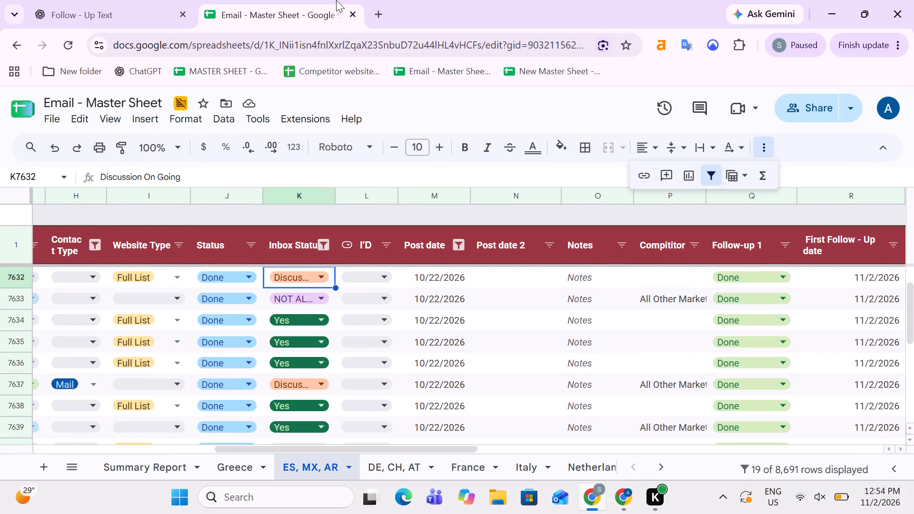
pyautogui.press('Up')
pyautogui.press('Up')
# Clear the Follow-up 1 status and First Follow-Up date in rows 7632 to 7639, which have an Inbox Status.
pyautogui.press('Down')
pyautogui.press('Down')
pyautogui.press('Right')
pyautogui.press('Right')
pyautogui.press('Right')
pyautogui.press('Right')
pyautogui.press('Right')
pyautogui.press('Right')
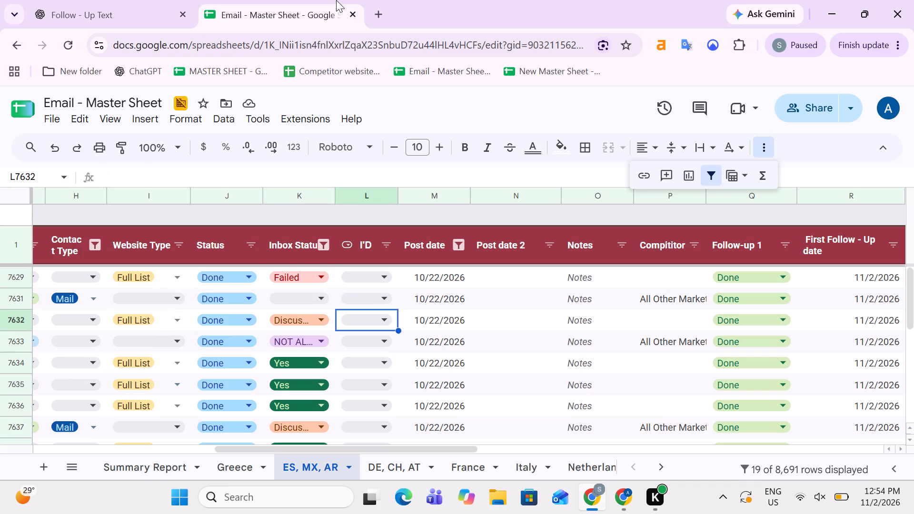
pyautogui.press('Right')
pyautogui.press('Left')
pyautogui.hotkey('shift', 'Right')
pyautogui.hotkey('shift', 'Down')
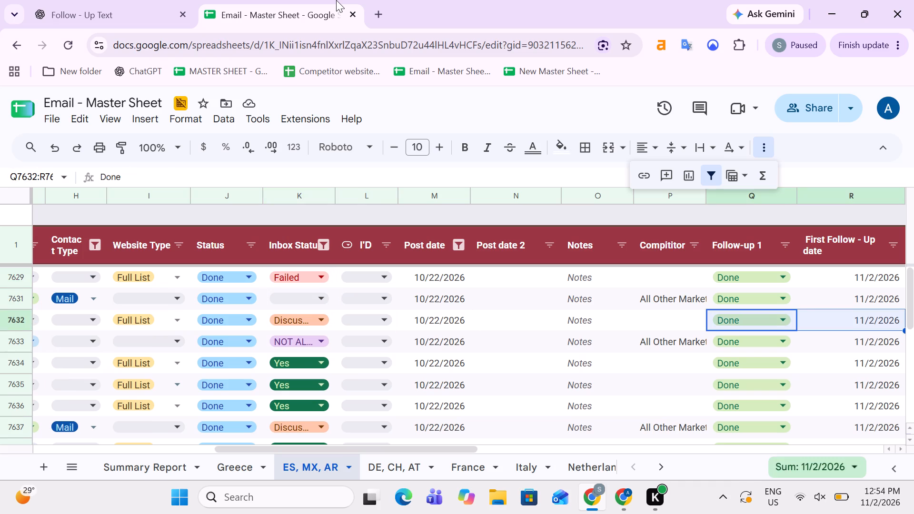
pyautogui.hotkey('shift', 'Down')
pyautogui.hotkey('shift', 'Down')
pyautogui.hotkey('shift', 'Down')
pyautogui.hotkey('shift', 'Down')
pyautogui.hotkey('shift', 'Down')
pyautogui.hotkey('shift', 'Down')
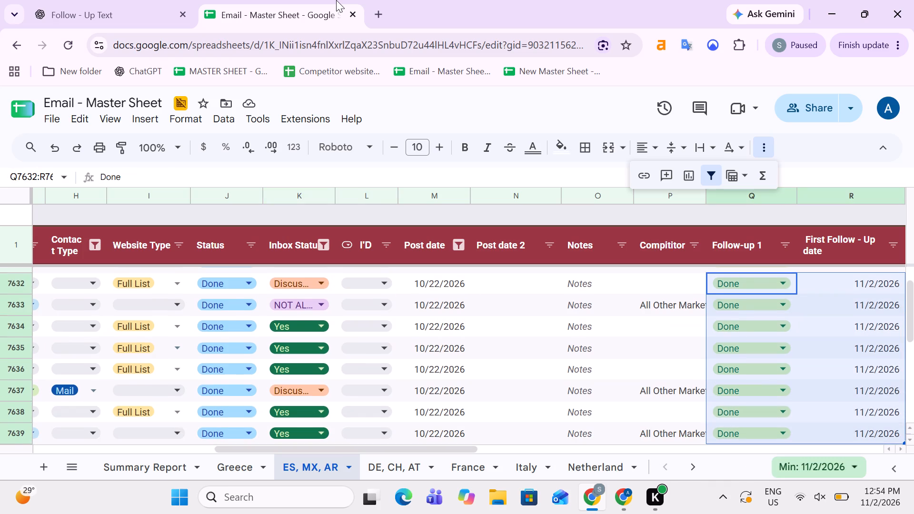
pyautogui.hotkey('shift', 'Down')
pyautogui.hotkey('shift', 'Up')
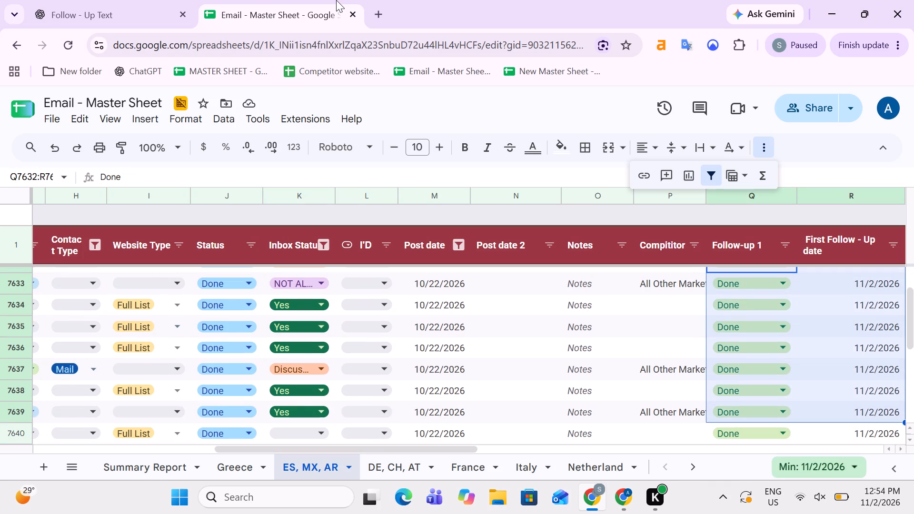
pyautogui.press('Delete')
pyautogui.press('Up')
pyautogui.press('Up')
pyautogui.press('Down')
pyautogui.press('Down')
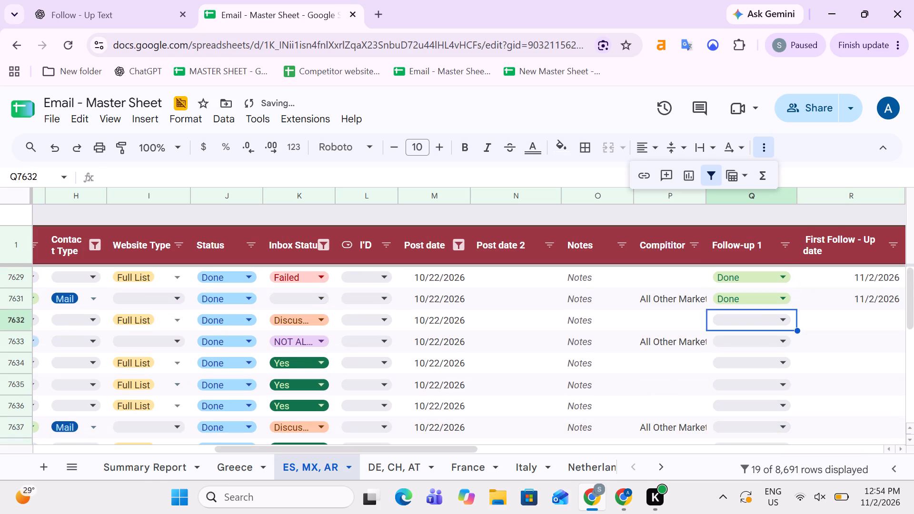
# Clear the Follow-up 1 status and First Follow-Up date of row 7629, whose Inbox Status is Failed.
pyautogui.press('Left')
pyautogui.press('Left')
pyautogui.press('Left')
pyautogui.press('Left')
pyautogui.press('Left')
pyautogui.press('Left')
pyautogui.press('Up')
pyautogui.press('Up')
pyautogui.press('Up')
pyautogui.press('Up')
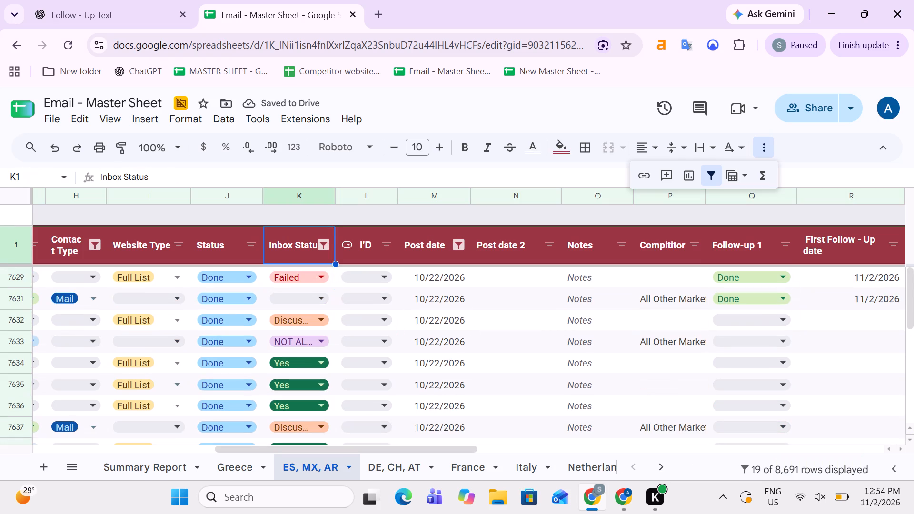
pyautogui.press('Down')
pyautogui.press('Up')
pyautogui.press('Down')
pyautogui.press('Right')
pyautogui.press('Right')
pyautogui.press('Right')
pyautogui.press('Right')
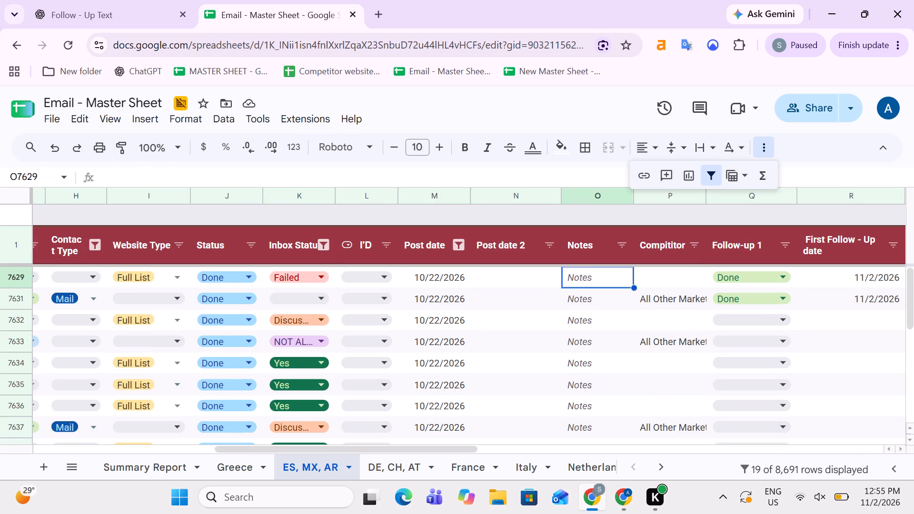
pyautogui.press('Right')
pyautogui.press('Right')
pyautogui.hotkey('shift', 'Right')
pyautogui.press('BackSpace')
pyautogui.press('Left')
pyautogui.press('Left')
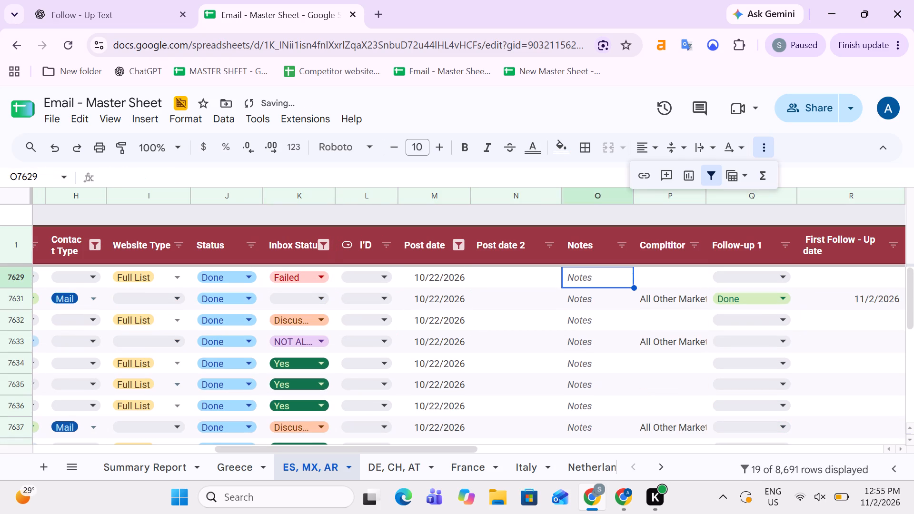
# Check the Inbox Status entries against the Follow-up 1 entries down to the last filtered row.
pyautogui.press('Left')
pyautogui.press('Left')
pyautogui.press('Left')
pyautogui.press('Left')
pyautogui.hotkey('ctrl', 'Down')
pyautogui.press('Down')
pyautogui.hotkey('ctrl', 'Down')
pyautogui.press('Down')
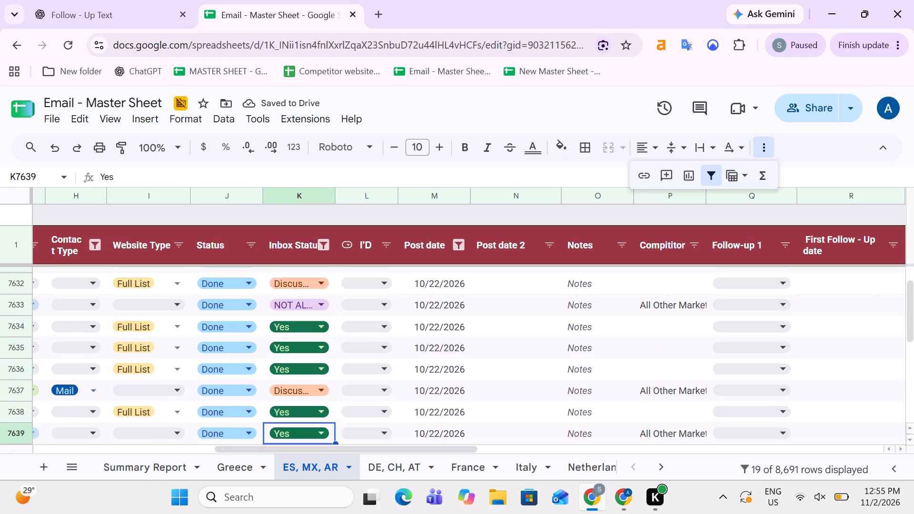
pyautogui.press('Down')
pyautogui.press('Down')
pyautogui.press('Down')
pyautogui.press('Down')
pyautogui.press('Down')
pyautogui.press('Down')
pyautogui.press('Down')
pyautogui.press('Down')
pyautogui.press('Down')
pyautogui.press('Down')
pyautogui.press('Down')
pyautogui.press('Down')
pyautogui.press('Down')
pyautogui.press('Down')
pyautogui.press('Down')
pyautogui.press('Down')
pyautogui.press('Down')
pyautogui.press('Down')
pyautogui.press('Down')
pyautogui.press('Down')
pyautogui.press('Down')
pyautogui.press('Down')
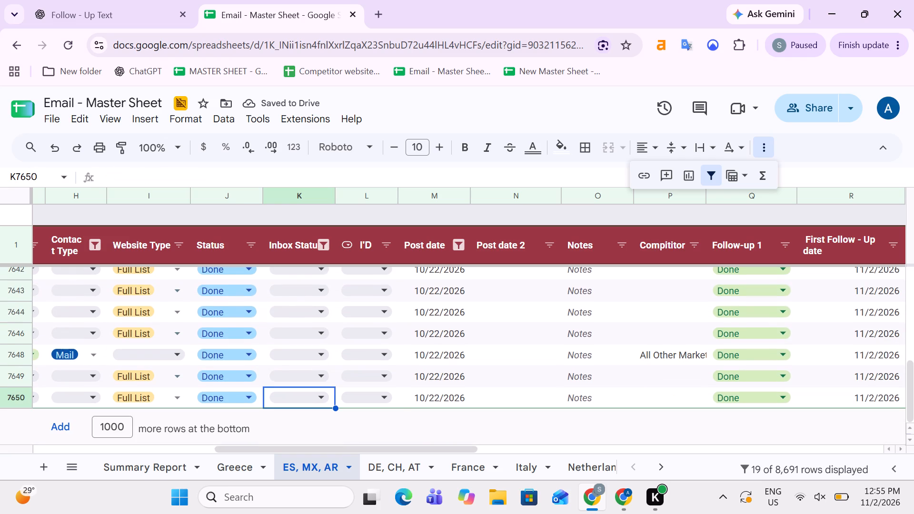
# Look across the last filtered row from Inbox Status through the follow-up columns and back to the Country column.
pyautogui.press('Right')
pyautogui.press('Right')
pyautogui.press('Right')
pyautogui.press('Right')
pyautogui.press('Right')
pyautogui.press('Right')
pyautogui.press('Right')
pyautogui.press('Right')
pyautogui.press('Right')
pyautogui.press('Right')
pyautogui.press('Right')
pyautogui.press('Left')
pyautogui.press('Left')
pyautogui.press('Left')
pyautogui.press('Left')
pyautogui.press('Left')
pyautogui.press('Left')
pyautogui.press('Left')
pyautogui.press('Left')
pyautogui.press('Left')
pyautogui.press('Left')
pyautogui.press('Left')
pyautogui.press('Left')
pyautogui.press('Left')
pyautogui.press('Left')
pyautogui.press('Left')
pyautogui.press('Left')
pyautogui.press('Left')
pyautogui.press('Left')
pyautogui.press('Left')
pyautogui.press('Left')
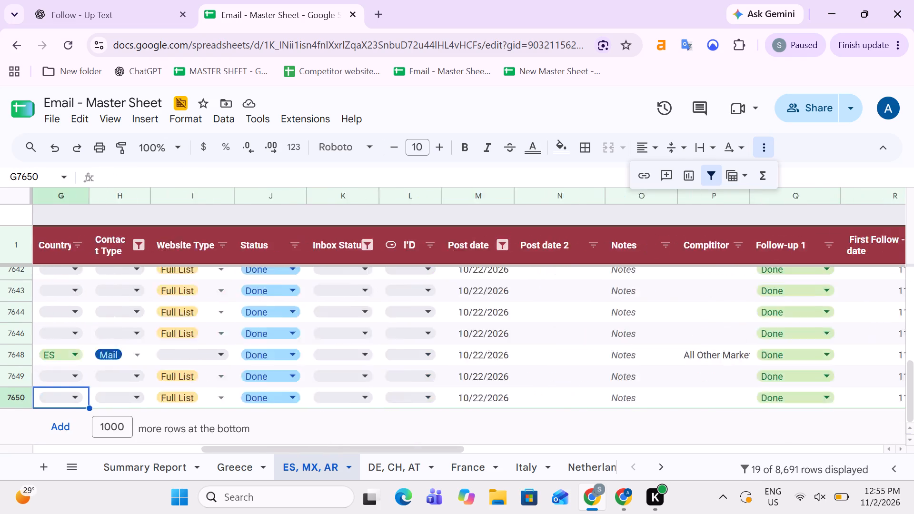
# Look across the last filtered row from Country through the Follow-up 1 status and First Follow-Up date.
pyautogui.press('Right')
pyautogui.press('Right')
pyautogui.press('Right')
pyautogui.press('Right')
pyautogui.press('Right')
pyautogui.press('Right')
pyautogui.press('Right')
pyautogui.press('Right')
pyautogui.press('Right')
pyautogui.press('Right')
pyautogui.press('Right')
pyautogui.press('Right')
pyautogui.press('Right')
pyautogui.press('Right')
pyautogui.press('Right')
pyautogui.press('Right')
pyautogui.press('Right')
pyautogui.press('Right')
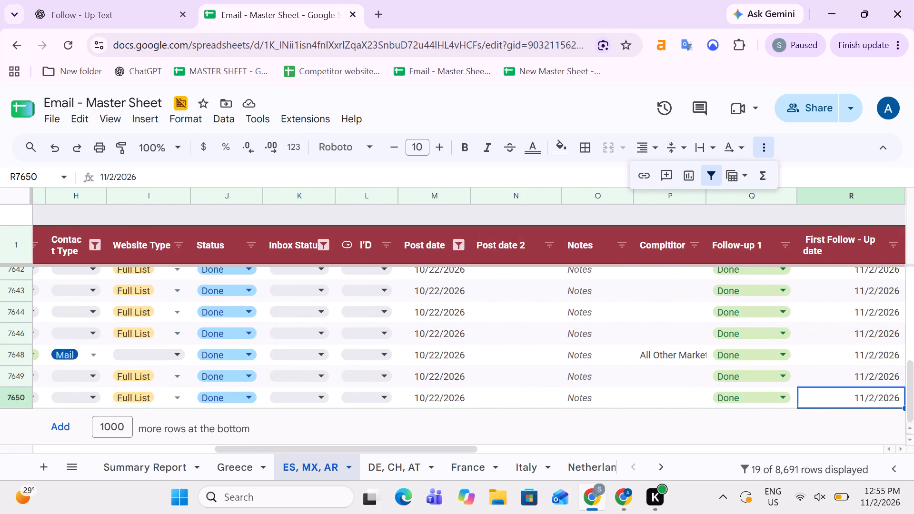
# Remove the Contact Type, Inbox Status and Post date filters from the ES, MX, AR sheet.
pyautogui.click(712, 174)
pyautogui.click(668, 322)
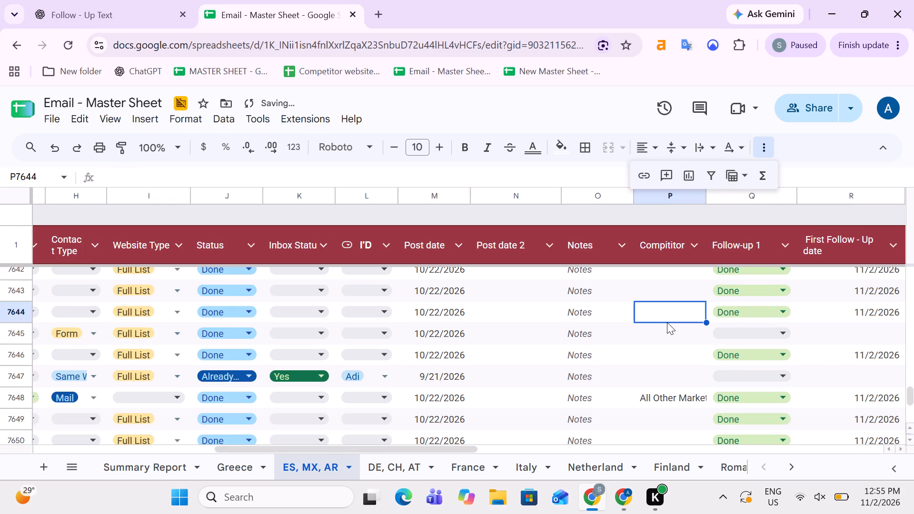
# Filter the Second Follow up Date column to only 10/28/2026, check those rows, and remove the filter.
pyautogui.press('Right')
pyautogui.press('Right')
pyautogui.press('Right')
pyautogui.press('Right')
pyautogui.press('Right')
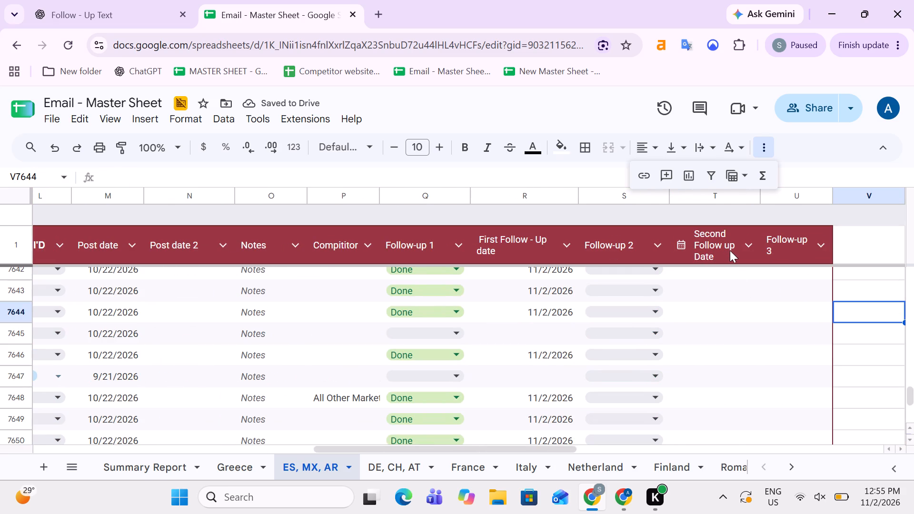
pyautogui.click(746, 248)
pyautogui.click(616, 332)
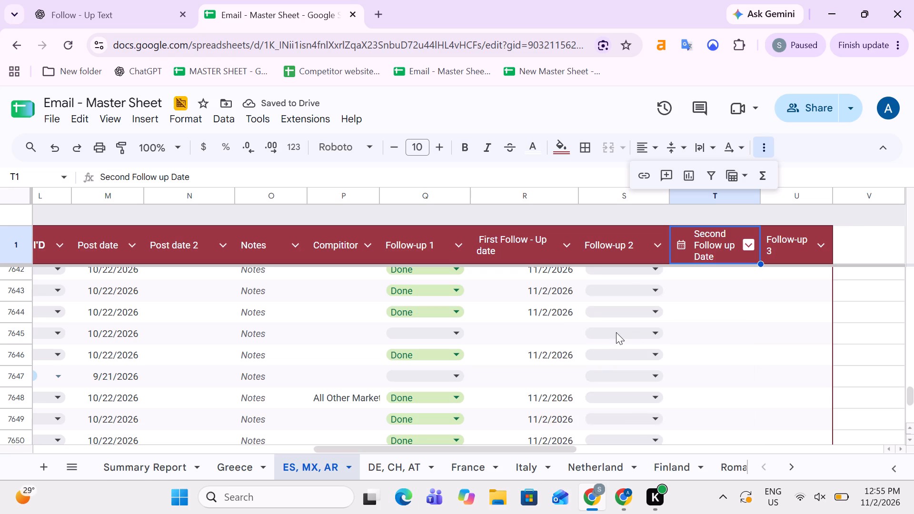
pyautogui.scroll(-2, 605, 360)
pyautogui.click(621, 284)
pyautogui.scroll(-20, 632, 337)
pyautogui.scroll(-20, 632, 337)
pyautogui.scroll(-6, 632, 337)
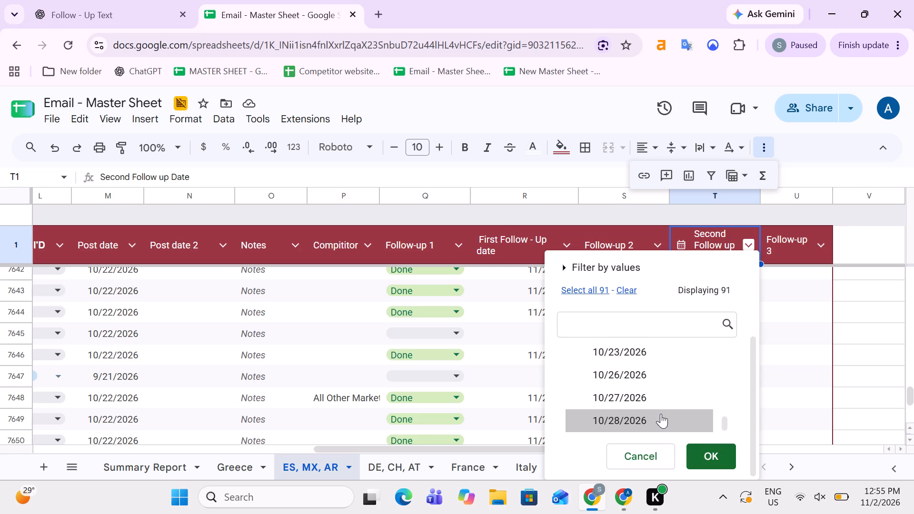
pyautogui.scroll(-1, 661, 414)
pyautogui.click(644, 416)
pyautogui.click(705, 457)
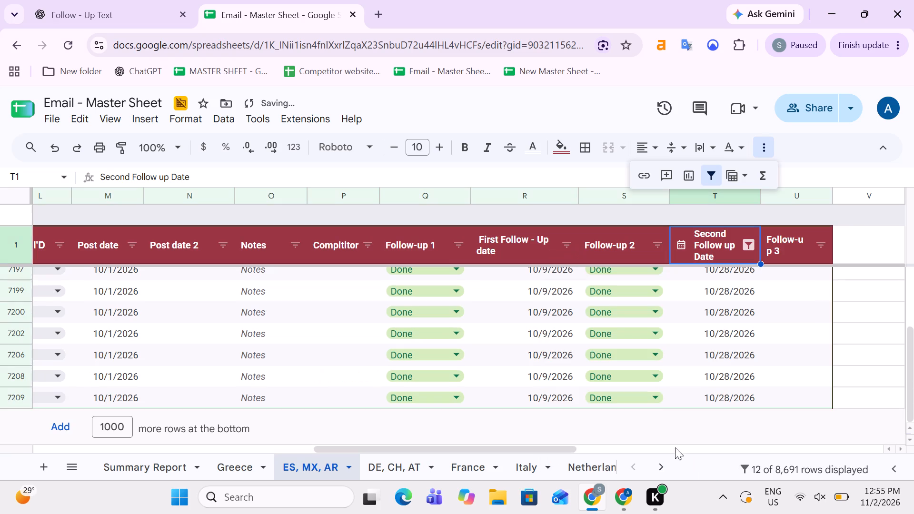
pyautogui.scroll(-2, 564, 380)
pyautogui.click(713, 172)
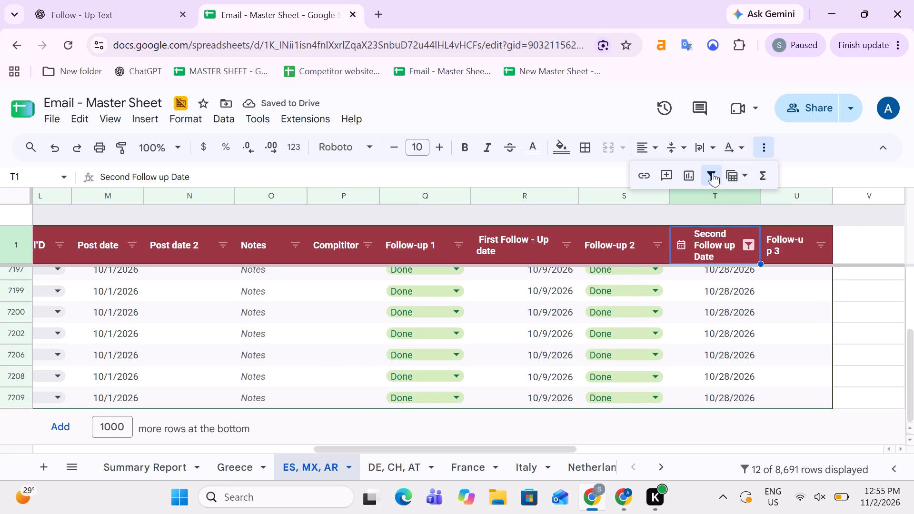
# Clear all selected values in the First Follow-Up date column's filter and search its values for 10/12.
pyautogui.click(568, 246)
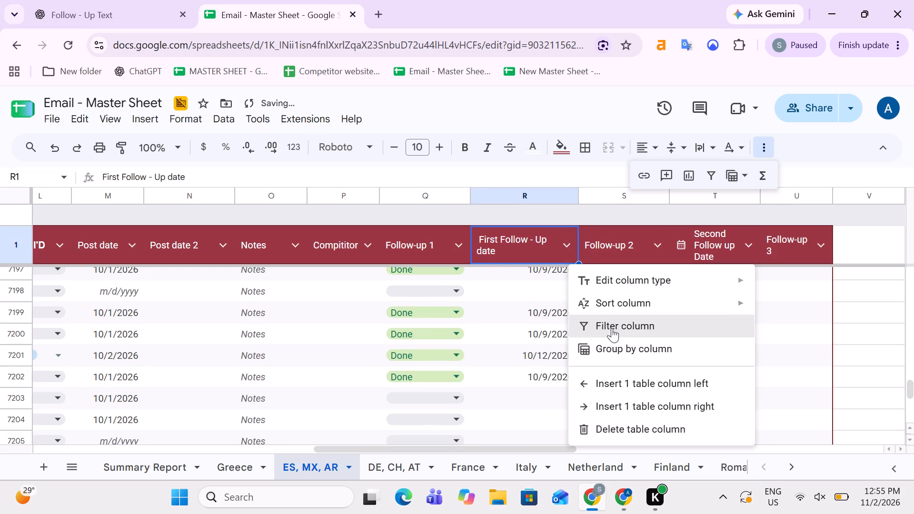
pyautogui.click(612, 328)
pyautogui.scroll(-3, 481, 352)
pyautogui.click(445, 286)
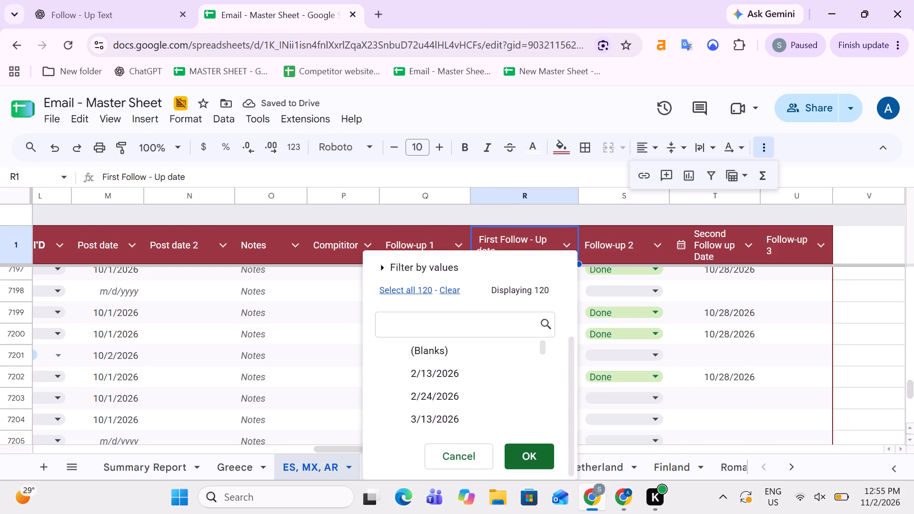
pyautogui.click(453, 321)
pyautogui.write('10')
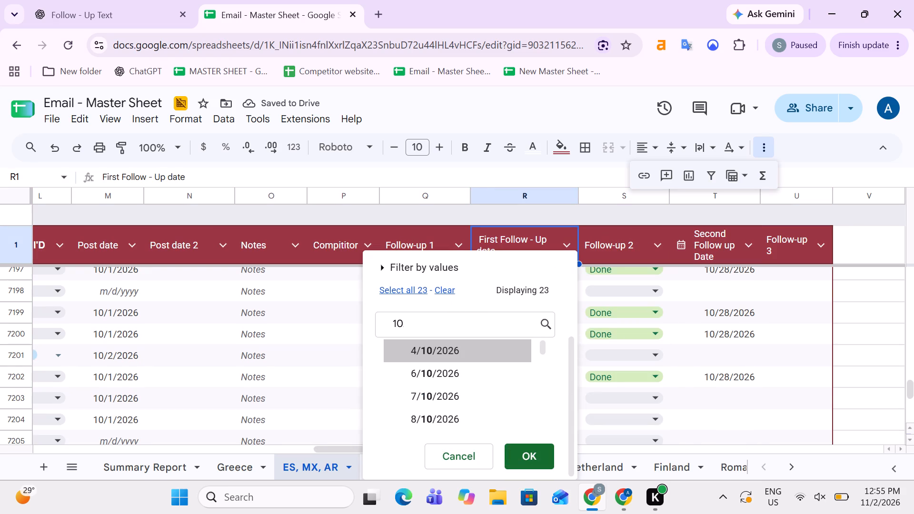
pyautogui.write('/10')
pyautogui.press('BackSpace')
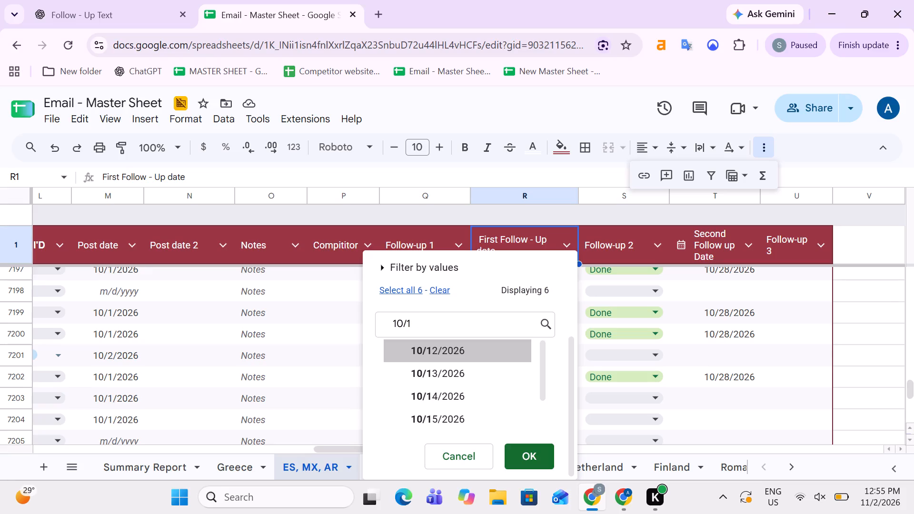
pyautogui.press('1')
pyautogui.press('BackSpace')
pyautogui.press('2')
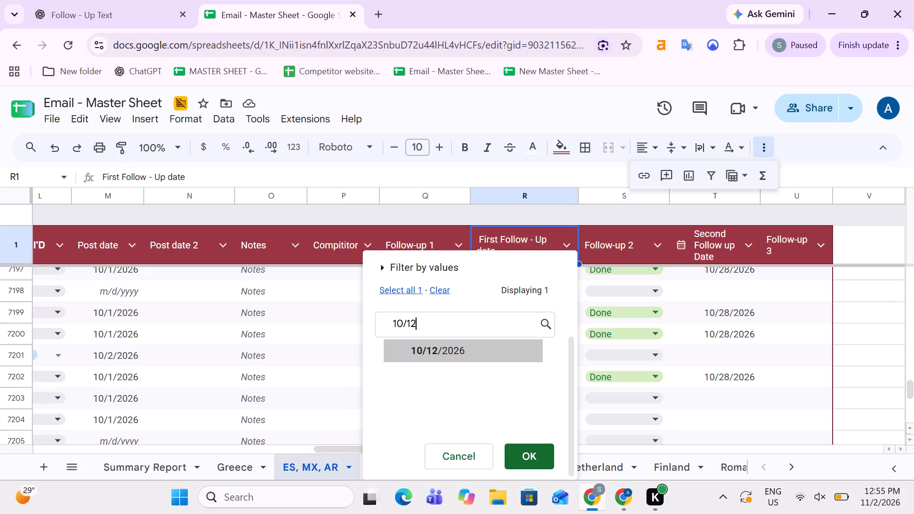
# Filter the First Follow-Up date column of the ES, MX, AR sheet to only 10/12/2026.
pyautogui.click(429, 351)
pyautogui.click(506, 448)
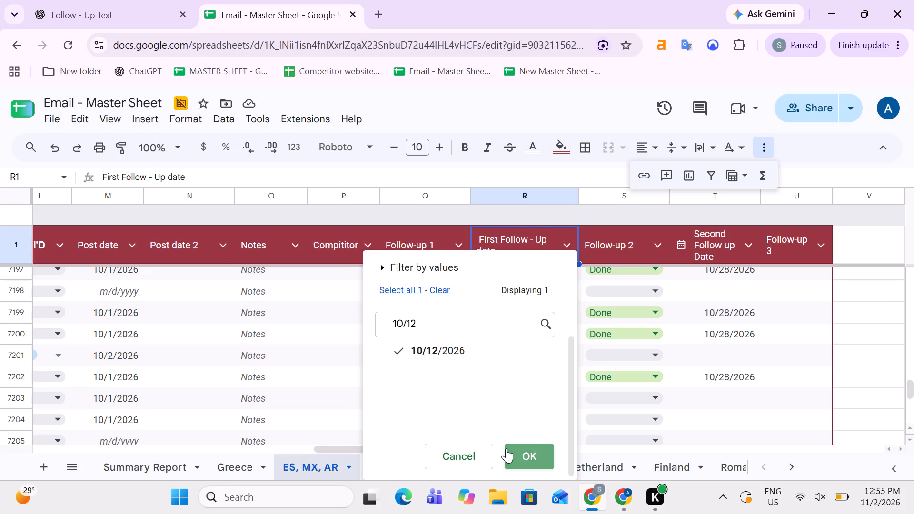
# Look over the filtered rows from the follow-up columns back to Websites, down the website list, and across the contact details.
pyautogui.press('Down')
pyautogui.press('Up')
pyautogui.press('Down')
pyautogui.press('Left')
pyautogui.press('Left')
pyautogui.press('Left')
pyautogui.press('Left')
pyautogui.press('Left')
pyautogui.press('Left')
pyautogui.press('Left')
pyautogui.press('Left')
pyautogui.press('Left')
pyautogui.press('Left')
pyautogui.press('Left')
pyautogui.press('Left')
pyautogui.press('Left')
pyautogui.press('Left')
pyautogui.press('Left')
pyautogui.press('Left')
pyautogui.press('Left')
pyautogui.press('Left')
pyautogui.press('Left')
pyautogui.press('Left')
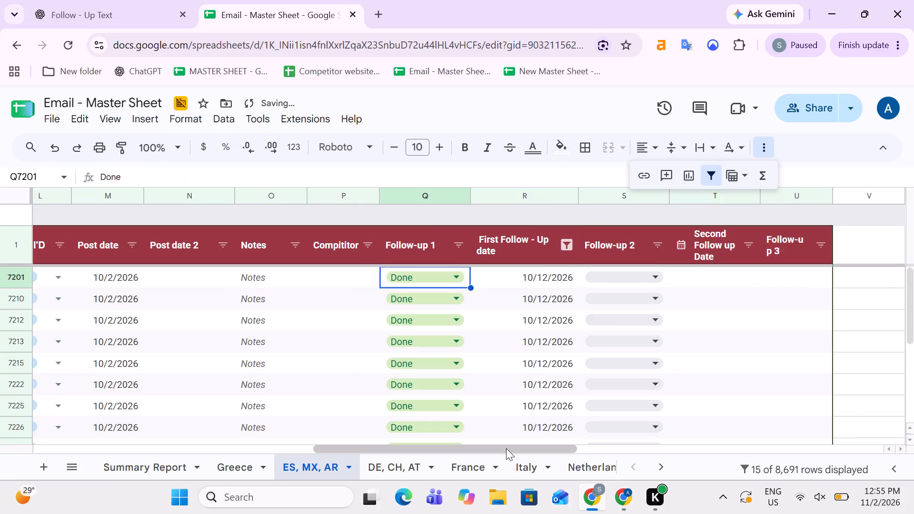
pyautogui.press('Up')
pyautogui.press('Down')
pyautogui.hotkey('ctrl', 'shift', 'Down')
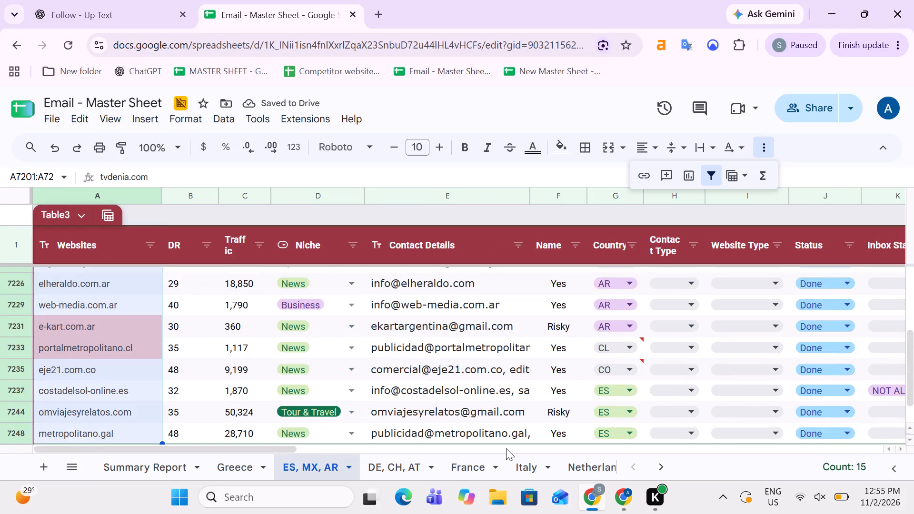
pyautogui.press('Up')
pyautogui.press('Down')
pyautogui.press('Right')
pyautogui.press('Right')
pyautogui.press('Right')
pyautogui.press('Right')
pyautogui.press('Right')
pyautogui.press('Left')
pyautogui.press('Left')
pyautogui.press('Left')
pyautogui.press('Left')
pyautogui.press('Left')
pyautogui.press('Left')
pyautogui.press('Left')
pyautogui.press('Left')
pyautogui.press('Left')
pyautogui.press('Left')
pyautogui.press('Left')
pyautogui.press('Left')
pyautogui.press('Left')
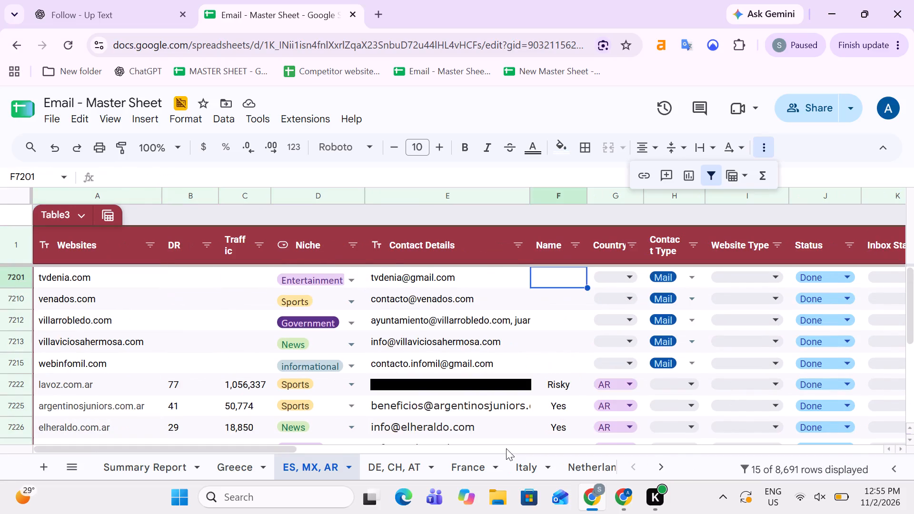
pyautogui.hotkey('ctrl', 'c')
pyautogui.hotkey('alt', 'Tab')
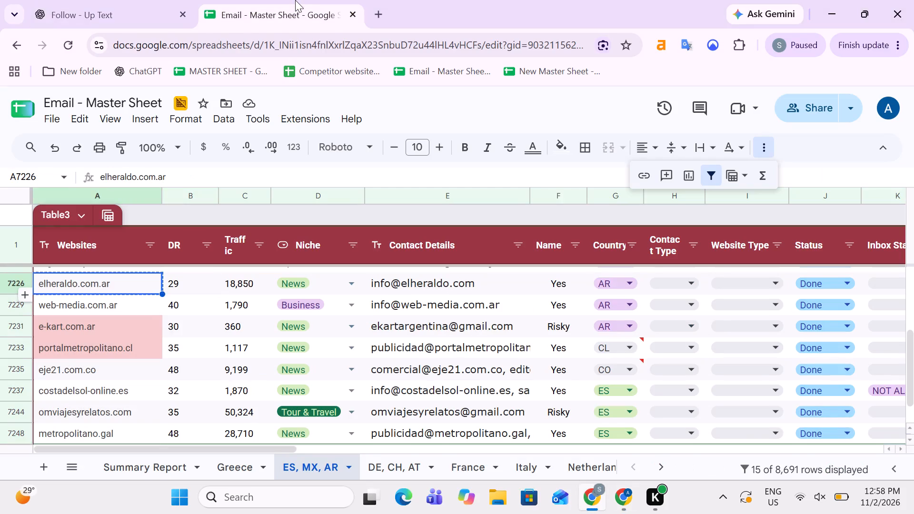
pyautogui.hotkey('alt', 'Tab')
pyautogui.click(434, 111)
pyautogui.hotkey('ctrl', 'v')
pyautogui.press('Return')
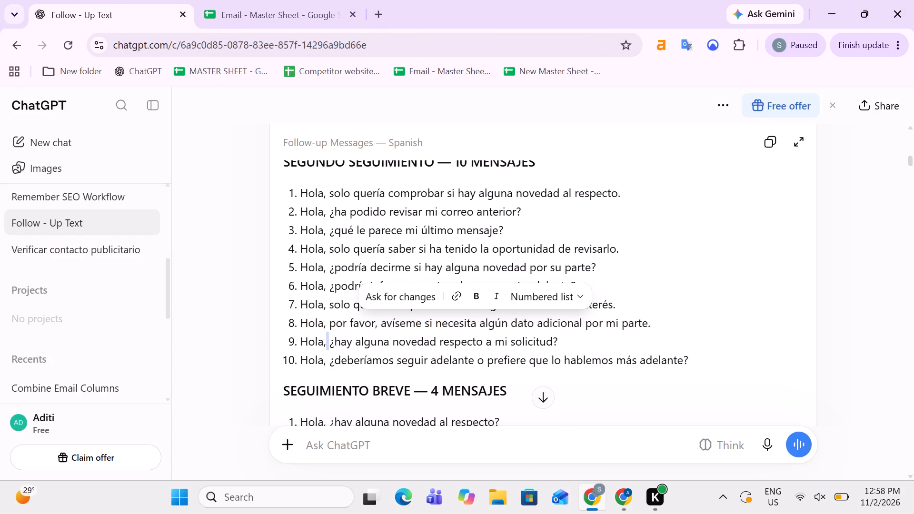
pyautogui.hotkey('ctrl', 'c')
pyautogui.hotkey('ctrl', 'c')
pyautogui.hotkey('ctrl', 'c')
pyautogui.hotkey('alt', 'Tab')
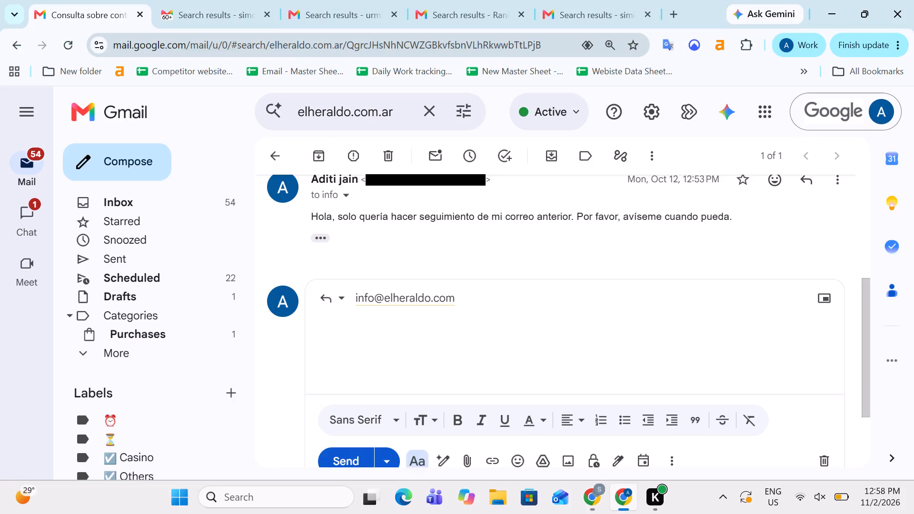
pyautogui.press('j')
pyautogui.hotkey('ctrl', 'shift', 'v')
pyautogui.press('Up')
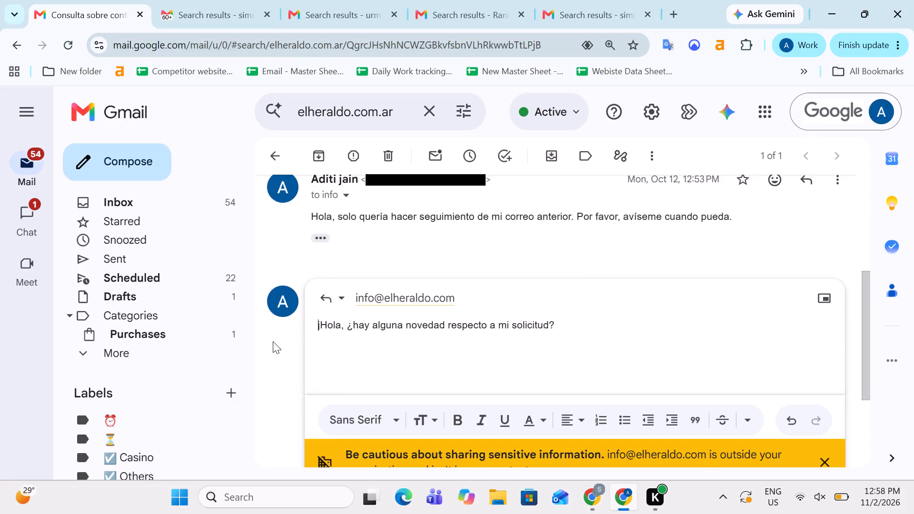
pyautogui.press('Right')
pyautogui.press('BackSpace')
pyautogui.press('BackSpace')
pyautogui.hotkey('ctrl', 'Return')
pyautogui.scroll(-4, 384, 337)
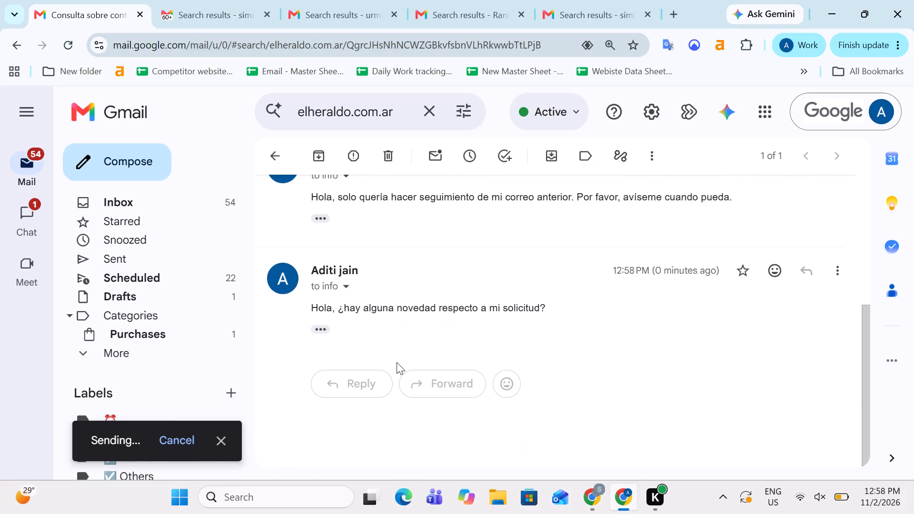
# Copy web-media.com.ar from the master sheet, search Gmail for it and read its conversation through the last message.
pyautogui.hotkey('alt', 'Tab')
pyautogui.click(338, 0)
pyautogui.press('Down')
pyautogui.hotkey('ctrl', 'c')
pyautogui.hotkey('alt', 'Tab')
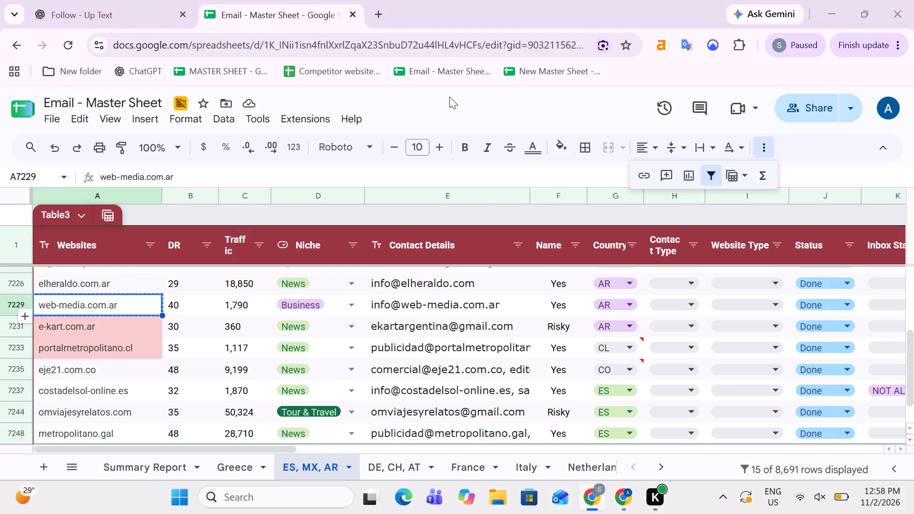
pyautogui.click(426, 117)
pyautogui.hotkey('ctrl', 'v')
pyautogui.press('Return')
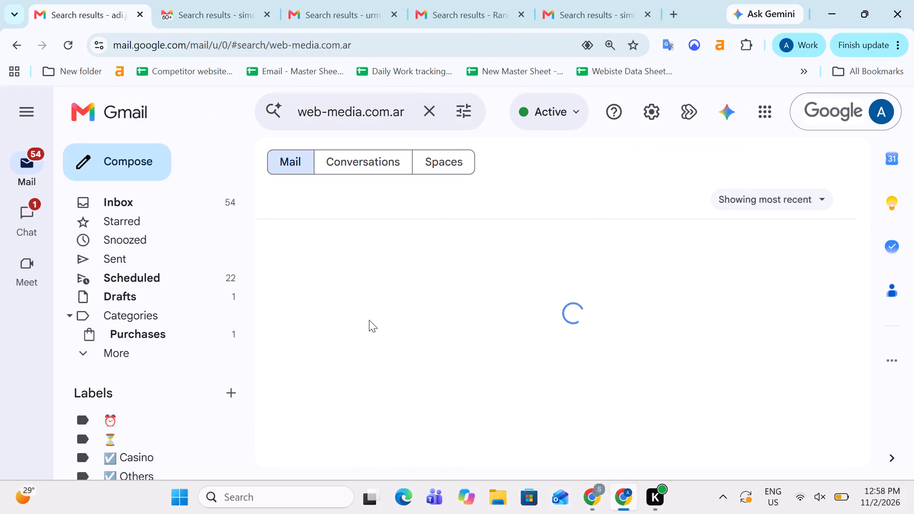
pyautogui.click(394, 279)
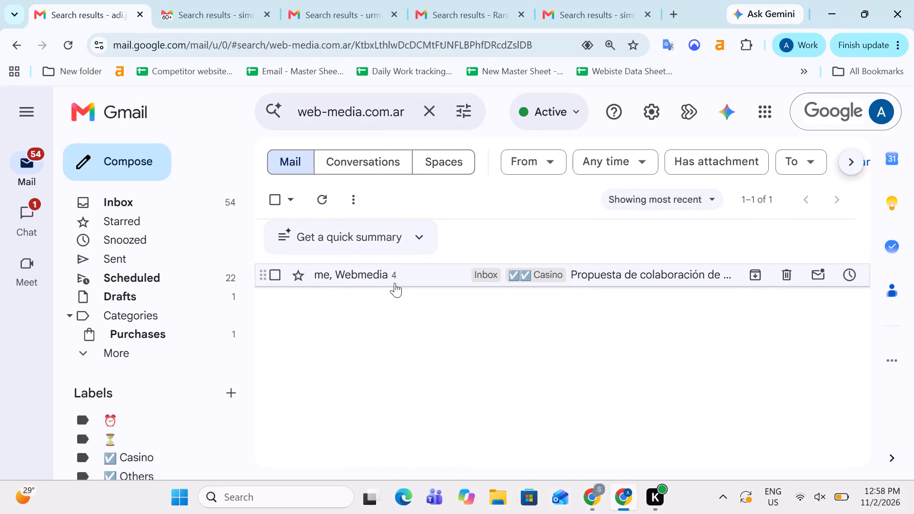
pyautogui.scroll(-11, 401, 300)
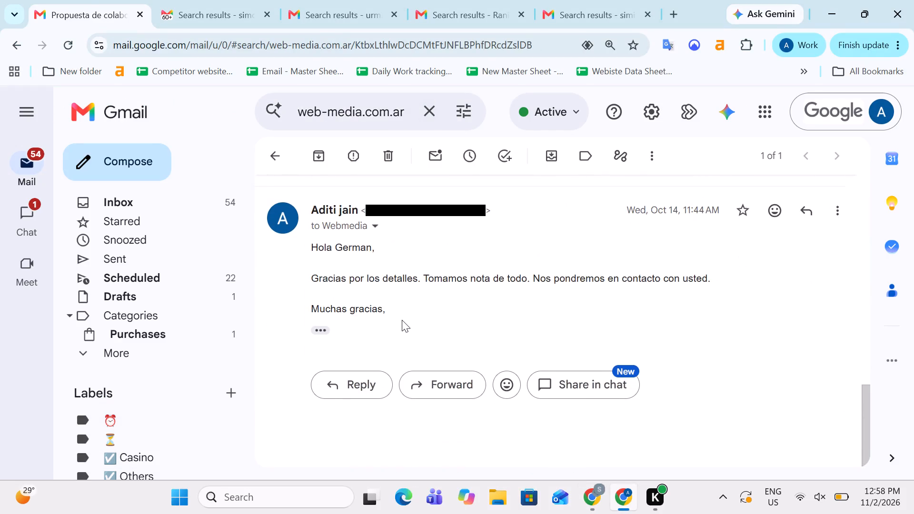
pyautogui.click(277, 151)
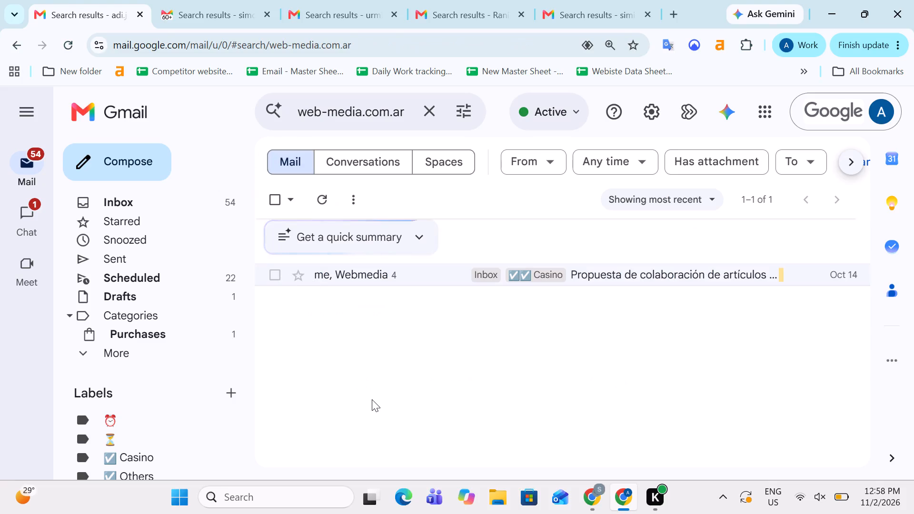
# Set the Inbox Status of the web-media.com.ar row in the master sheet to Yes.
pyautogui.hotkey('alt', 'Tab')
pyautogui.press('Right')
pyautogui.press('Right')
pyautogui.press('Right')
pyautogui.press('Right')
pyautogui.press('Right')
pyautogui.press('Right')
pyautogui.press('Right')
pyautogui.press('Right')
pyautogui.press('Right')
pyautogui.press('Right')
pyautogui.press('Right')
pyautogui.press('Right')
pyautogui.press('Right')
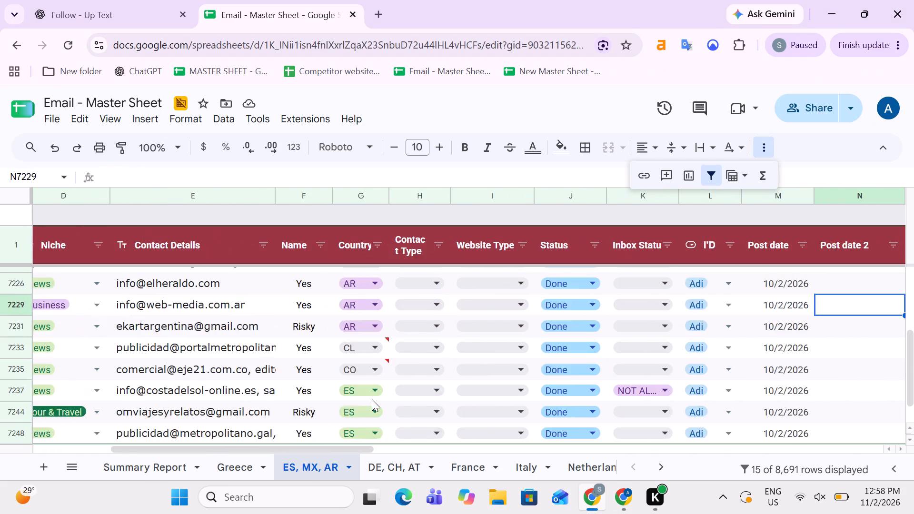
pyautogui.press('Right')
pyautogui.press('Left')
pyautogui.press('Left')
pyautogui.press('Left')
pyautogui.press('Left')
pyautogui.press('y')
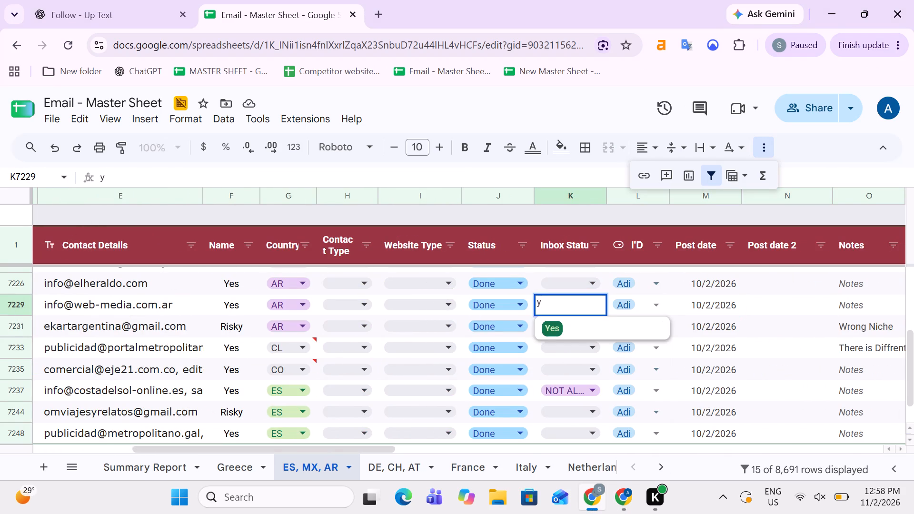
pyautogui.press('Down')
pyautogui.press('Return')
# Set Follow-up 1 in the web-media.com.ar row to the reply-received status.
pyautogui.press('Up')
pyautogui.press('Right')
pyautogui.press('Right')
pyautogui.press('Right')
pyautogui.press('Right')
pyautogui.press('Right')
pyautogui.press('Right')
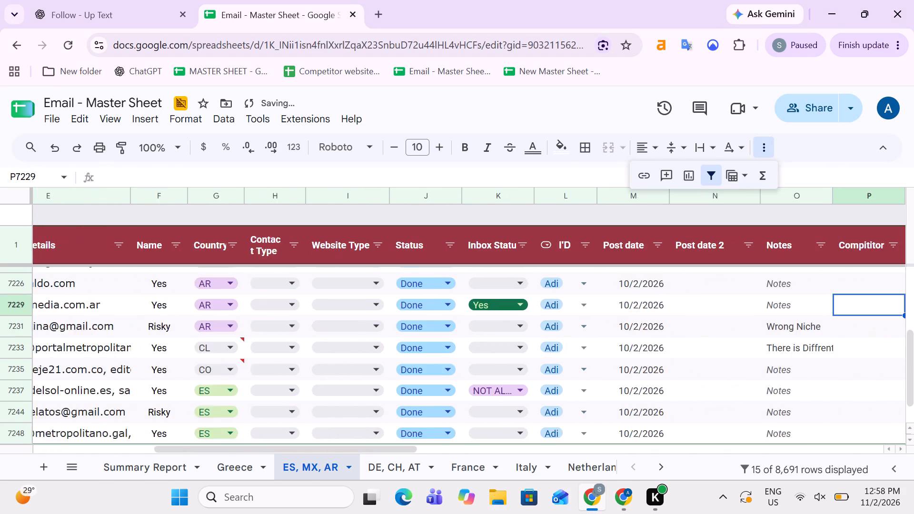
pyautogui.press('Right')
pyautogui.press('Left')
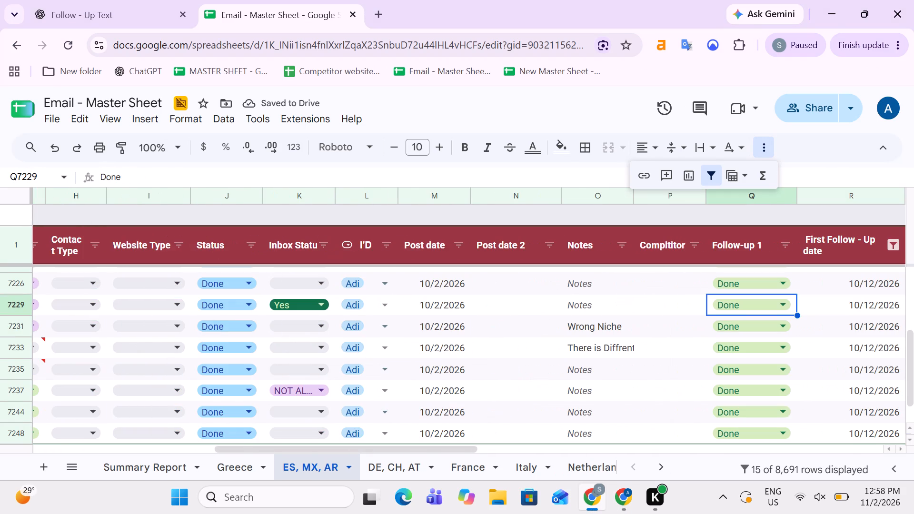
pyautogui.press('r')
pyautogui.press('Down')
pyautogui.press('Return')
# Copy e-kart.com.ar from the following filtered row, search Gmail for it and open its conversation.
pyautogui.press('Left')
pyautogui.press('Left')
pyautogui.press('Left')
pyautogui.press('Left')
pyautogui.press('Left')
pyautogui.press('Left')
pyautogui.press('Left')
pyautogui.press('Left')
pyautogui.press('Left')
pyautogui.press('Left')
pyautogui.press('Left')
pyautogui.press('Left')
pyautogui.press('Left')
pyautogui.press('Left')
pyautogui.press('Left')
pyautogui.press('Left')
pyautogui.press('Left')
pyautogui.press('Left')
pyautogui.press('Left')
pyautogui.press('Left')
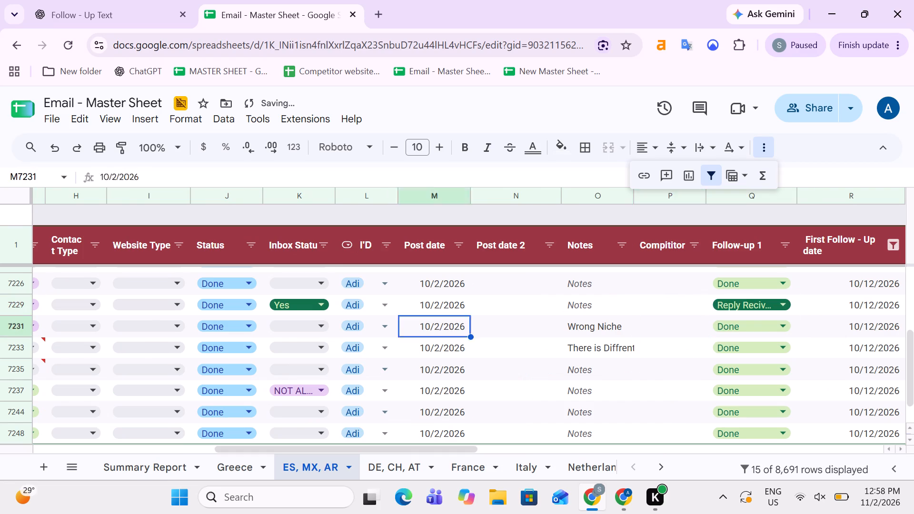
pyautogui.press('Right')
pyautogui.press('Right')
pyautogui.press('Right')
pyautogui.press('Right')
pyautogui.press('Right')
pyautogui.press('Left')
pyautogui.press('Left')
pyautogui.press('Left')
pyautogui.press('Left')
pyautogui.press('Left')
pyautogui.press('Left')
pyautogui.press('Left')
pyautogui.press('Left')
pyautogui.press('Left')
pyautogui.press('Left')
pyautogui.press('Left')
pyautogui.press('Left')
pyautogui.press('Left')
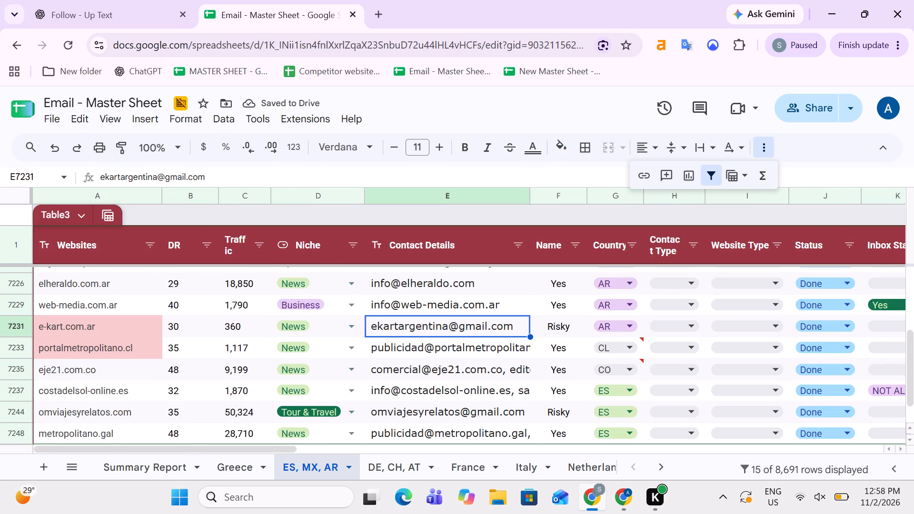
pyautogui.hotkey('ctrl', 'c')
pyautogui.hotkey('alt', 'Tab')
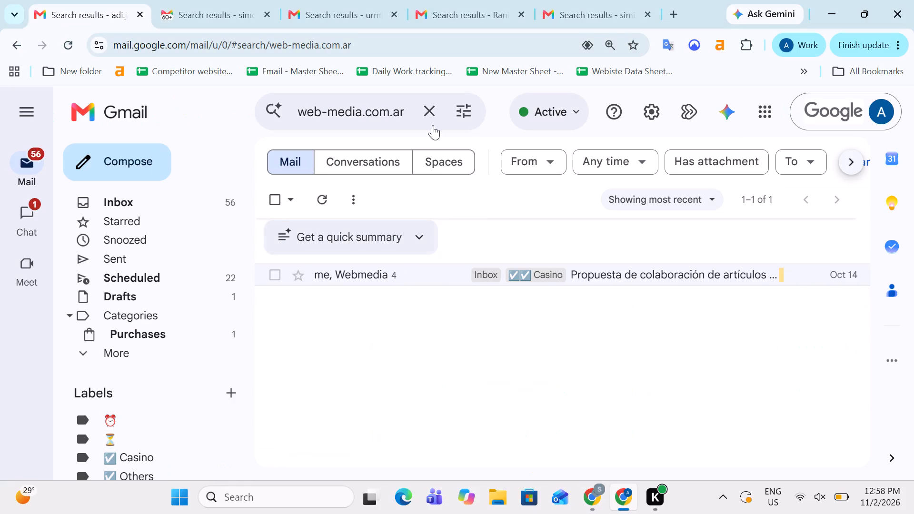
pyautogui.click(433, 125)
pyautogui.hotkey('ctrl', 'v')
pyautogui.press('Return')
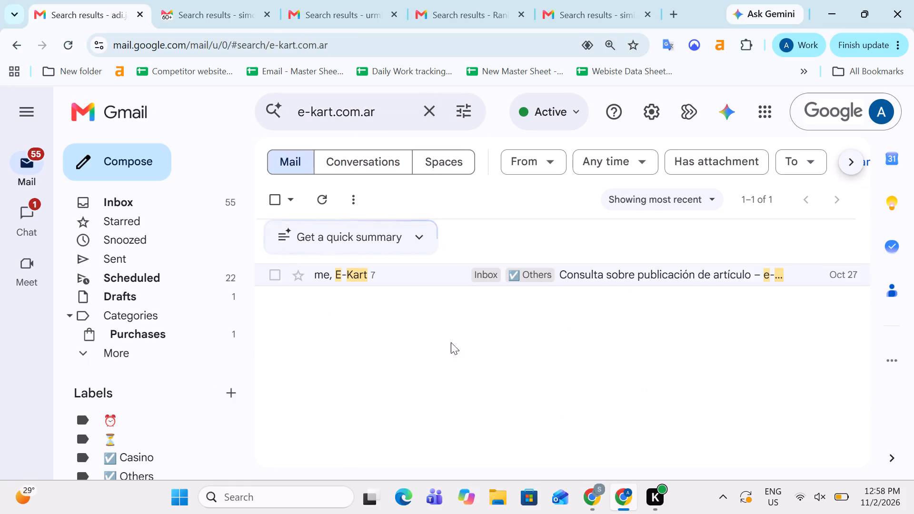
pyautogui.click(406, 275)
# Read the E-Kart conversation through the latest reply and translate that reply to English.
pyautogui.scroll(-6, 438, 326)
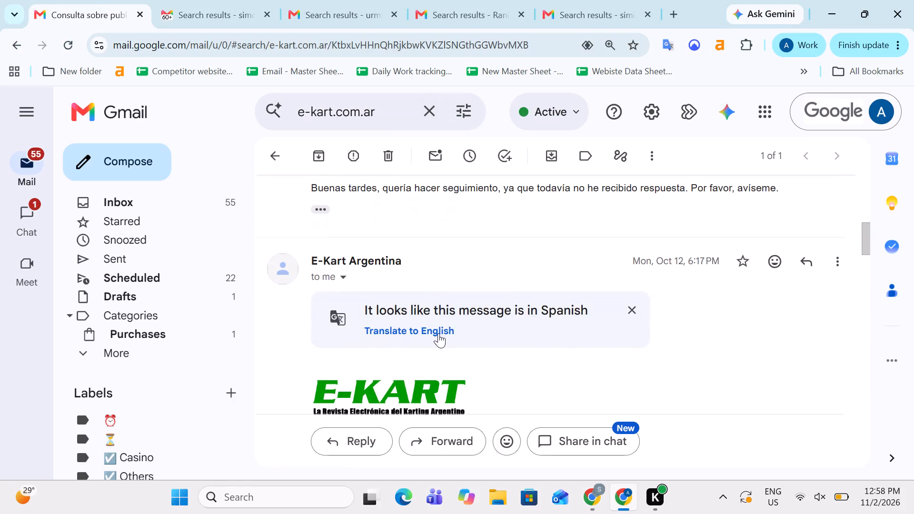
pyautogui.scroll(-9, 441, 331)
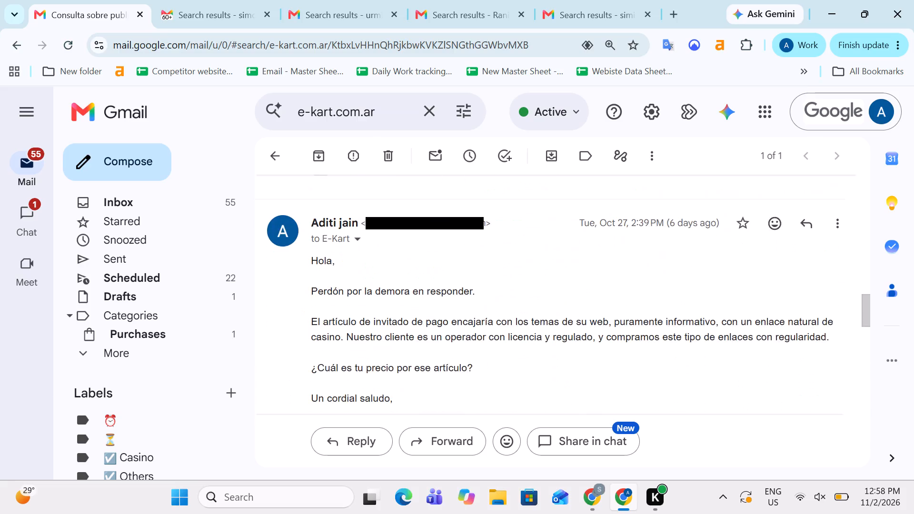
pyautogui.scroll(-7, 446, 357)
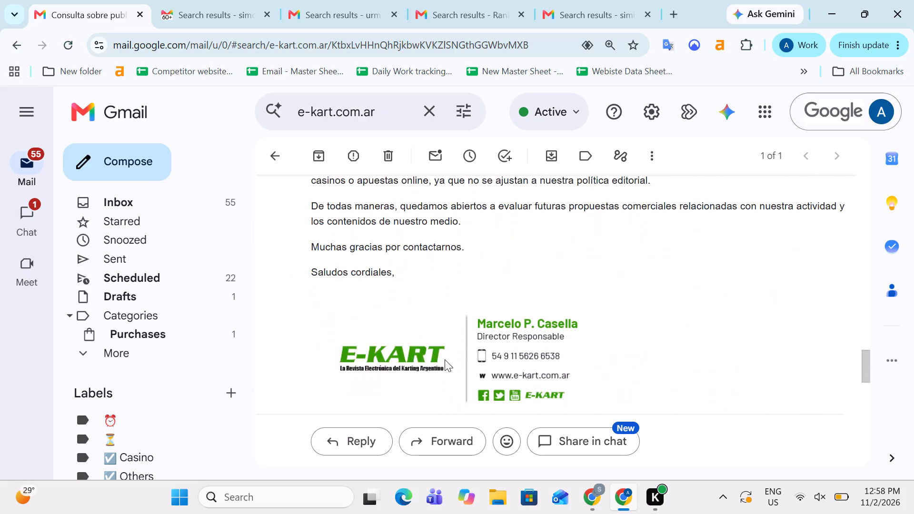
pyautogui.scroll(-9, 445, 359)
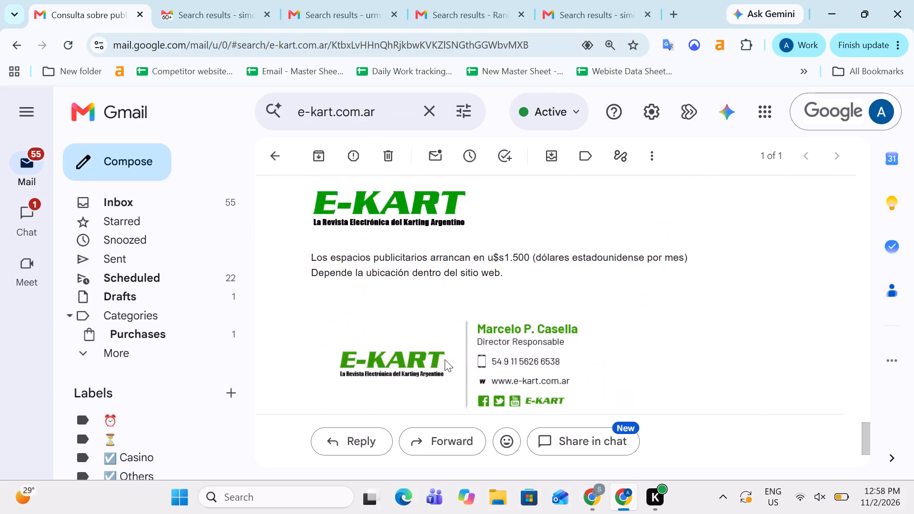
pyautogui.scroll(-8, 448, 343)
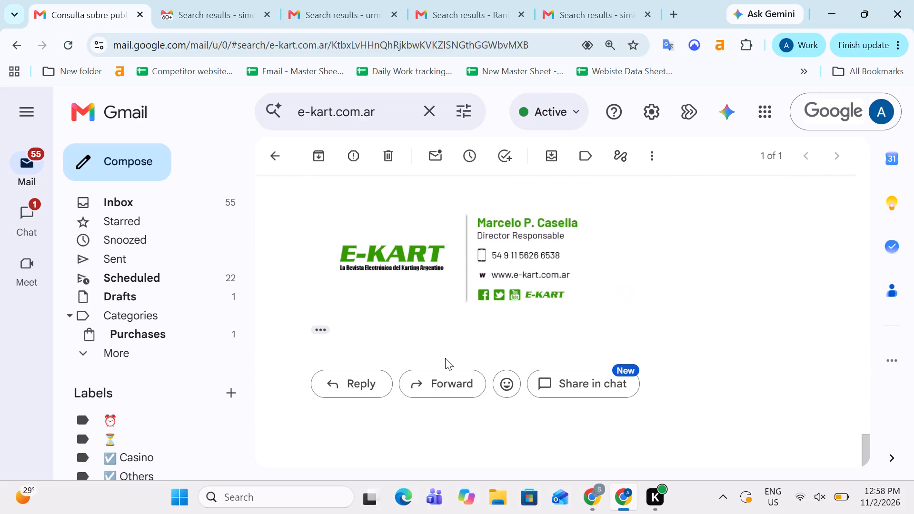
pyautogui.scroll(3, 445, 358)
pyautogui.click(420, 256)
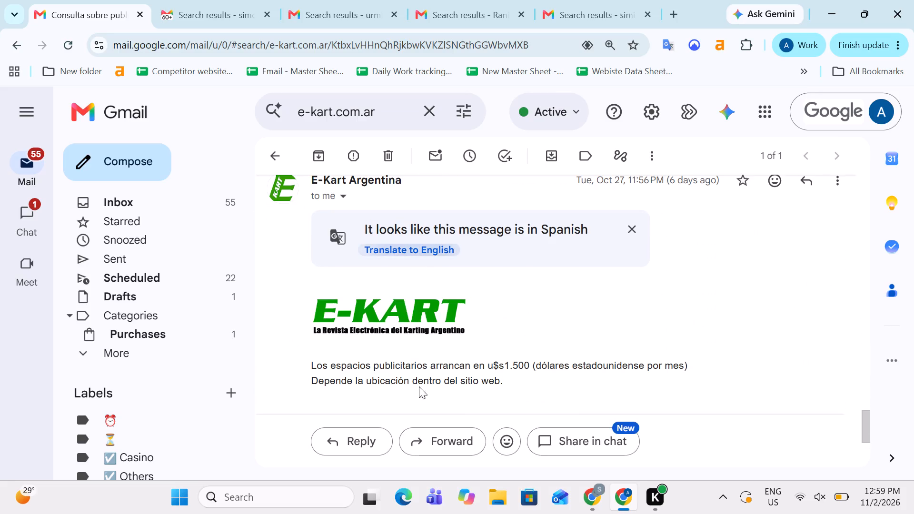
pyautogui.scroll(-1, 407, 378)
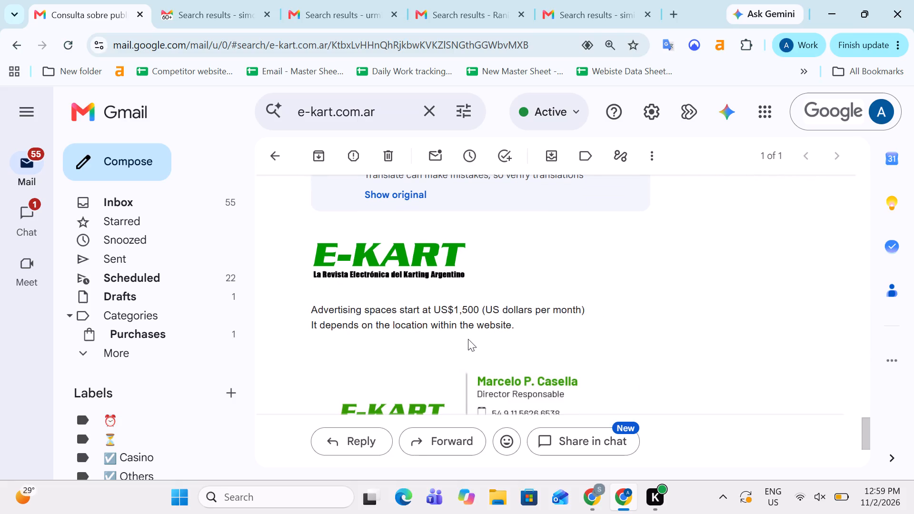
pyautogui.scroll(5, 467, 339)
# Check the Notes of the e-kart.com.ar row in the master sheet and set its Inbox Status to Not Intrested.
pyautogui.hotkey('alt', 'Tab')
pyautogui.press('Right')
pyautogui.press('Right')
pyautogui.press('Right')
pyautogui.press('Right')
pyautogui.press('Right')
pyautogui.press('Right')
pyautogui.press('Right')
pyautogui.press('Right')
pyautogui.press('Right')
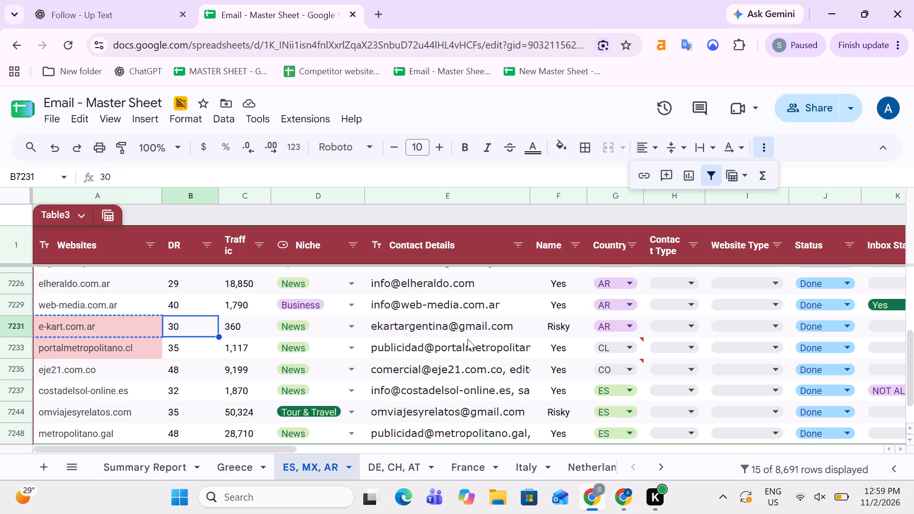
pyautogui.press('Right')
pyautogui.press('Right')
pyautogui.press('Right')
pyautogui.press('Right')
pyautogui.press('Right')
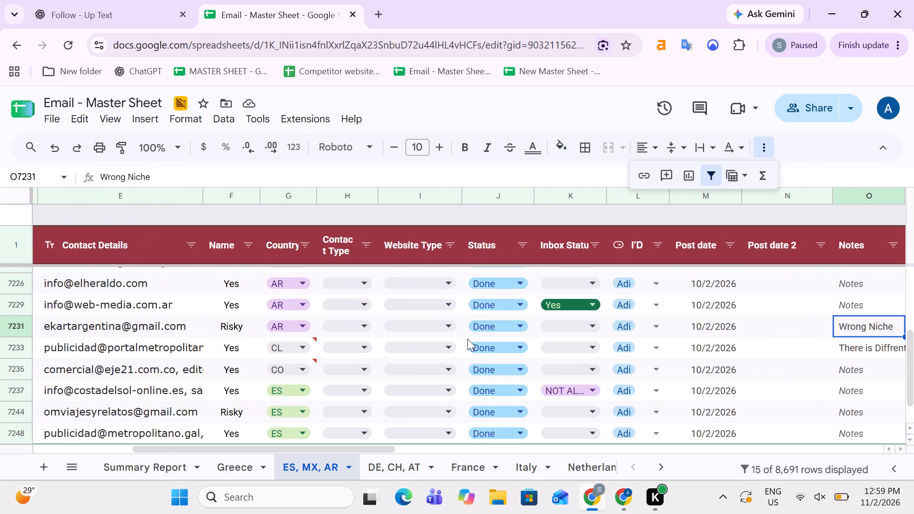
pyautogui.press('Right')
pyautogui.press('Left')
pyautogui.press('Left')
pyautogui.press('Left')
pyautogui.press('Left')
pyautogui.press('Left')
pyautogui.press('Right')
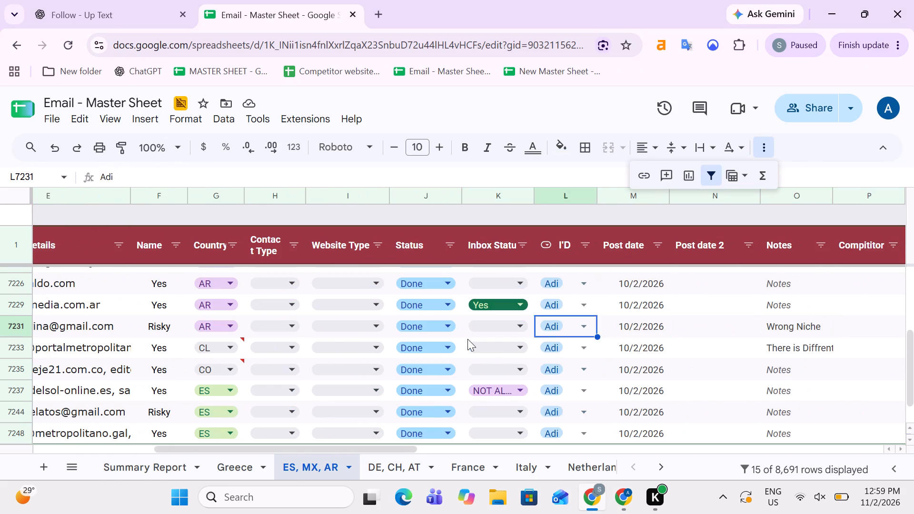
pyautogui.press('Left')
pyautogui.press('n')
pyautogui.press('Up')
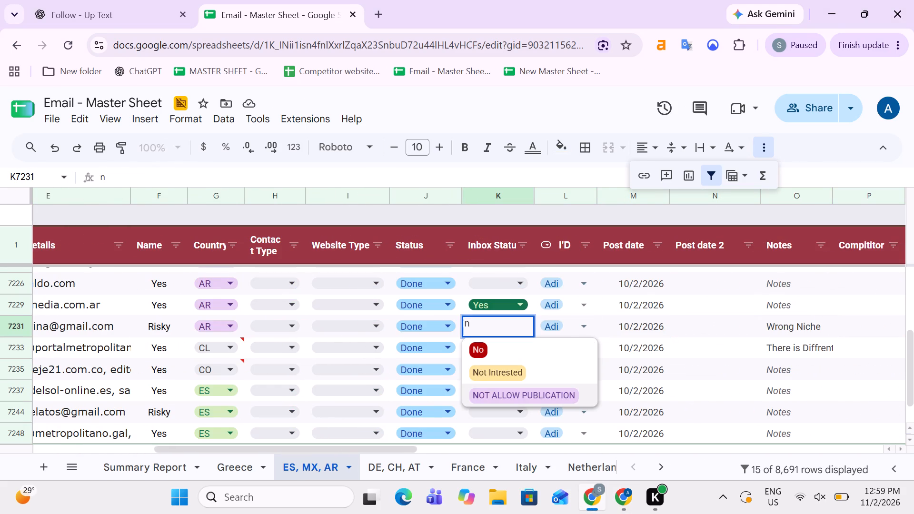
pyautogui.press('Return')
pyautogui.press('Up')
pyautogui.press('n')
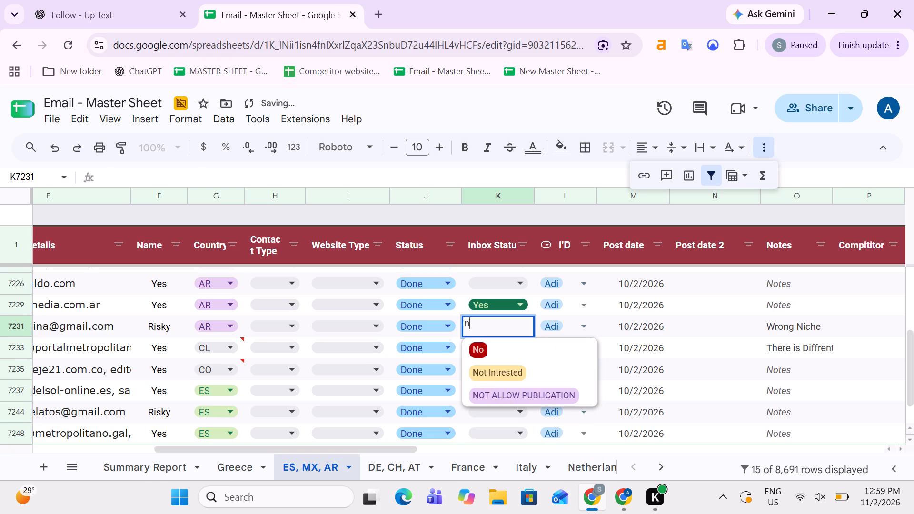
pyautogui.press('Up')
pyautogui.press('Up')
pyautogui.press('Return')
pyautogui.press('Up')
pyautogui.press('Right')
pyautogui.press('Left')
pyautogui.hotkey('alt', 'Tab')
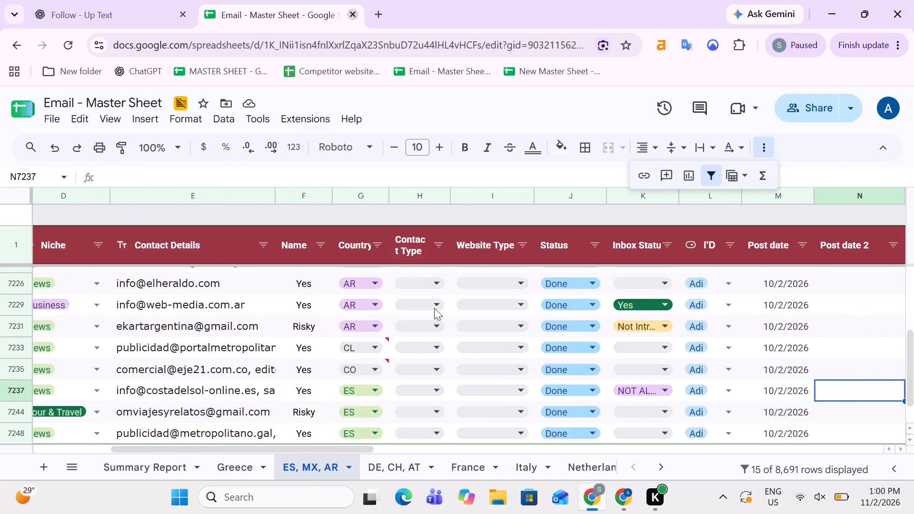
pyautogui.press('Right')
pyautogui.press('Left')
pyautogui.press('Left')
pyautogui.press('Left')
pyautogui.press('Left')
pyautogui.press('Left')
pyautogui.press('Left')
pyautogui.press('Left')
pyautogui.press('Left')
pyautogui.press('Left')
pyautogui.press('Left')
pyautogui.press('Left')
pyautogui.press('Left')
pyautogui.press('Left')
pyautogui.press('Left')
pyautogui.press('Left')
pyautogui.press('Left')
pyautogui.press('Left')
pyautogui.press('Left')
pyautogui.press('Left')
pyautogui.press('Left')
pyautogui.press('Down')
pyautogui.hotkey('ctrl', 'c')
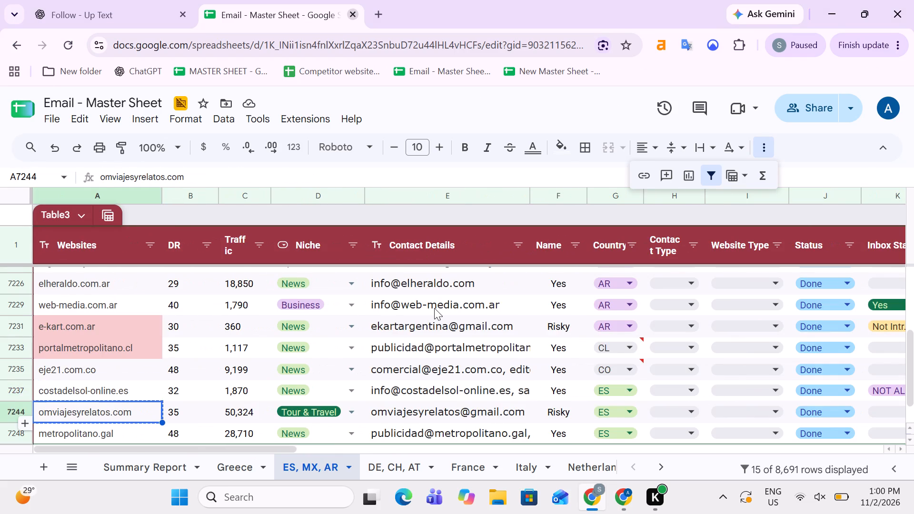
pyautogui.hotkey('alt', 'Tab')
pyautogui.click(433, 104)
pyautogui.hotkey('ctrl', 'v')
pyautogui.press('Return')
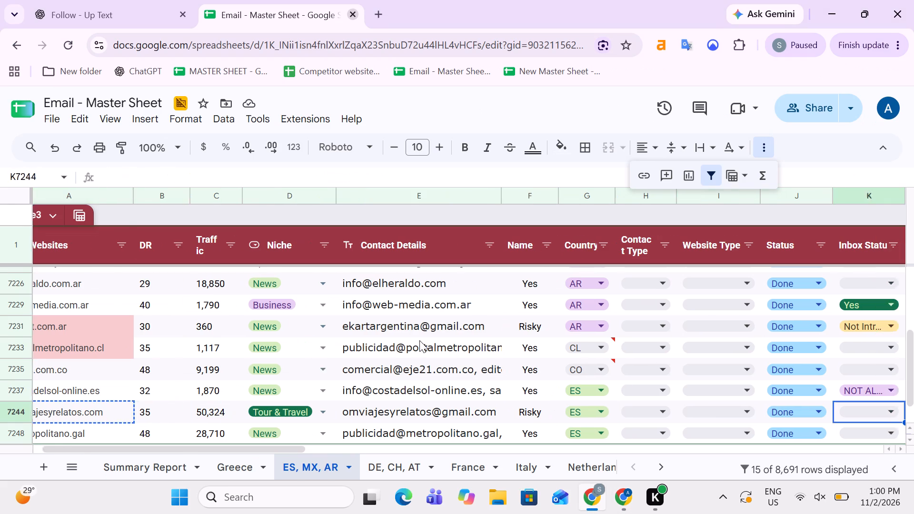
pyautogui.press('Right')
pyautogui.press('Left')
pyautogui.press('Left')
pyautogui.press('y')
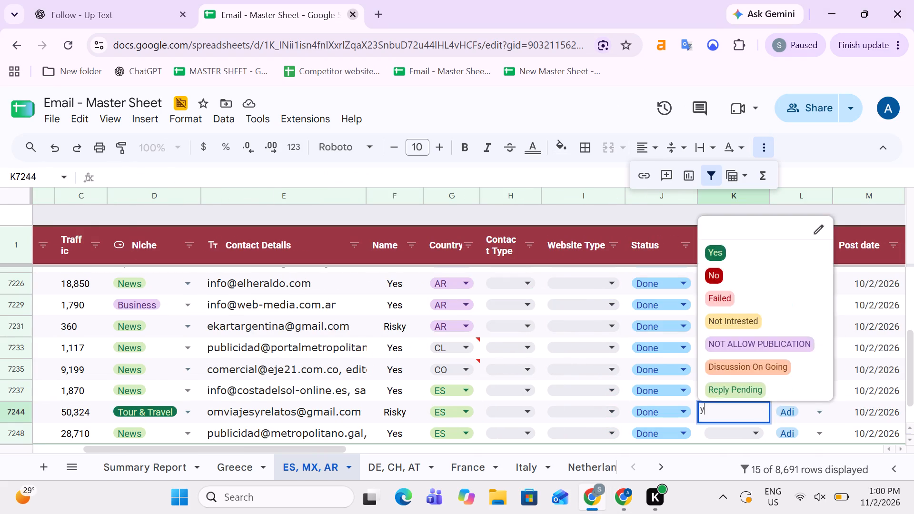
pyautogui.press('Down')
pyautogui.press('Return')
pyautogui.press('Up')
pyautogui.press('Right')
pyautogui.press('Left')
pyautogui.hotkey('alt', 'Tab')
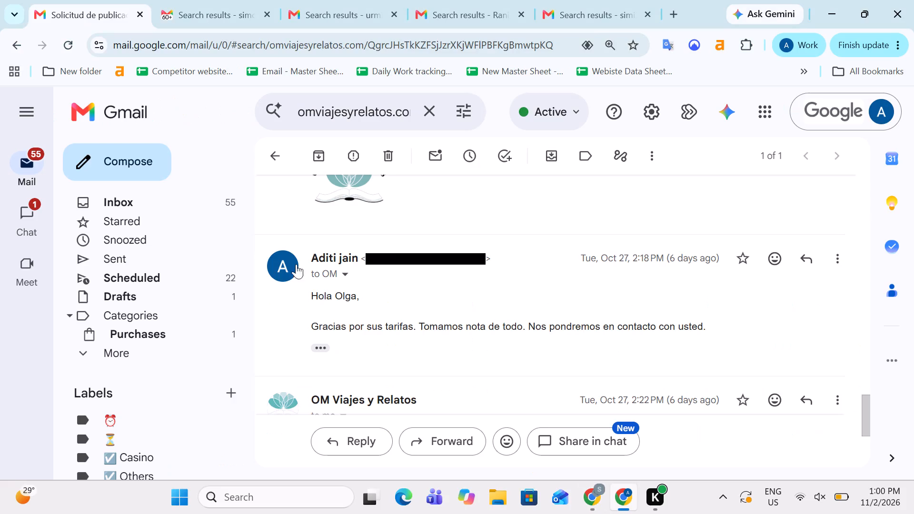
pyautogui.click(279, 159)
pyautogui.hotkey('alt', 'Tab')
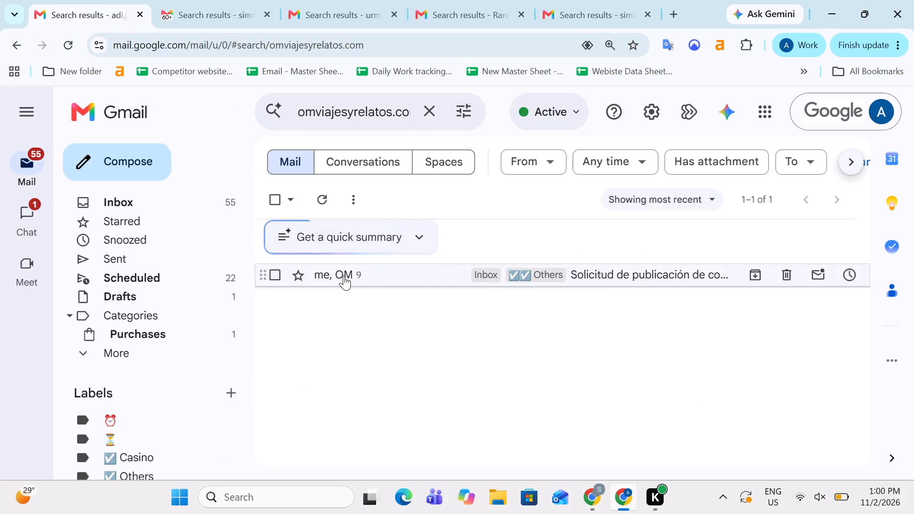
pyautogui.press('Down')
pyautogui.press('Left')
pyautogui.press('Left')
pyautogui.press('Left')
pyautogui.press('Left')
pyautogui.press('Left')
pyautogui.press('Left')
pyautogui.press('Left')
pyautogui.press('Left')
pyautogui.press('Left')
pyautogui.press('Left')
pyautogui.press('Left')
pyautogui.press('Left')
pyautogui.press('Left')
pyautogui.press('Left')
pyautogui.press('Left')
pyautogui.press('Left')
pyautogui.press('Left')
pyautogui.press('Left')
pyautogui.press('Left')
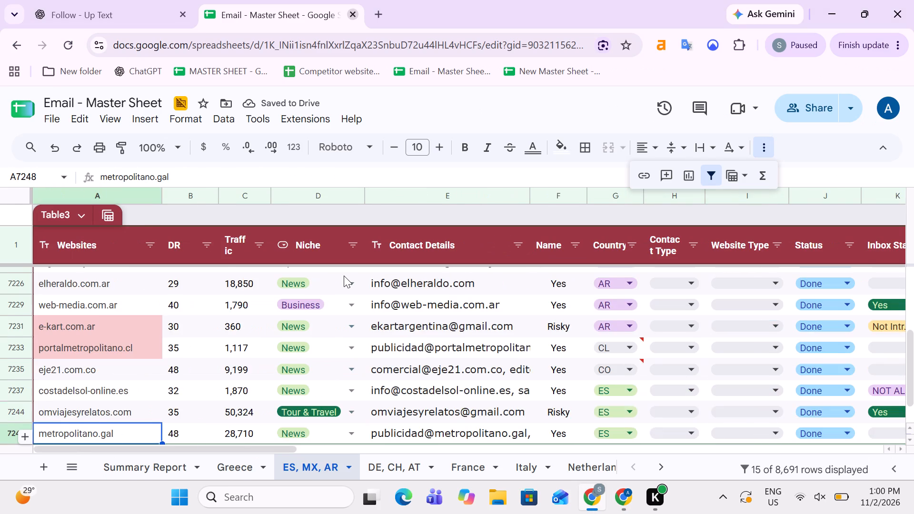
pyautogui.hotkey('ctrl', 'shift', 'Down')
pyautogui.press('Right')
pyautogui.press('Left')
pyautogui.hotkey('ctrl', 'c')
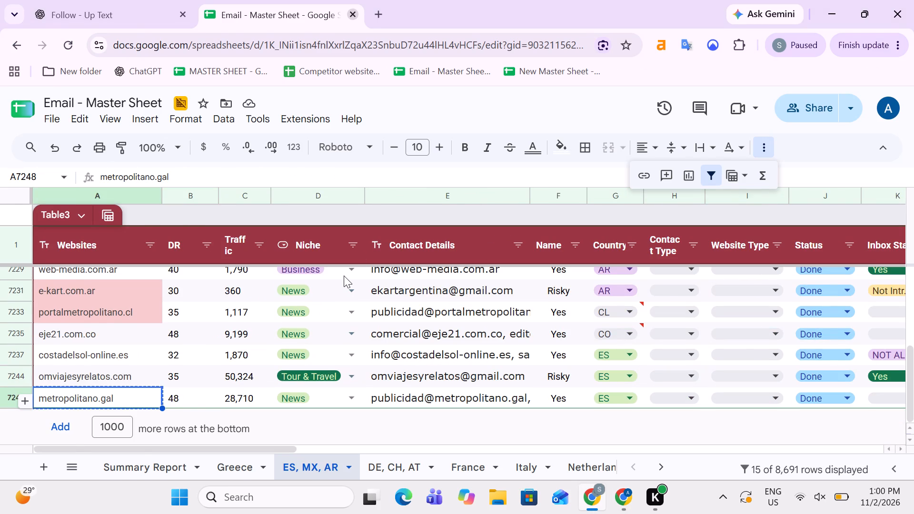
pyautogui.hotkey('alt', 'Tab')
pyautogui.click(432, 105)
pyautogui.hotkey('ctrl', 'v')
pyautogui.press('Return')
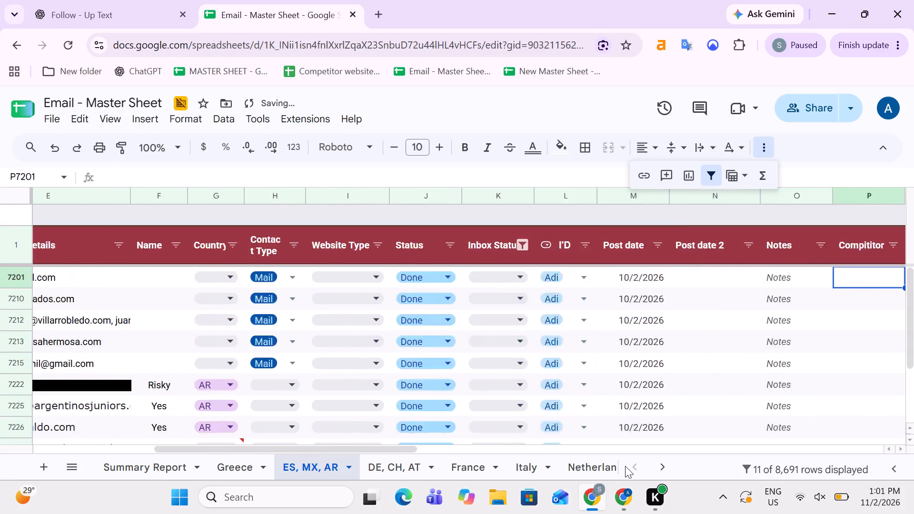
pyautogui.press('Right')
pyautogui.press('Right')
pyautogui.press('Left')
pyautogui.press('Right')
pyautogui.press('Right')
pyautogui.press('Right')
pyautogui.press('Left')
pyautogui.press('Left')
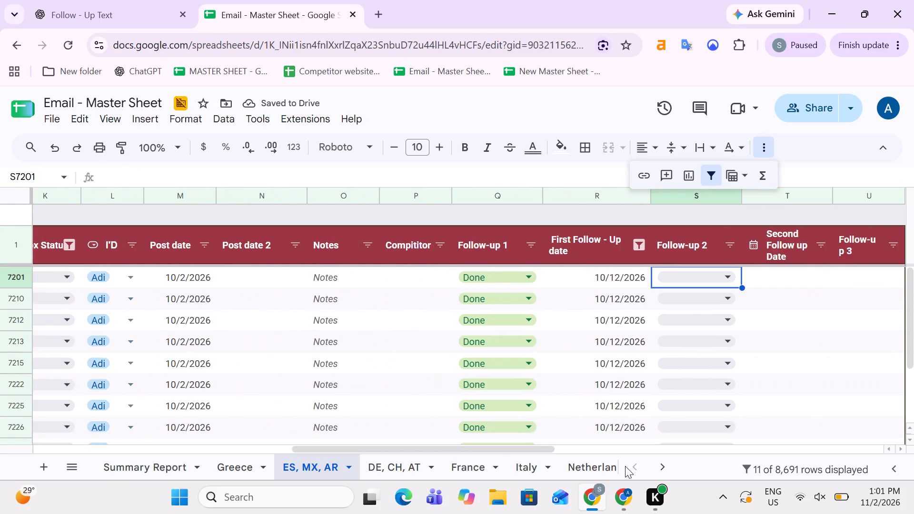
pyautogui.press('d')
pyautogui.press('Down')
pyautogui.press('Return')
pyautogui.press('Up')
pyautogui.press('Right')
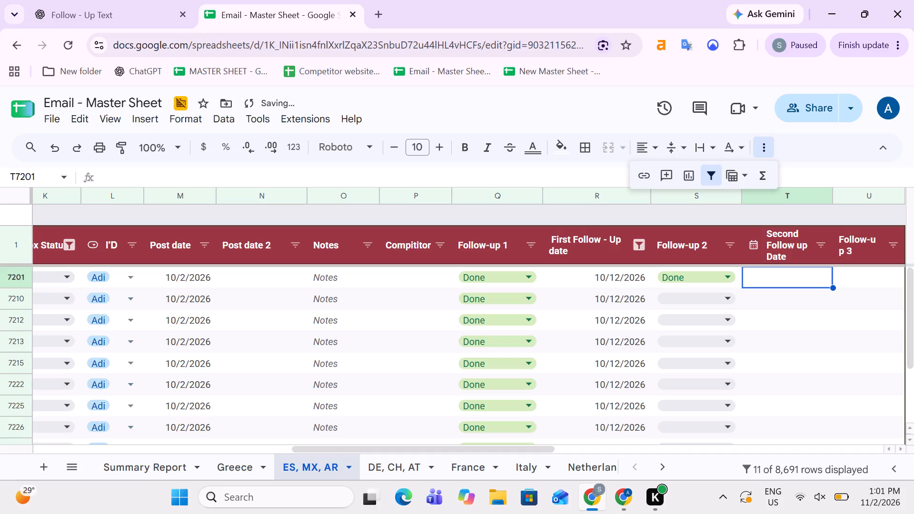
pyautogui.hotkey('ctrl', ';')
# Copy row 7201's Follow-up 2 status and Second Follow up Date to all filtered rows down to 7248.
pyautogui.press('Left')
pyautogui.hotkey('shift', 'Right')
pyautogui.hotkey('ctrl', 'c')
pyautogui.hotkey('ctrl', 'shift', 'Down')
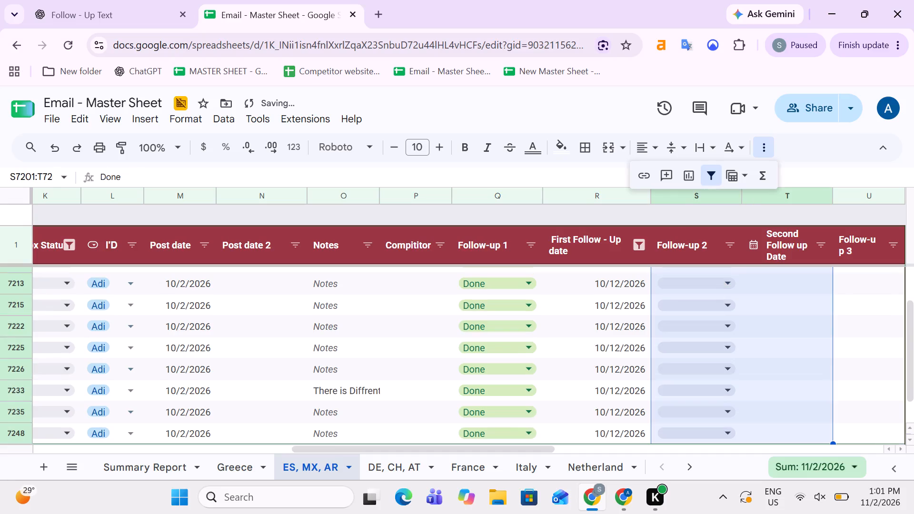
pyautogui.hotkey('ctrl', 'v')
pyautogui.hotkey('shift', 'Left')
pyautogui.press('Up')
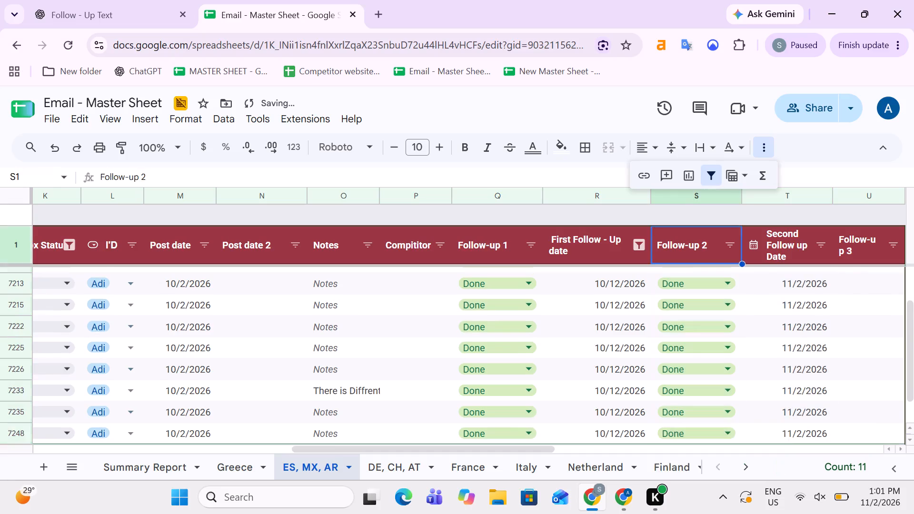
# Look back across the first filtered row from Follow-up 2 to the Websites column.
pyautogui.press('Down')
pyautogui.press('Left')
pyautogui.press('Left')
pyautogui.press('Left')
pyautogui.press('Left')
pyautogui.press('Left')
pyautogui.press('Left')
pyautogui.press('Left')
pyautogui.press('Left')
pyautogui.press('Left')
pyautogui.press('Left')
pyautogui.press('Left')
pyautogui.press('Left')
pyautogui.press('Left')
pyautogui.press('Left')
pyautogui.press('Left')
pyautogui.press('Left')
pyautogui.press('Left')
pyautogui.press('Left')
pyautogui.press('Left')
pyautogui.press('Left')
pyautogui.press('Up')
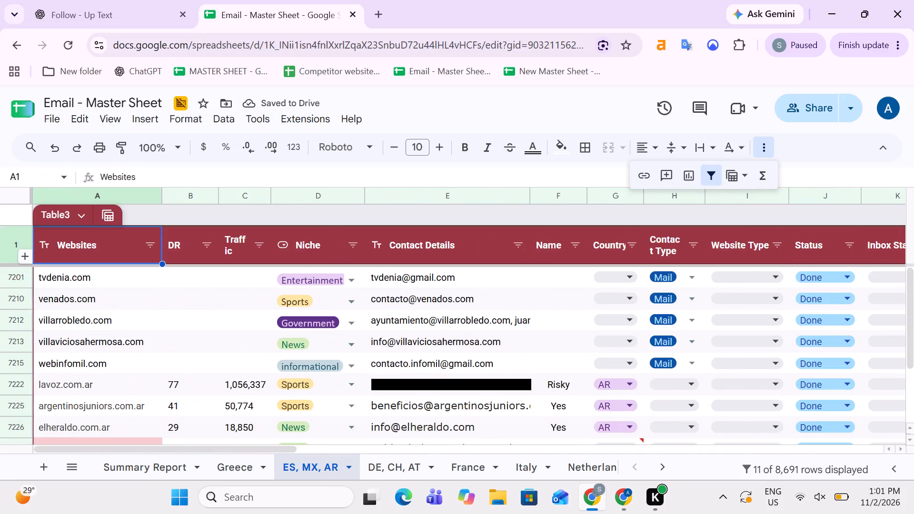
# Check the last filtered row, 7248, from the Websites column across to Follow-up 3.
pyautogui.hotkey('ctrl', 'Down')
pyautogui.press('Down')
pyautogui.press('Down')
pyautogui.press('Right')
pyautogui.press('Right')
pyautogui.press('Right')
pyautogui.press('Right')
pyautogui.press('Right')
pyautogui.press('Right')
pyautogui.press('Right')
pyautogui.press('Right')
pyautogui.press('Right')
pyautogui.press('Right')
pyautogui.press('Right')
pyautogui.press('Right')
pyautogui.press('Right')
pyautogui.press('Right')
pyautogui.press('Right')
pyautogui.press('Right')
pyautogui.press('Right')
pyautogui.press('Right')
pyautogui.press('Right')
pyautogui.press('Right')
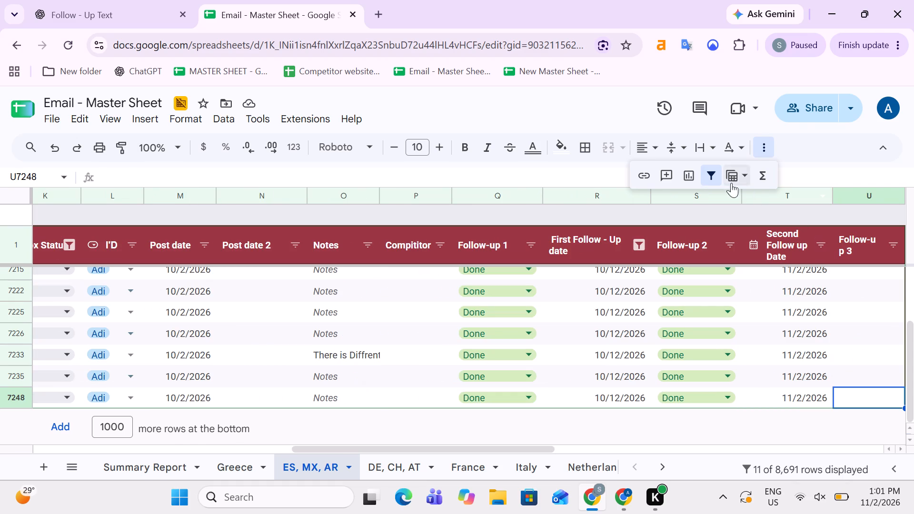
# Remove the First Follow-Up date and Inbox Status filters and save the sheet.
pyautogui.click(705, 171)
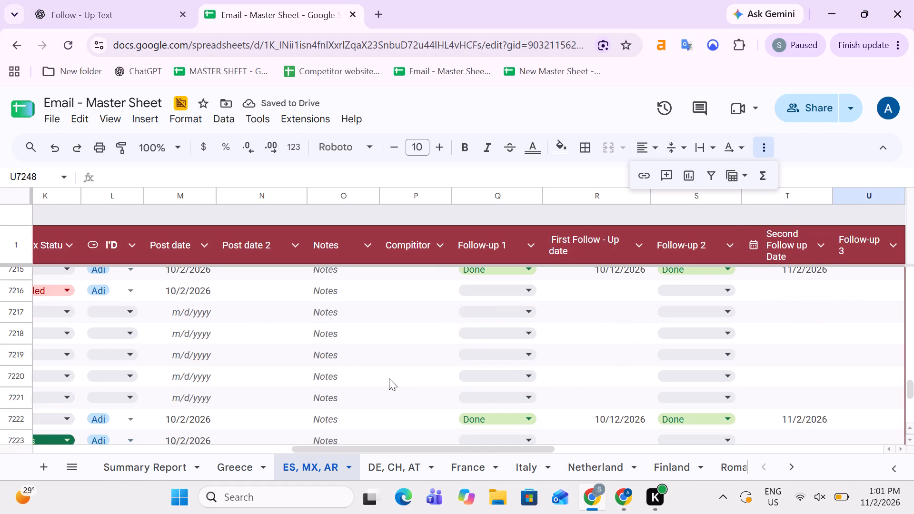
pyautogui.hotkey('ctrl', 's')
pyautogui.hotkey('ctrl', 's')
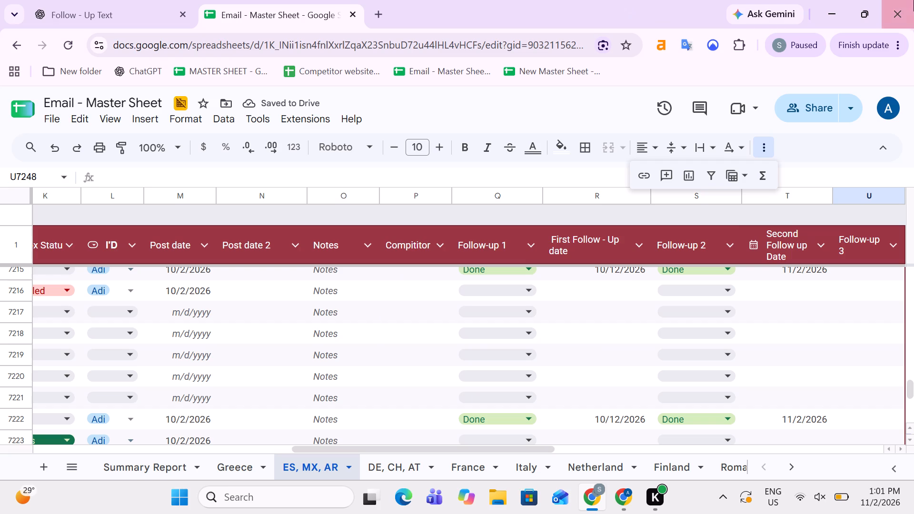
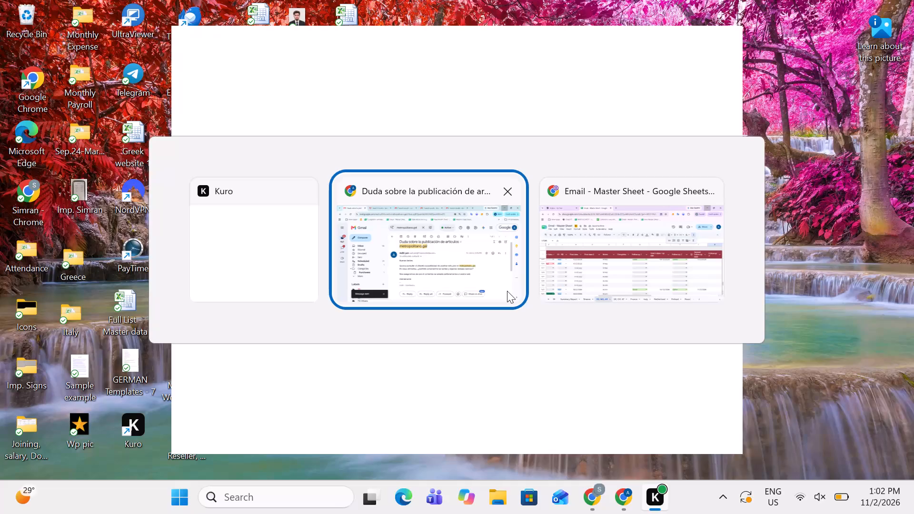
# Switch to the browser window with the Email - Master Sheet in Google Sheets.
pyautogui.hotkey('alt', 'Tab')
pyautogui.hotkey('alt', 'Tab')
pyautogui.hotkey('alt', 'Tab')
pyautogui.hotkey('alt', 'Tab')
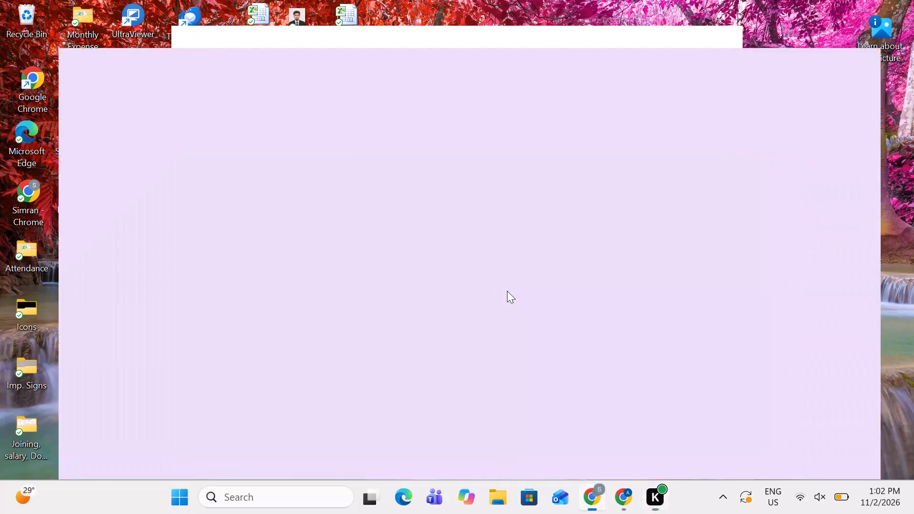